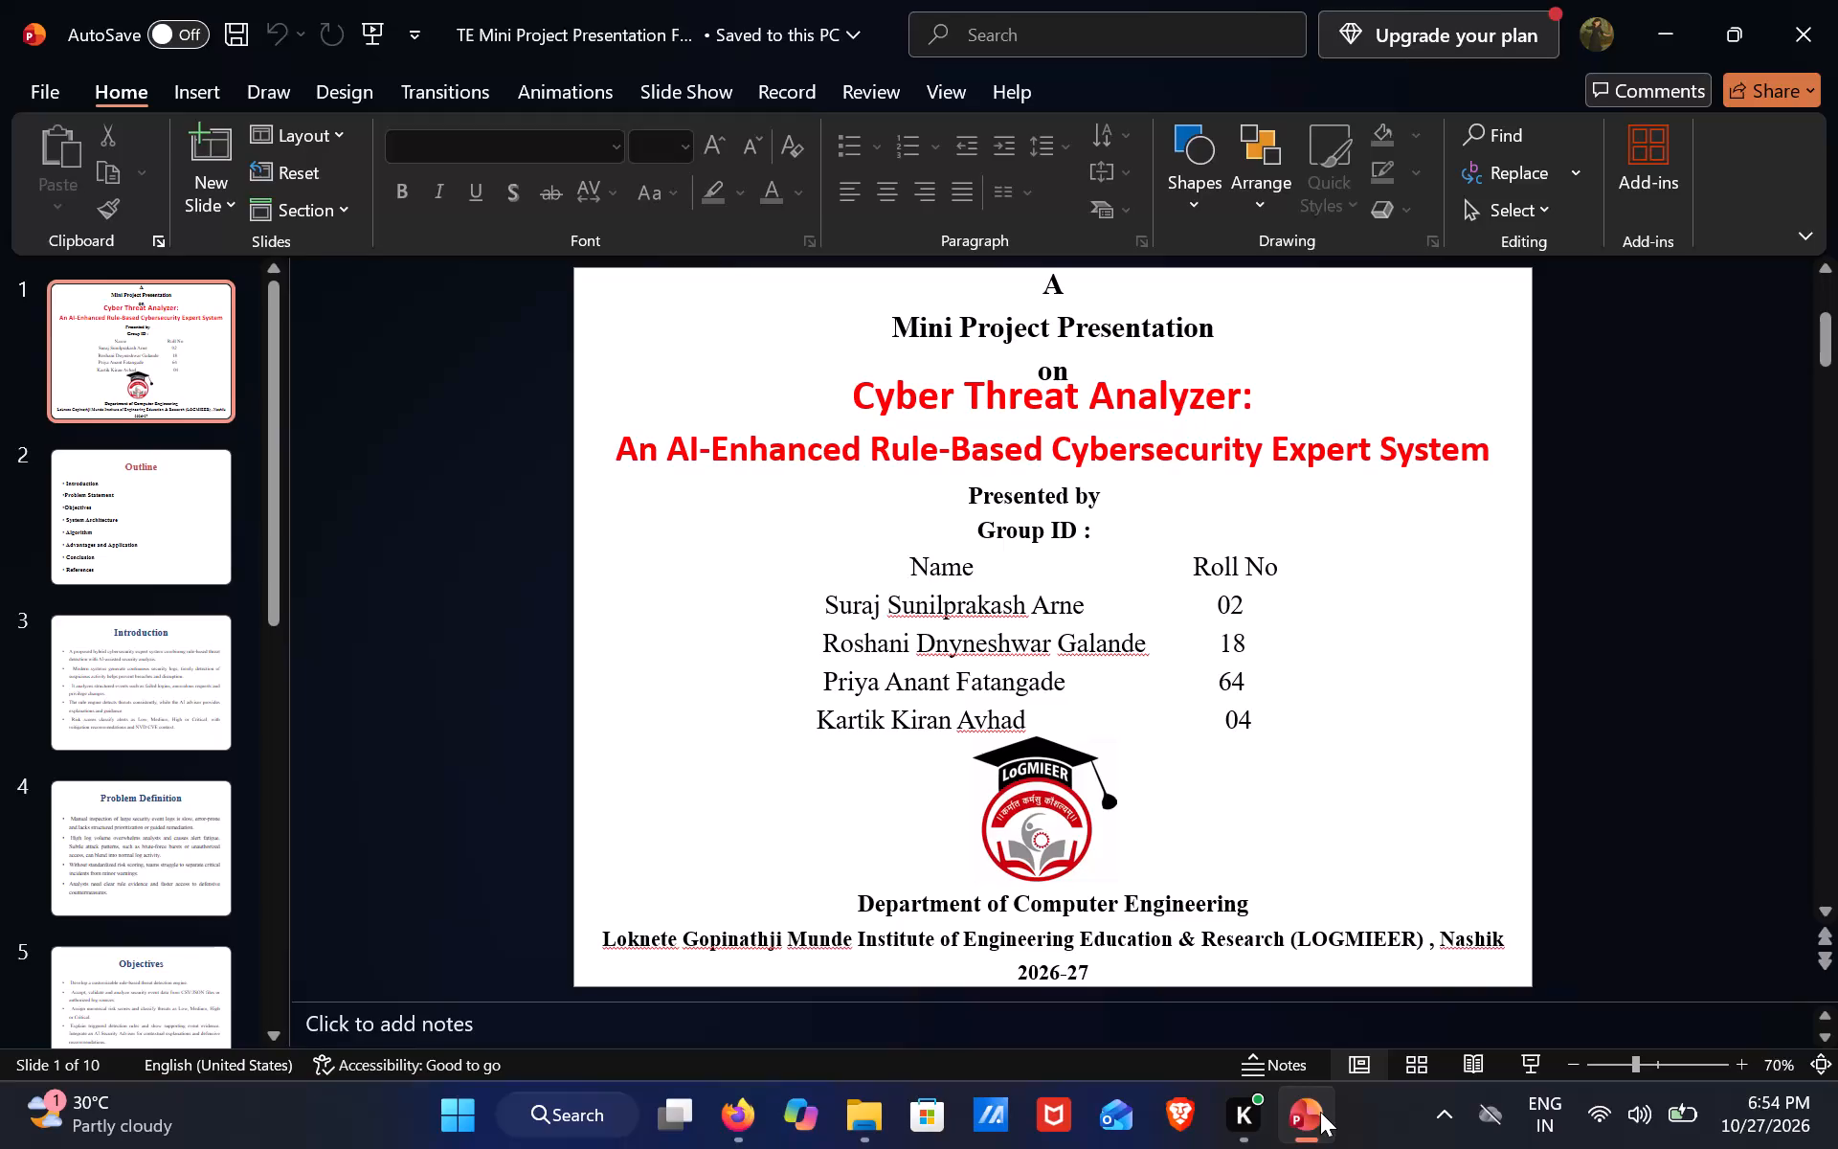
Browse the presentation from the title slide to the System Architecture slide.
scroll(1084, 788, "down", 2)
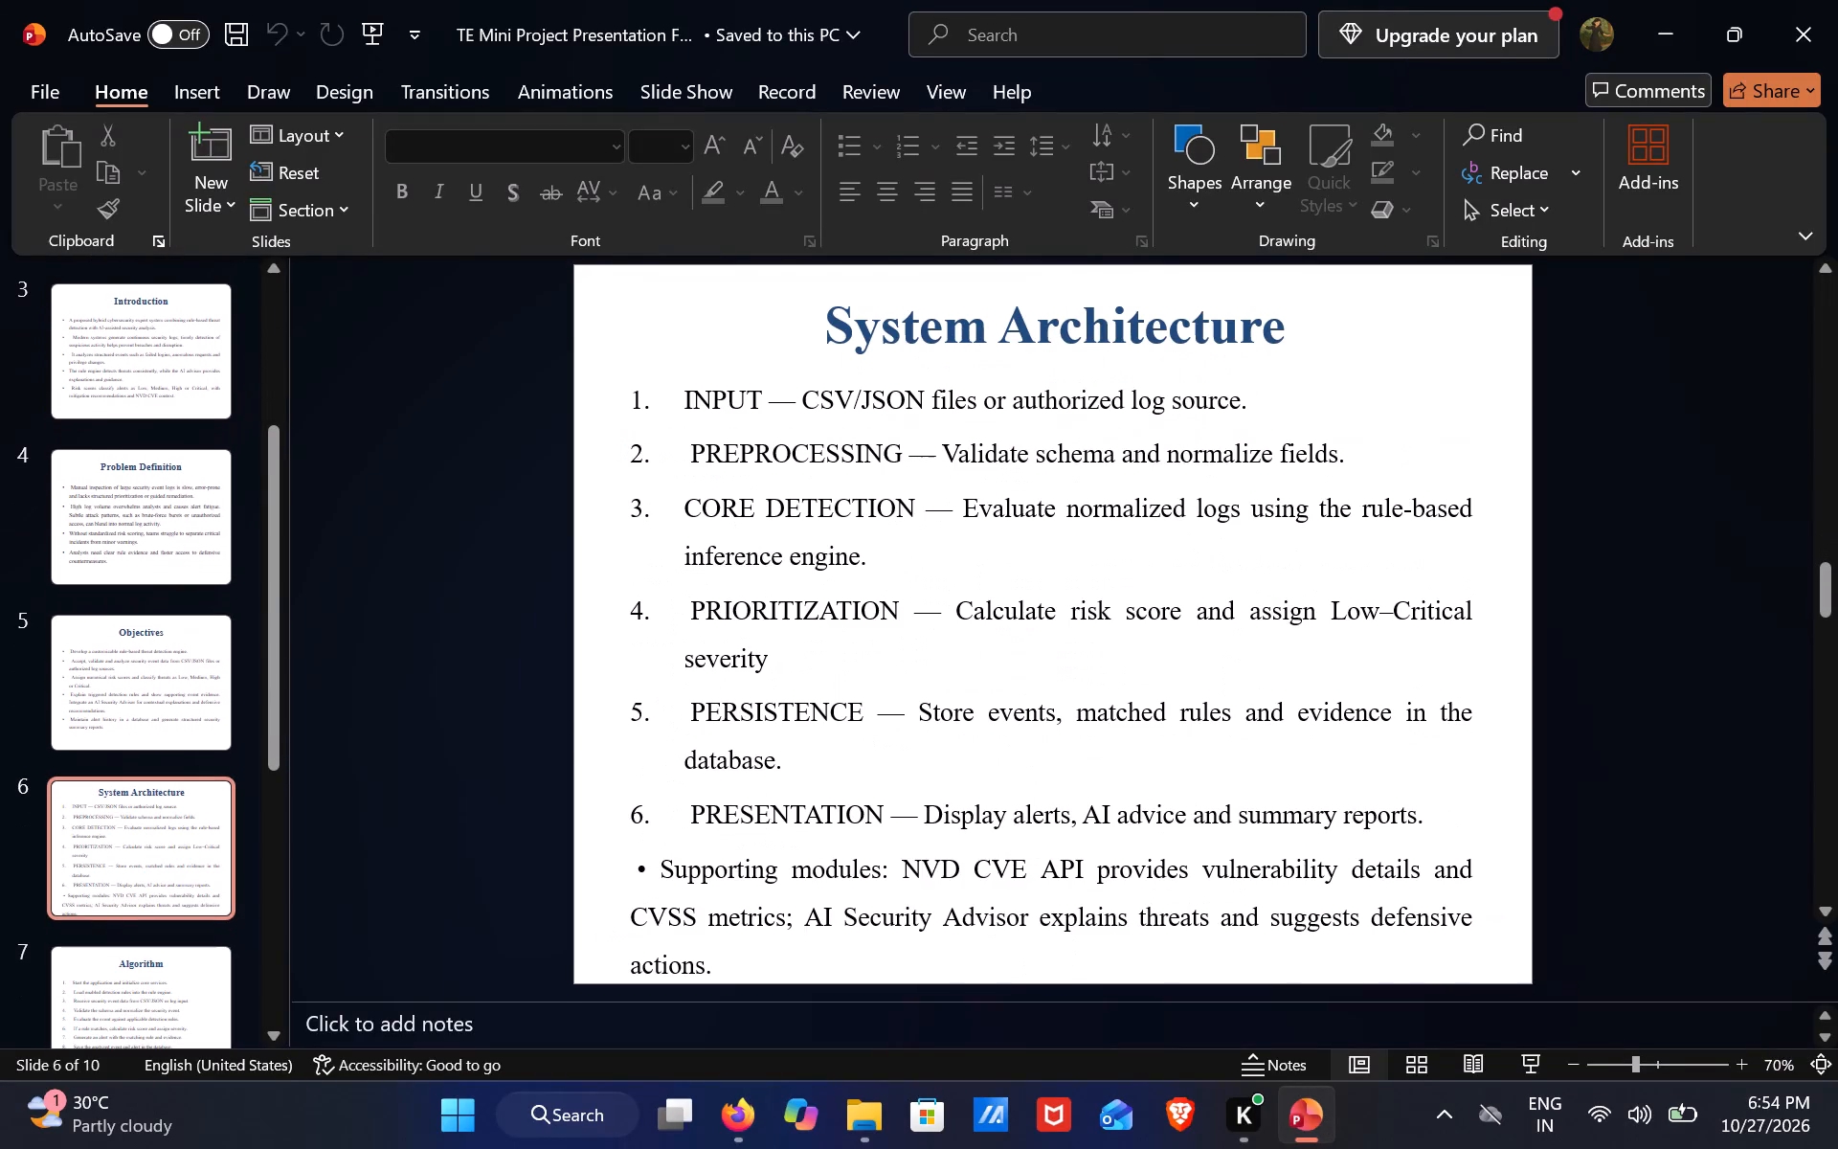
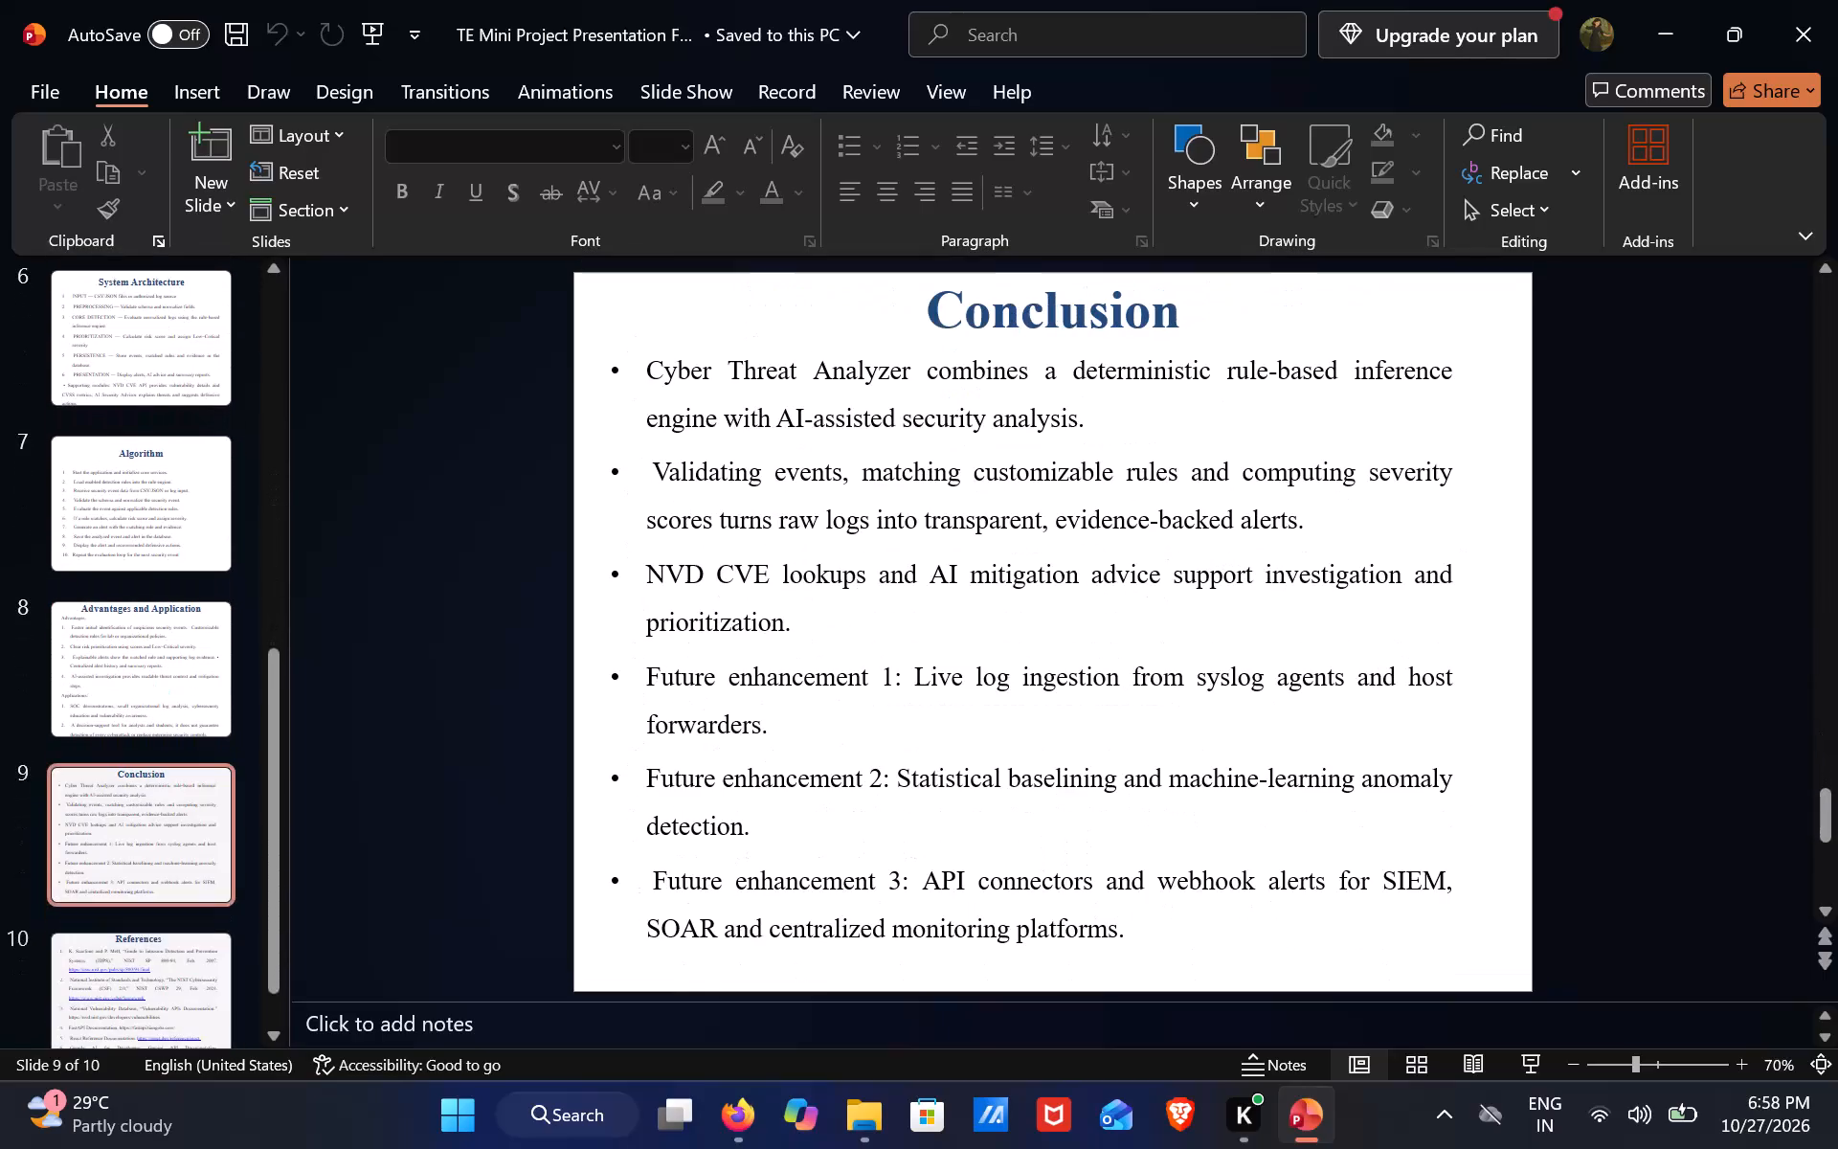
Browse the end of the presentation and return to the title slide.
scroll(1075, 786, "down", 5)
scroll(1075, 786, "up", 12)
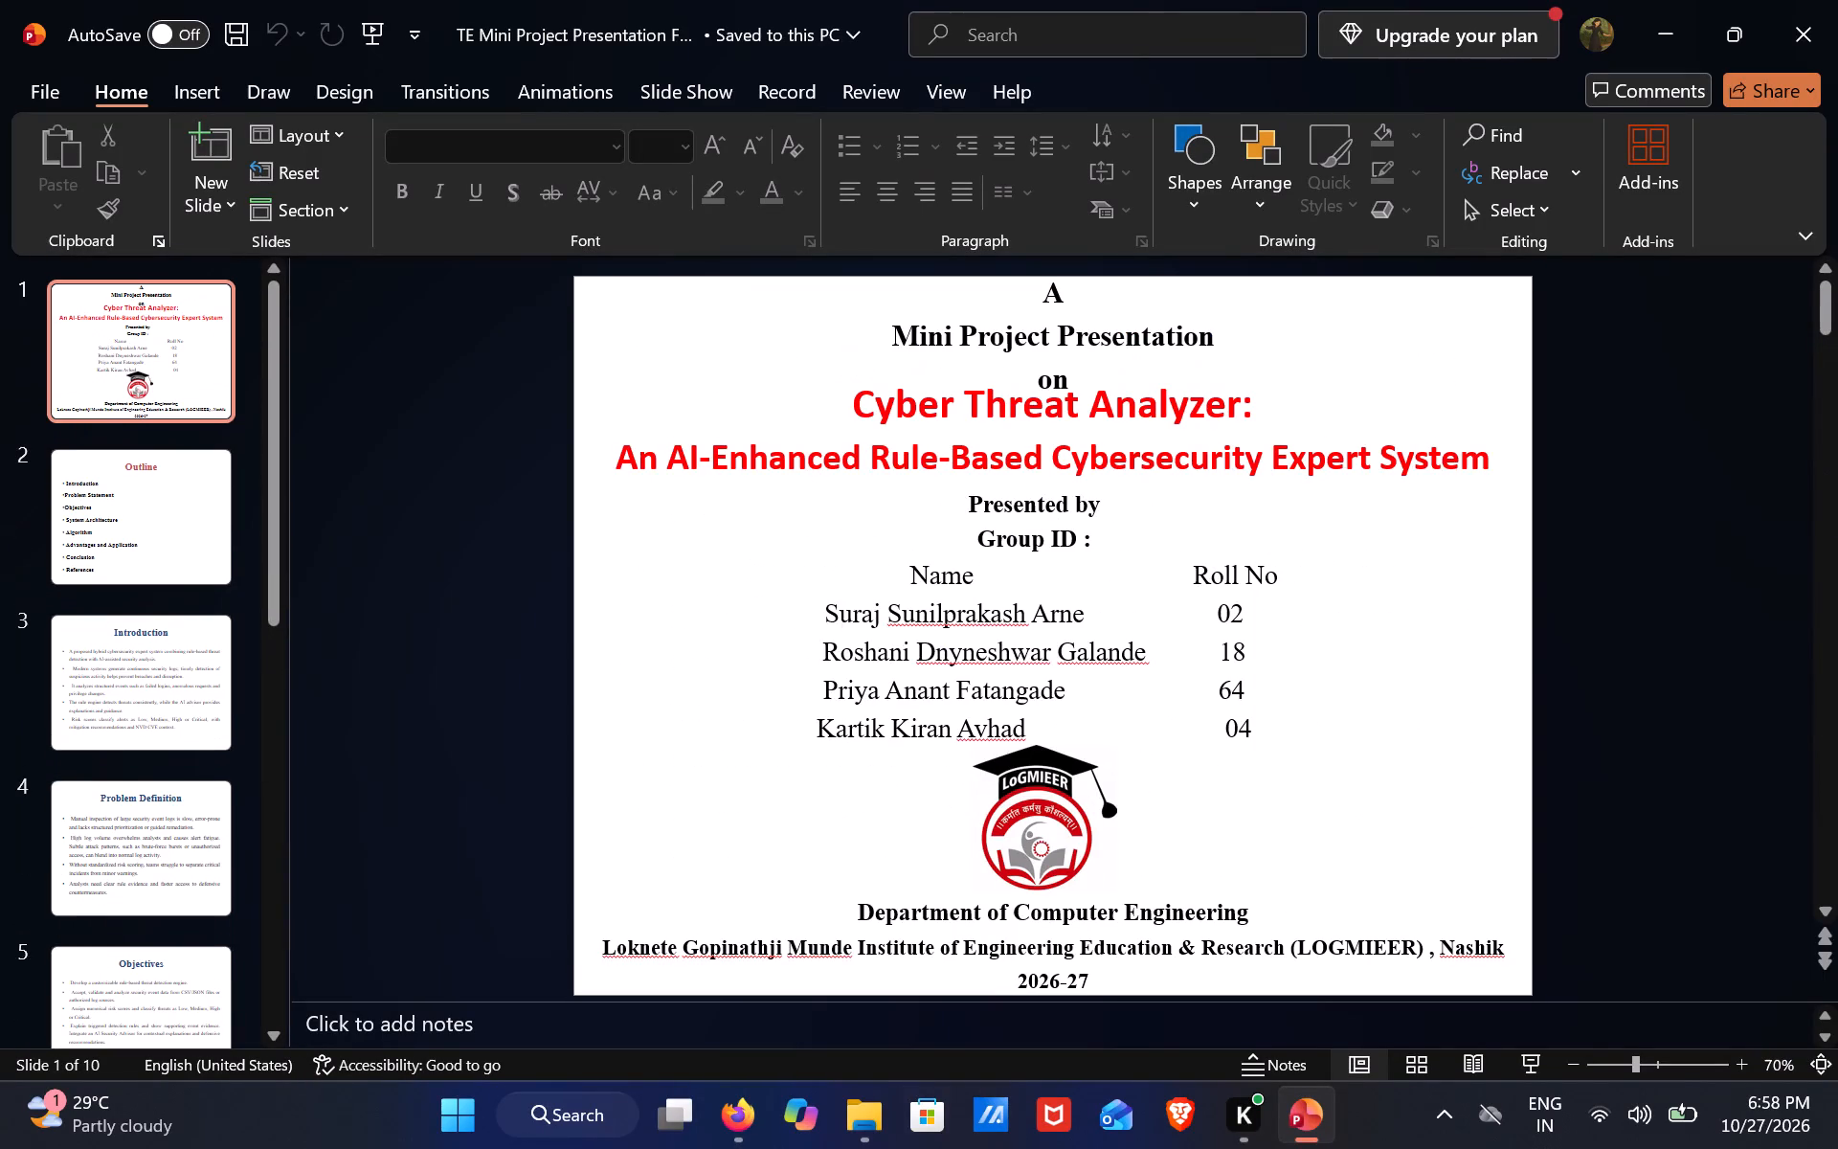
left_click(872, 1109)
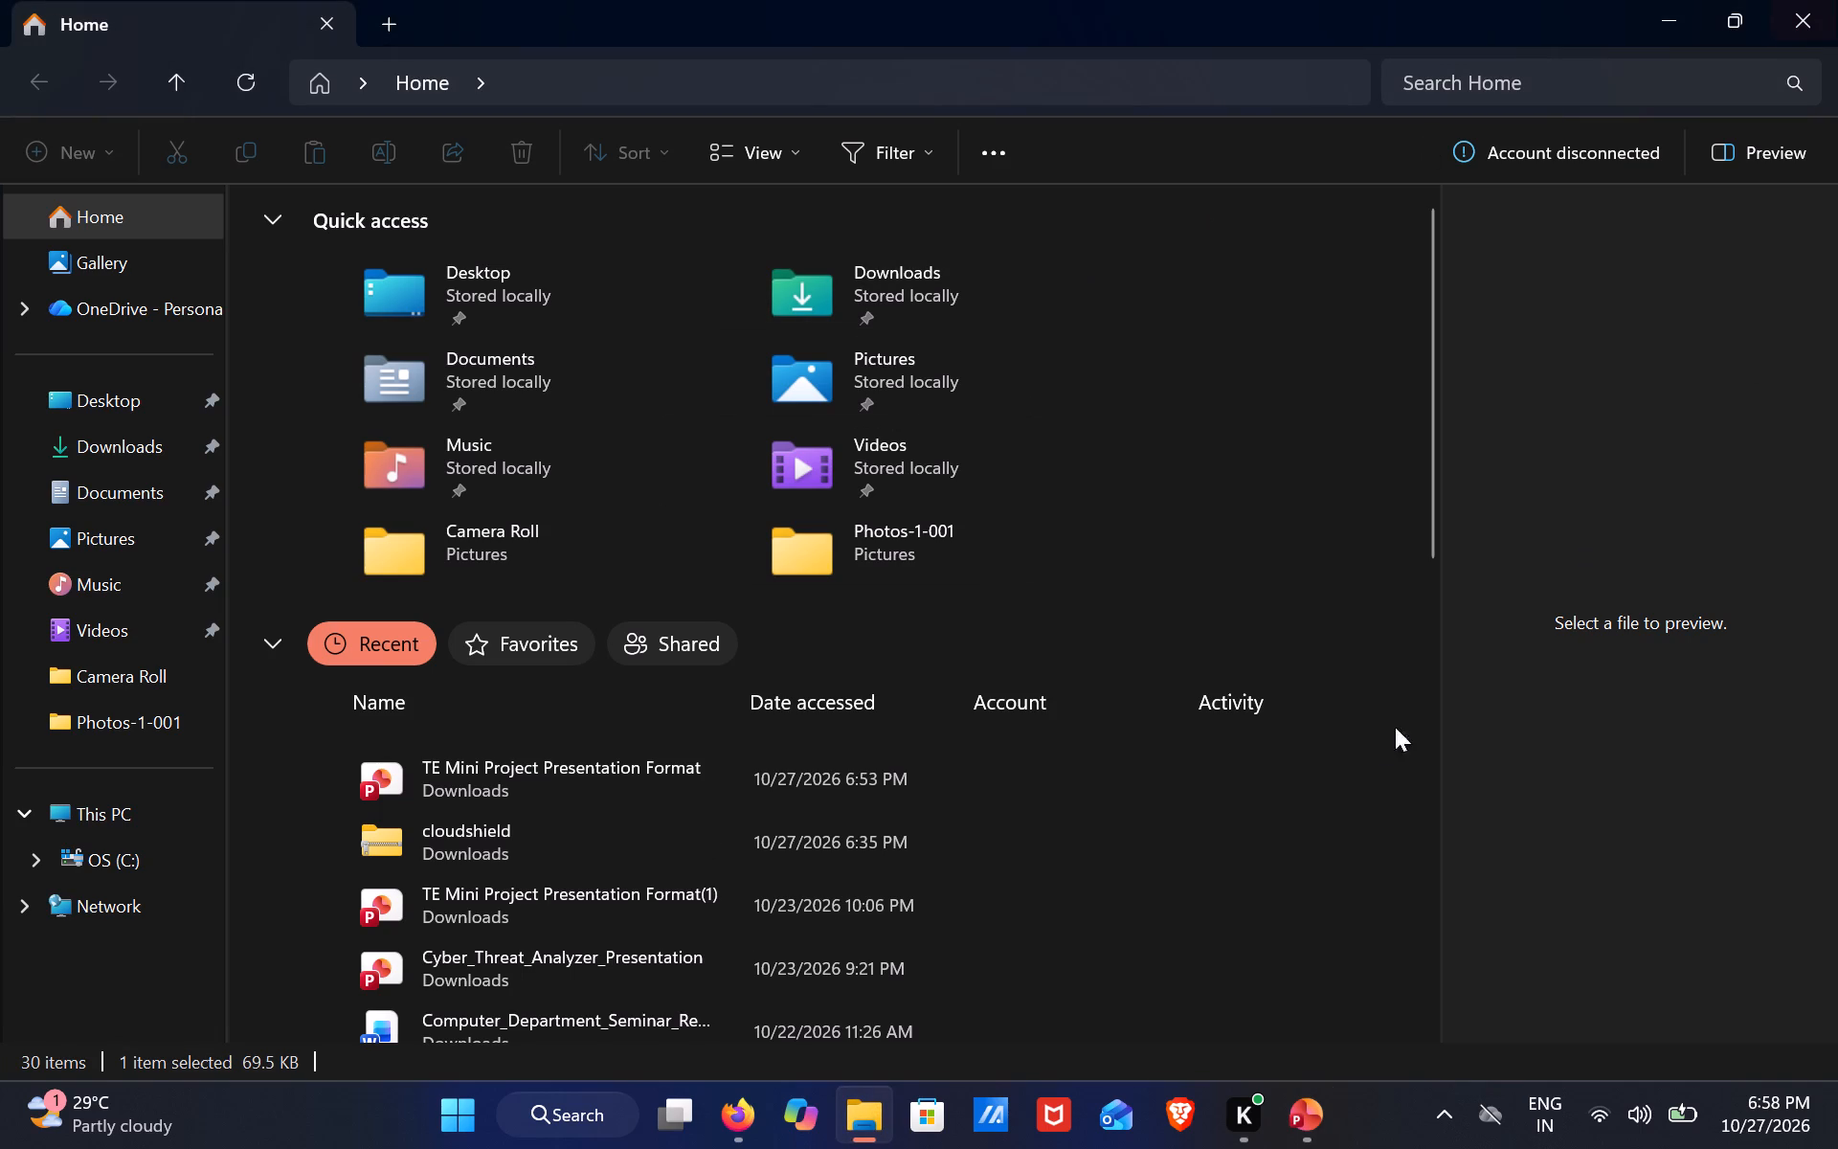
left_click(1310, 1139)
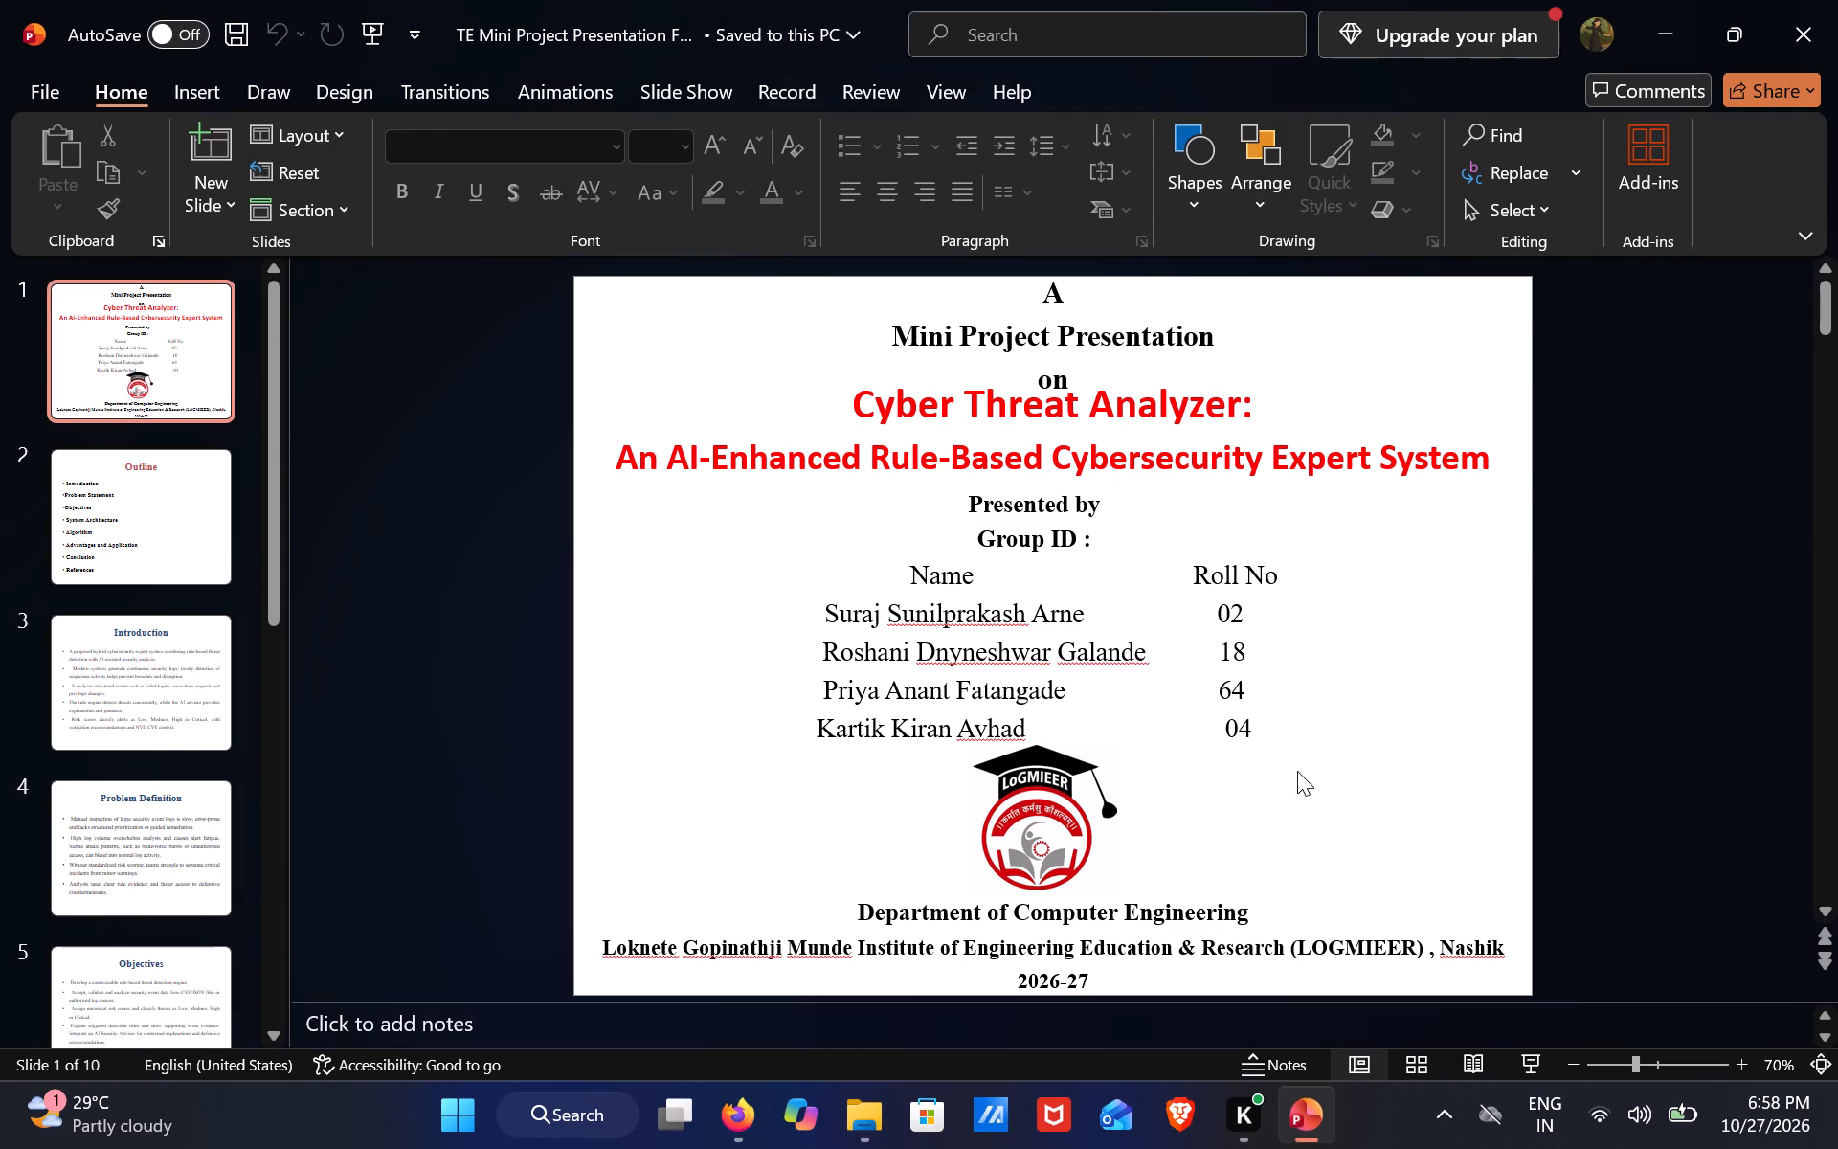
Erase the second team member's name on the title slide and retype the first and middle names.
left_click(1157, 642)
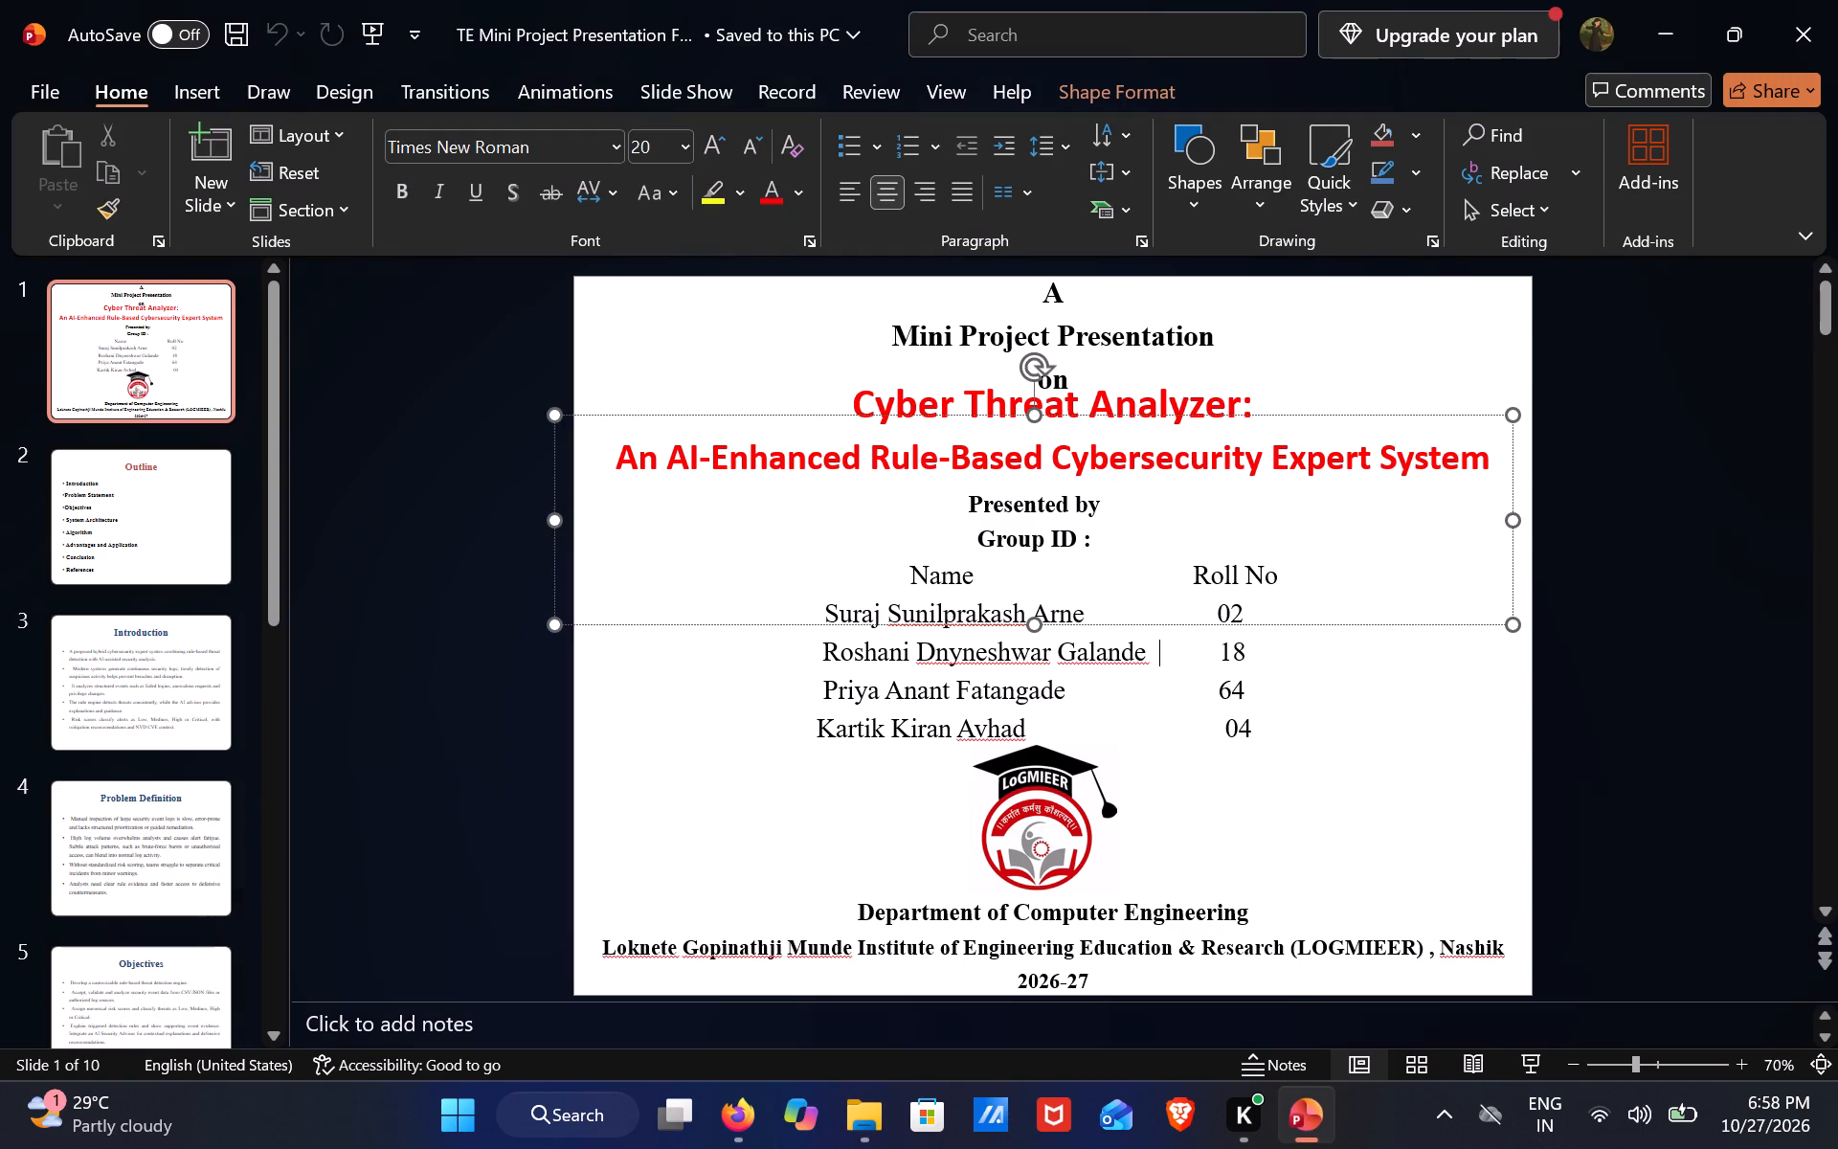
left_click(1148, 654)
key("BackSpace")
key("BackSpace")
key("BackSpace")
key("BackSpace")
key("BackSpace")
key("BackSpace")
key("BackSpace")
key("BackSpace")
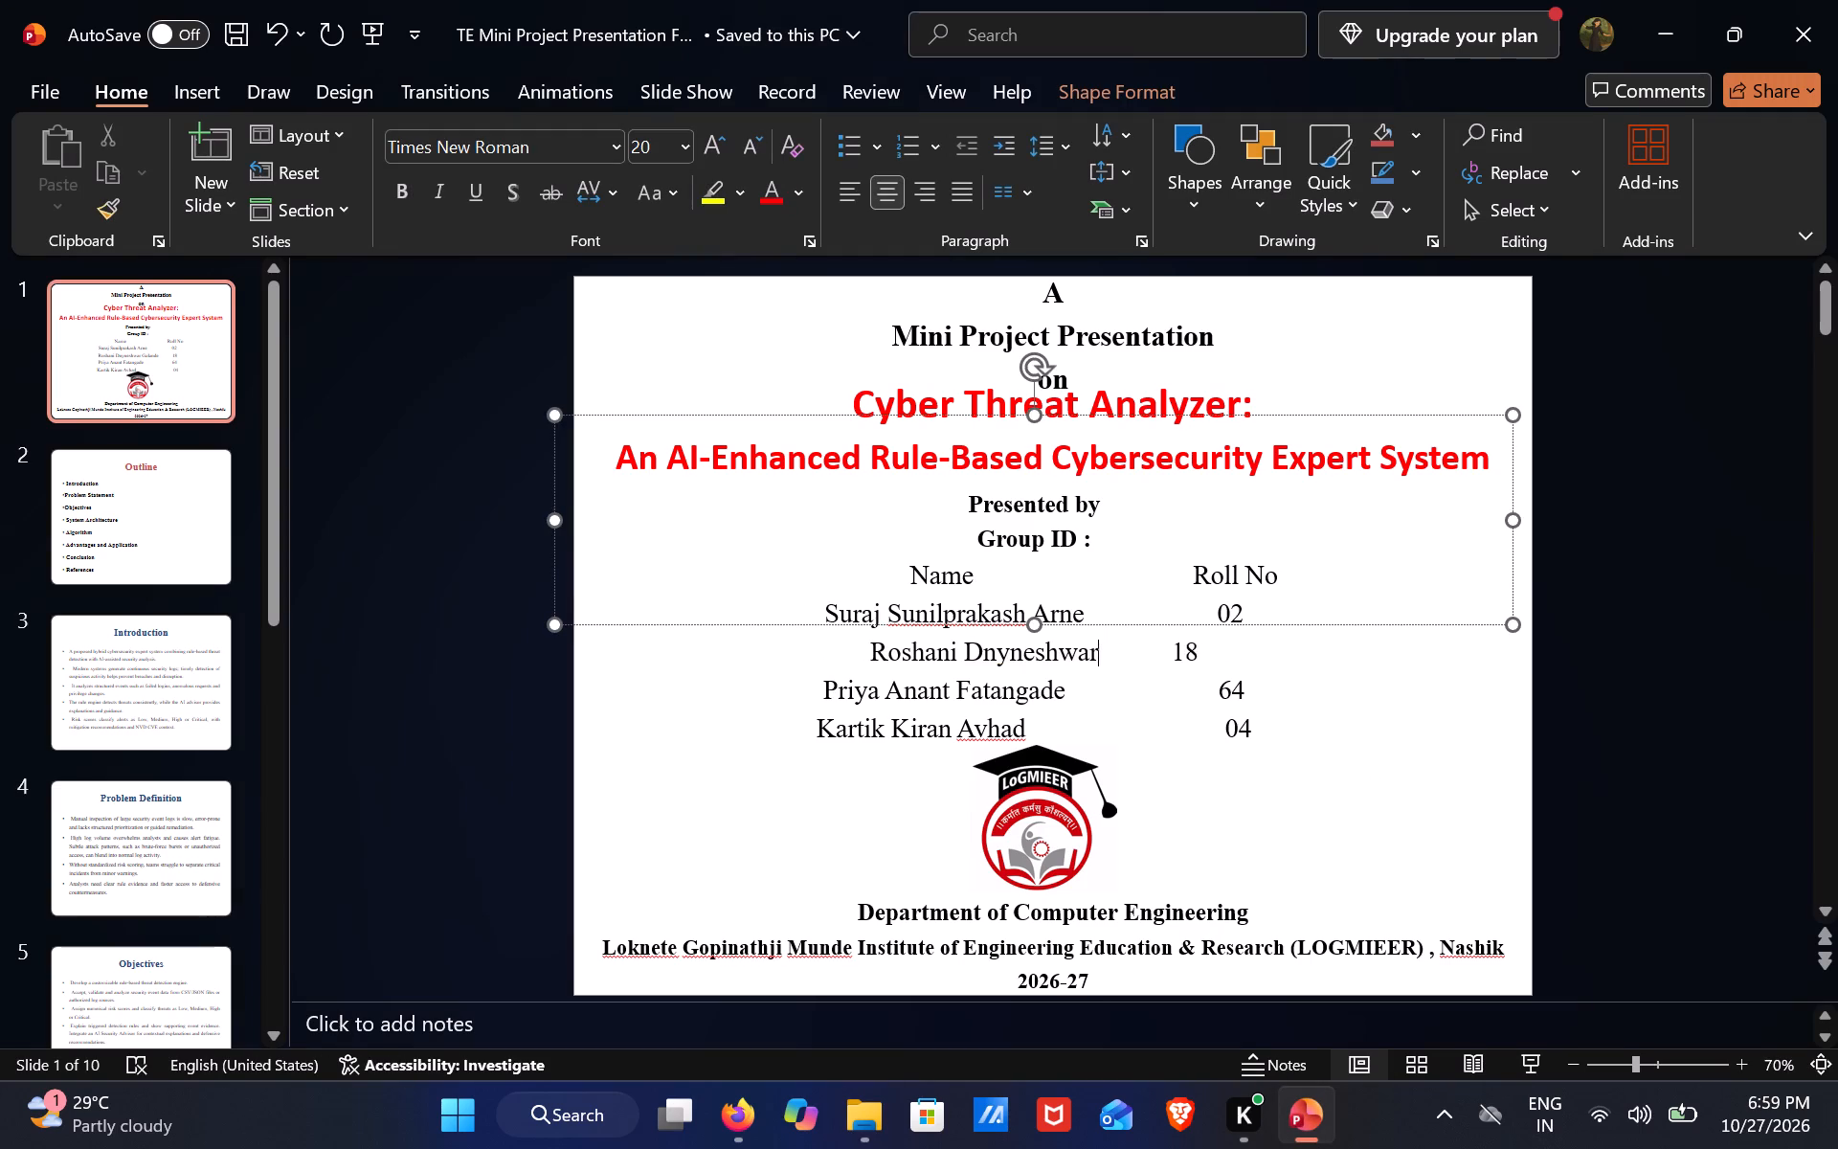
key("BackSpace")
key("BackSpace")
key("BackSpace")
key("BackSpace")
key("BackSpace")
key("BackSpace")
key("BackSpace")
key("BackSpace")
key("BackSpace")
key("BackSpace")
key("BackSpace")
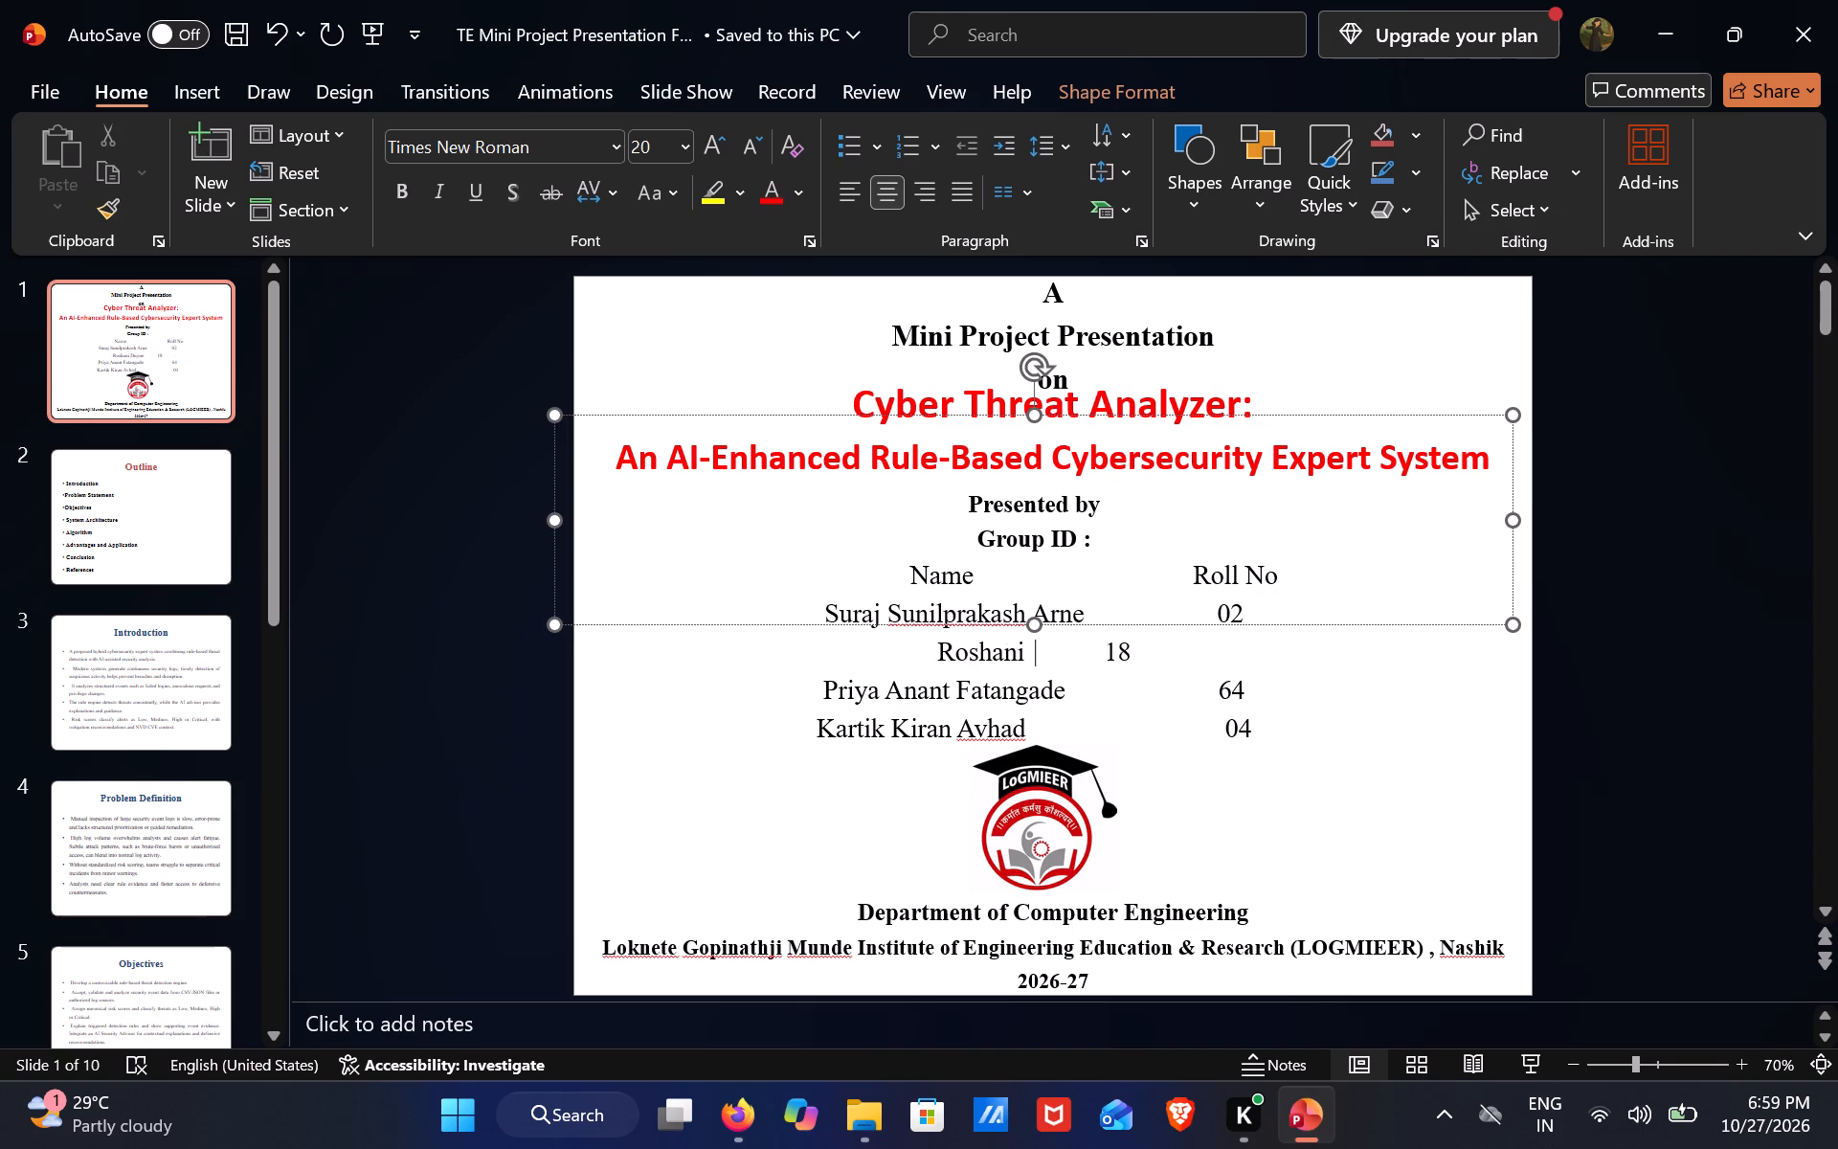
key("BackSpace")
key("BackSpace")
key("BackSpace")
key("BackSpace")
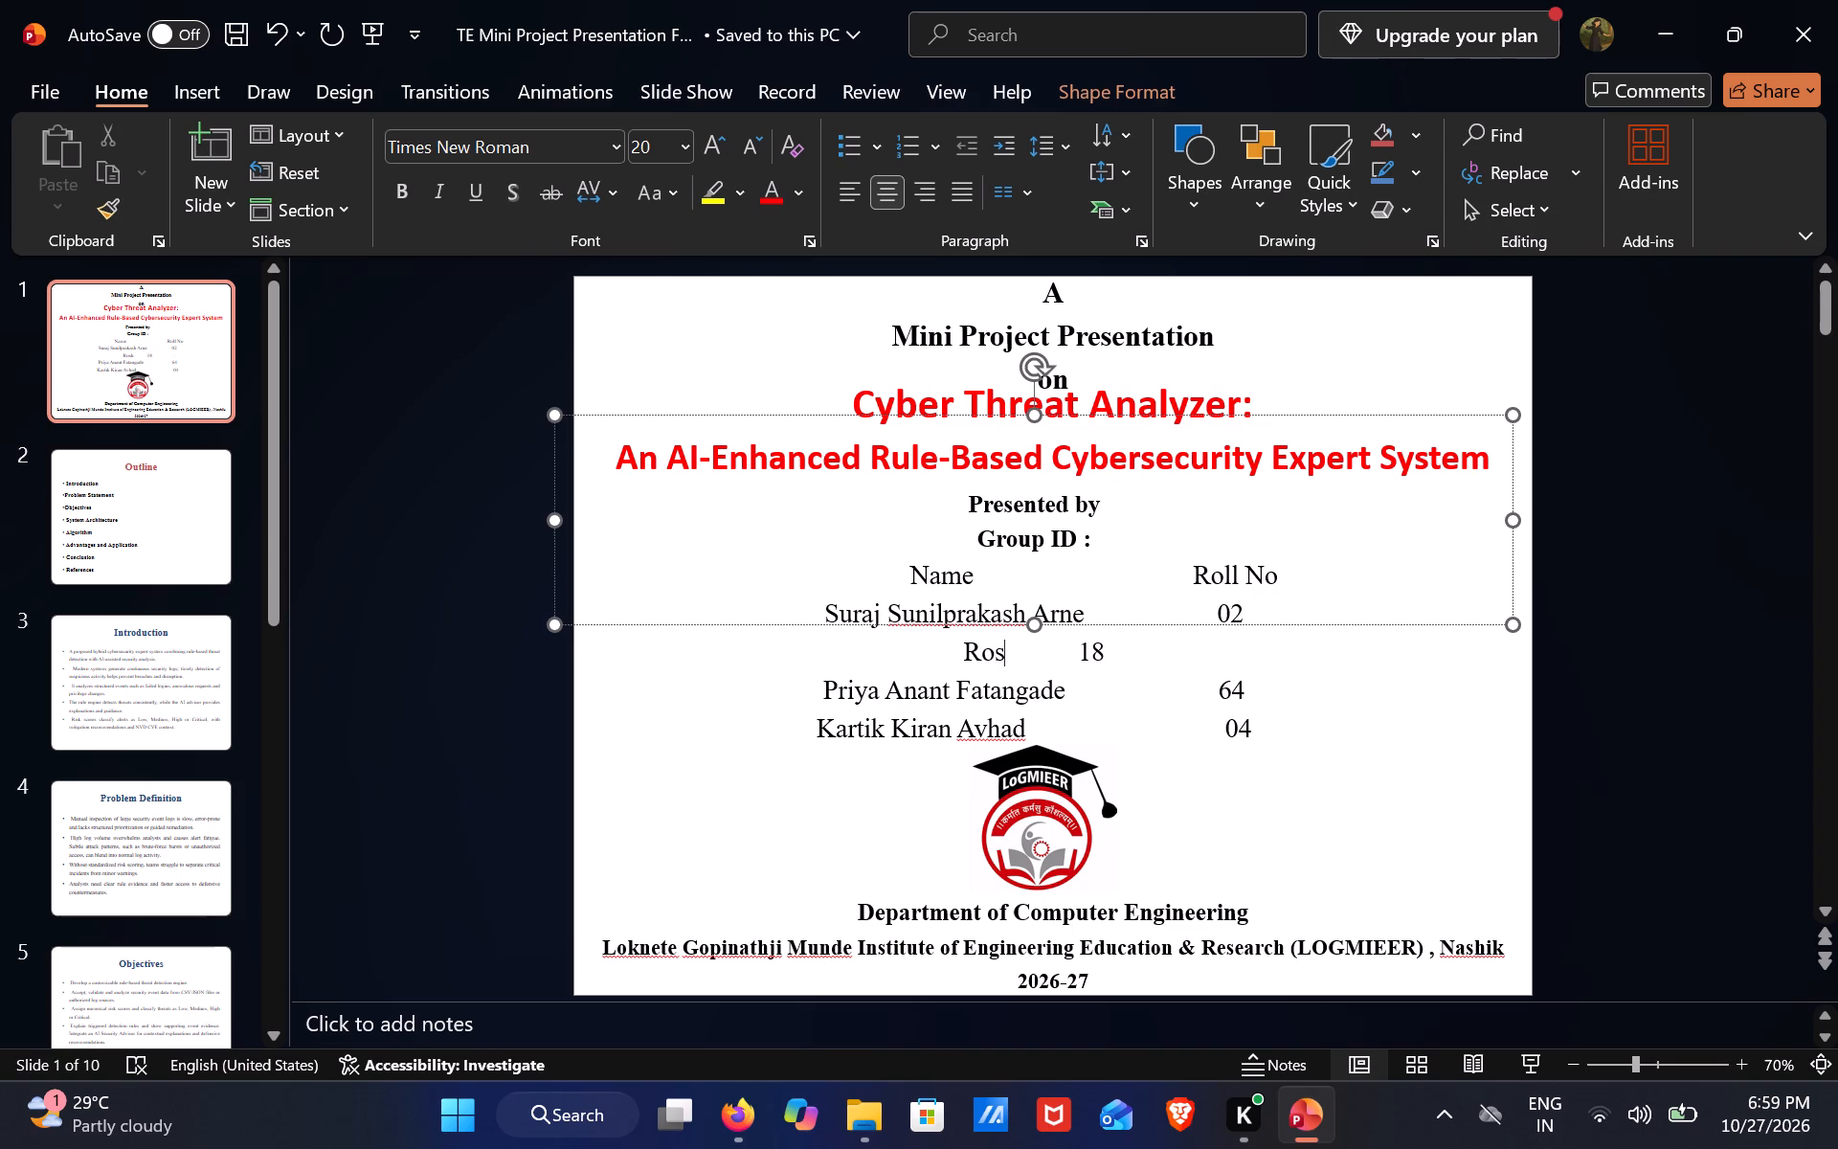
key("BackSpace")
key("BackSpace")
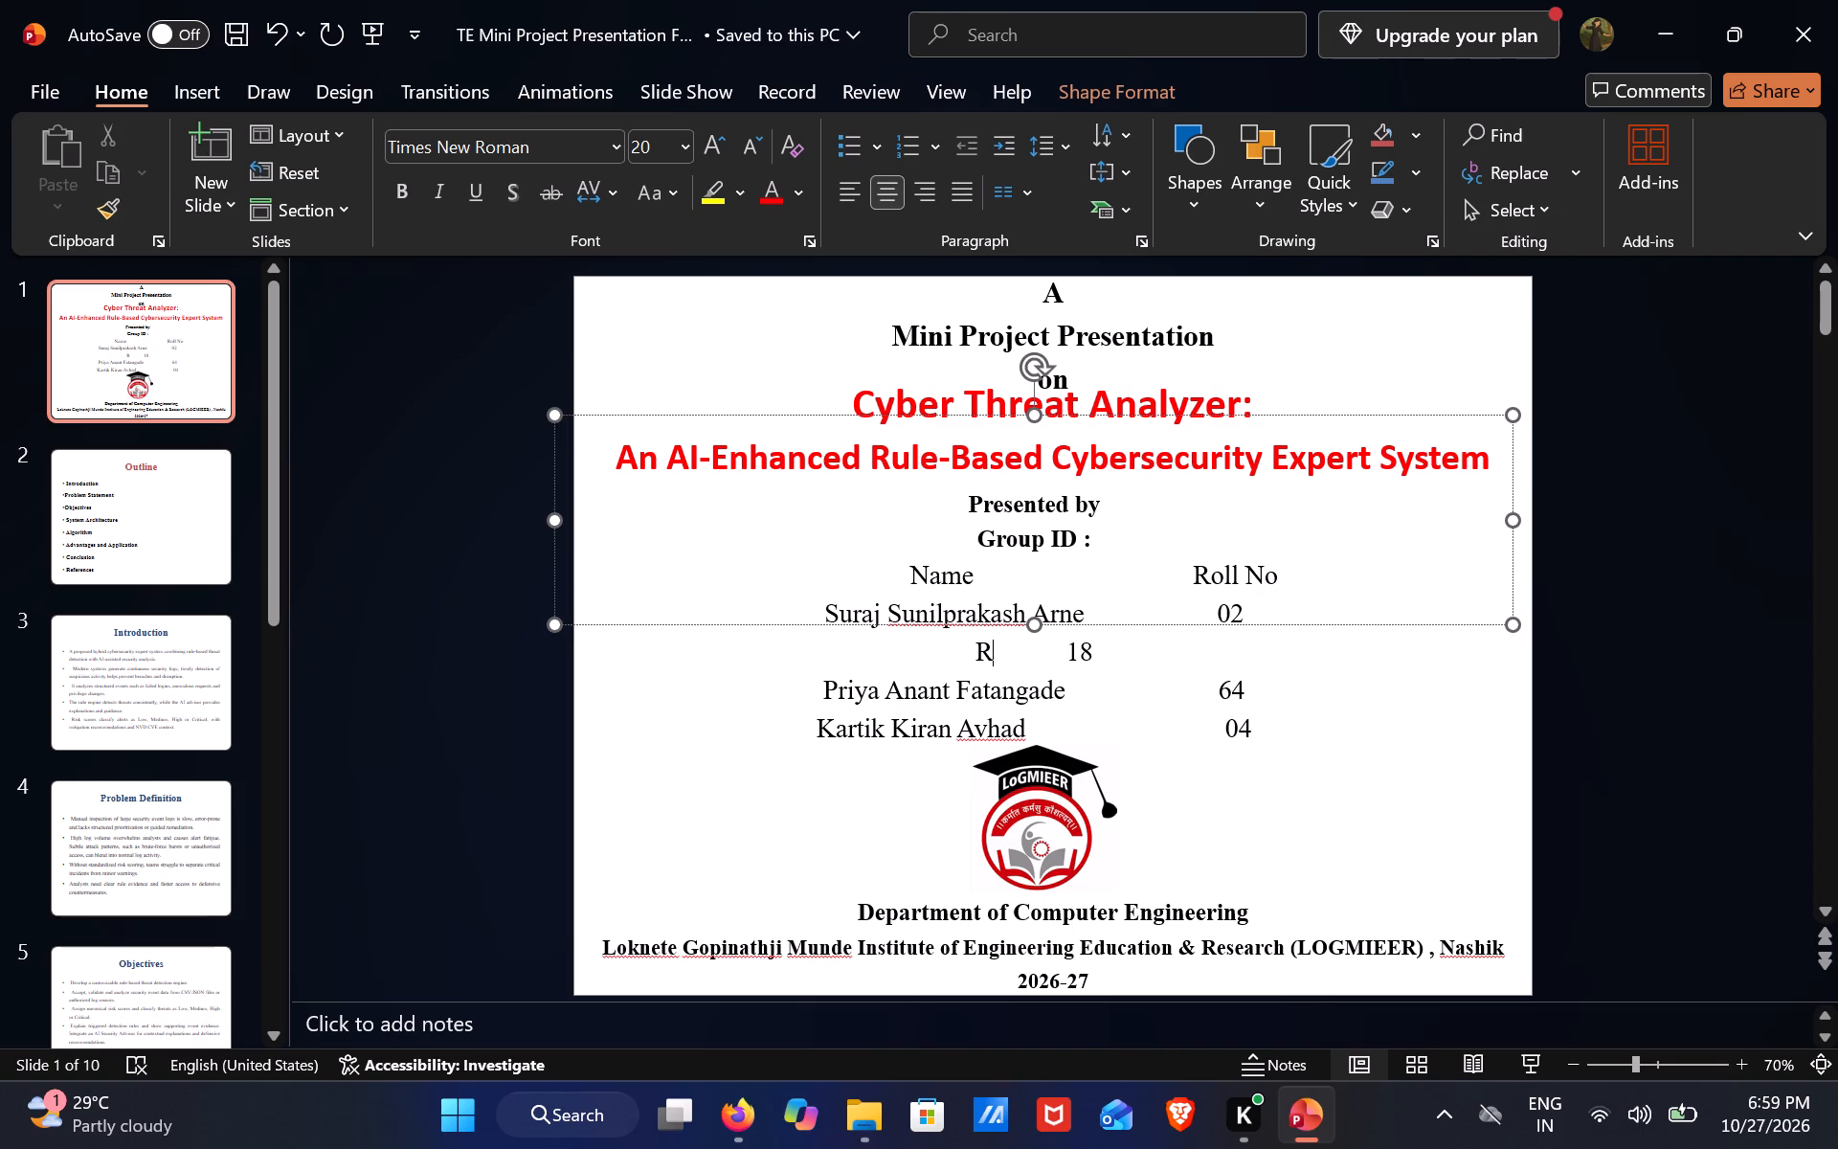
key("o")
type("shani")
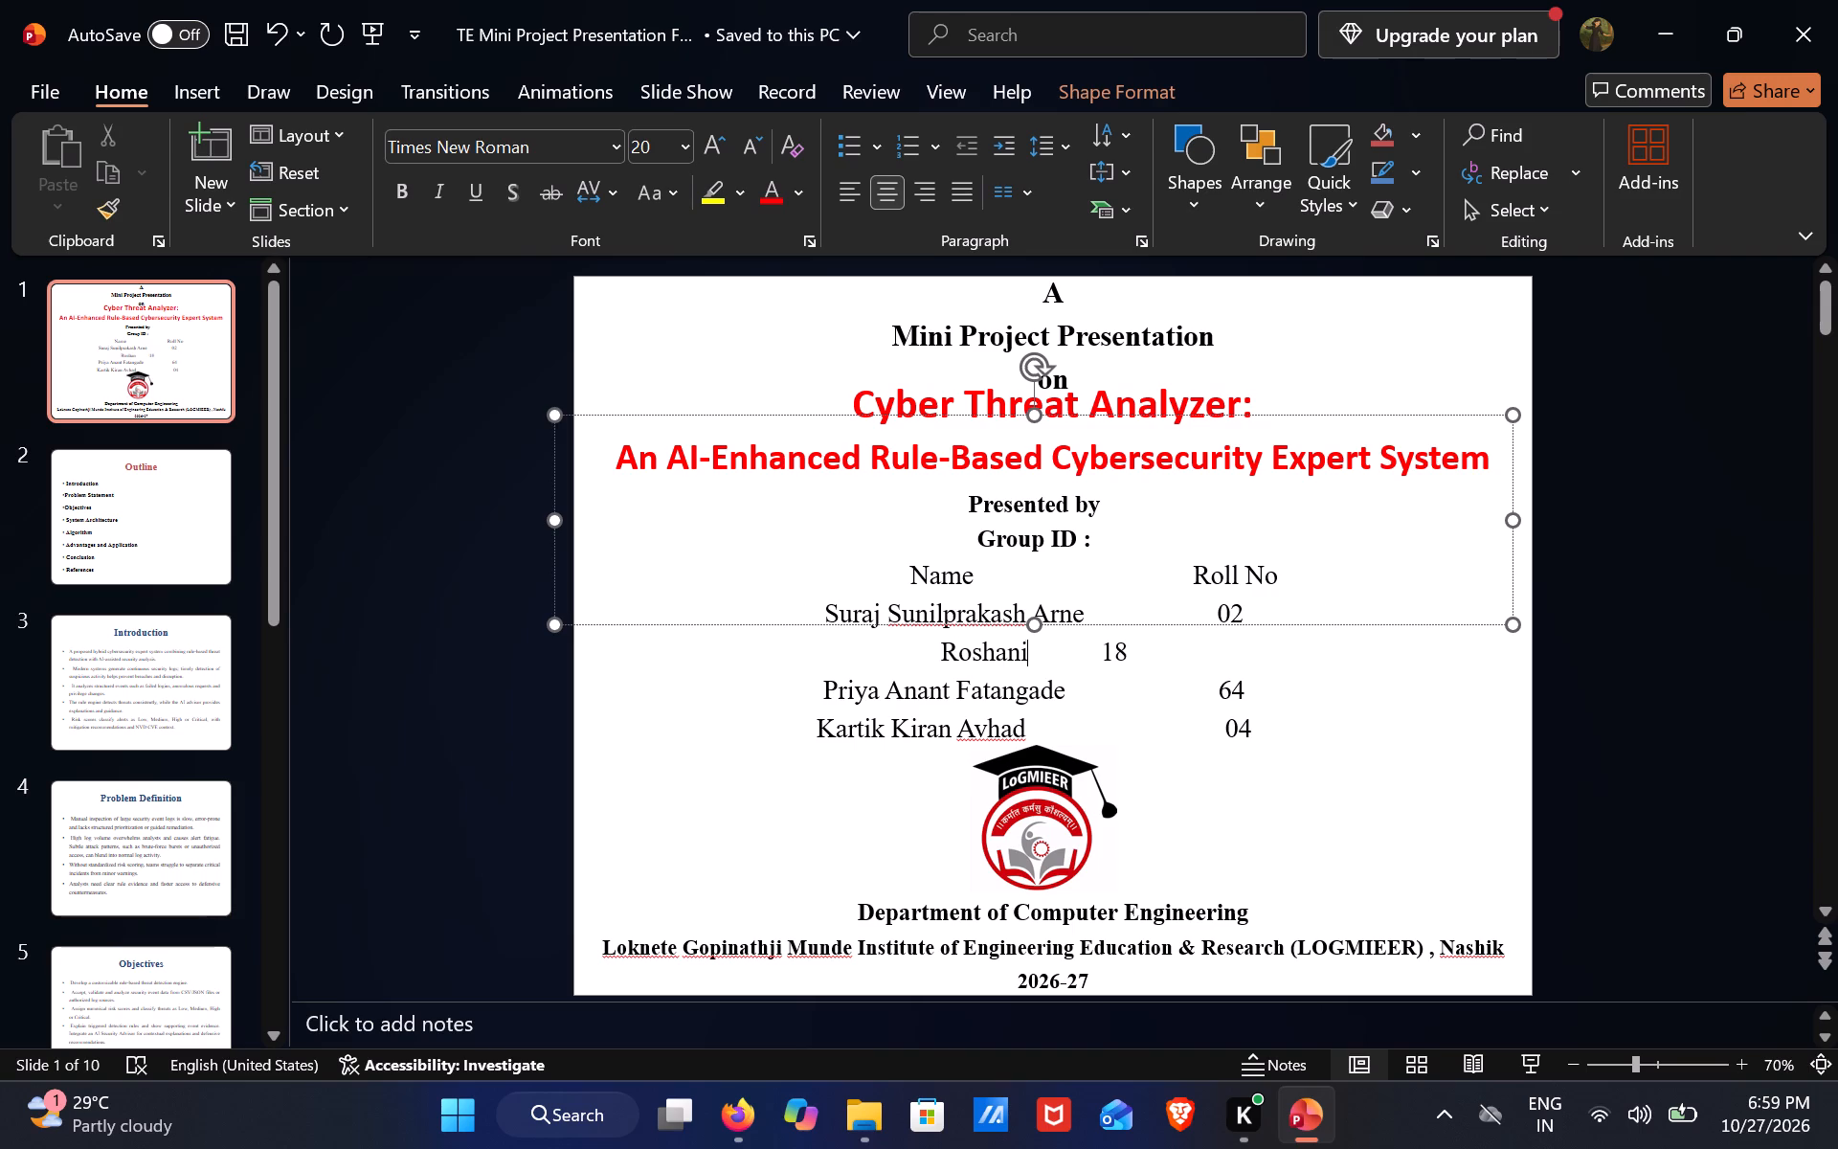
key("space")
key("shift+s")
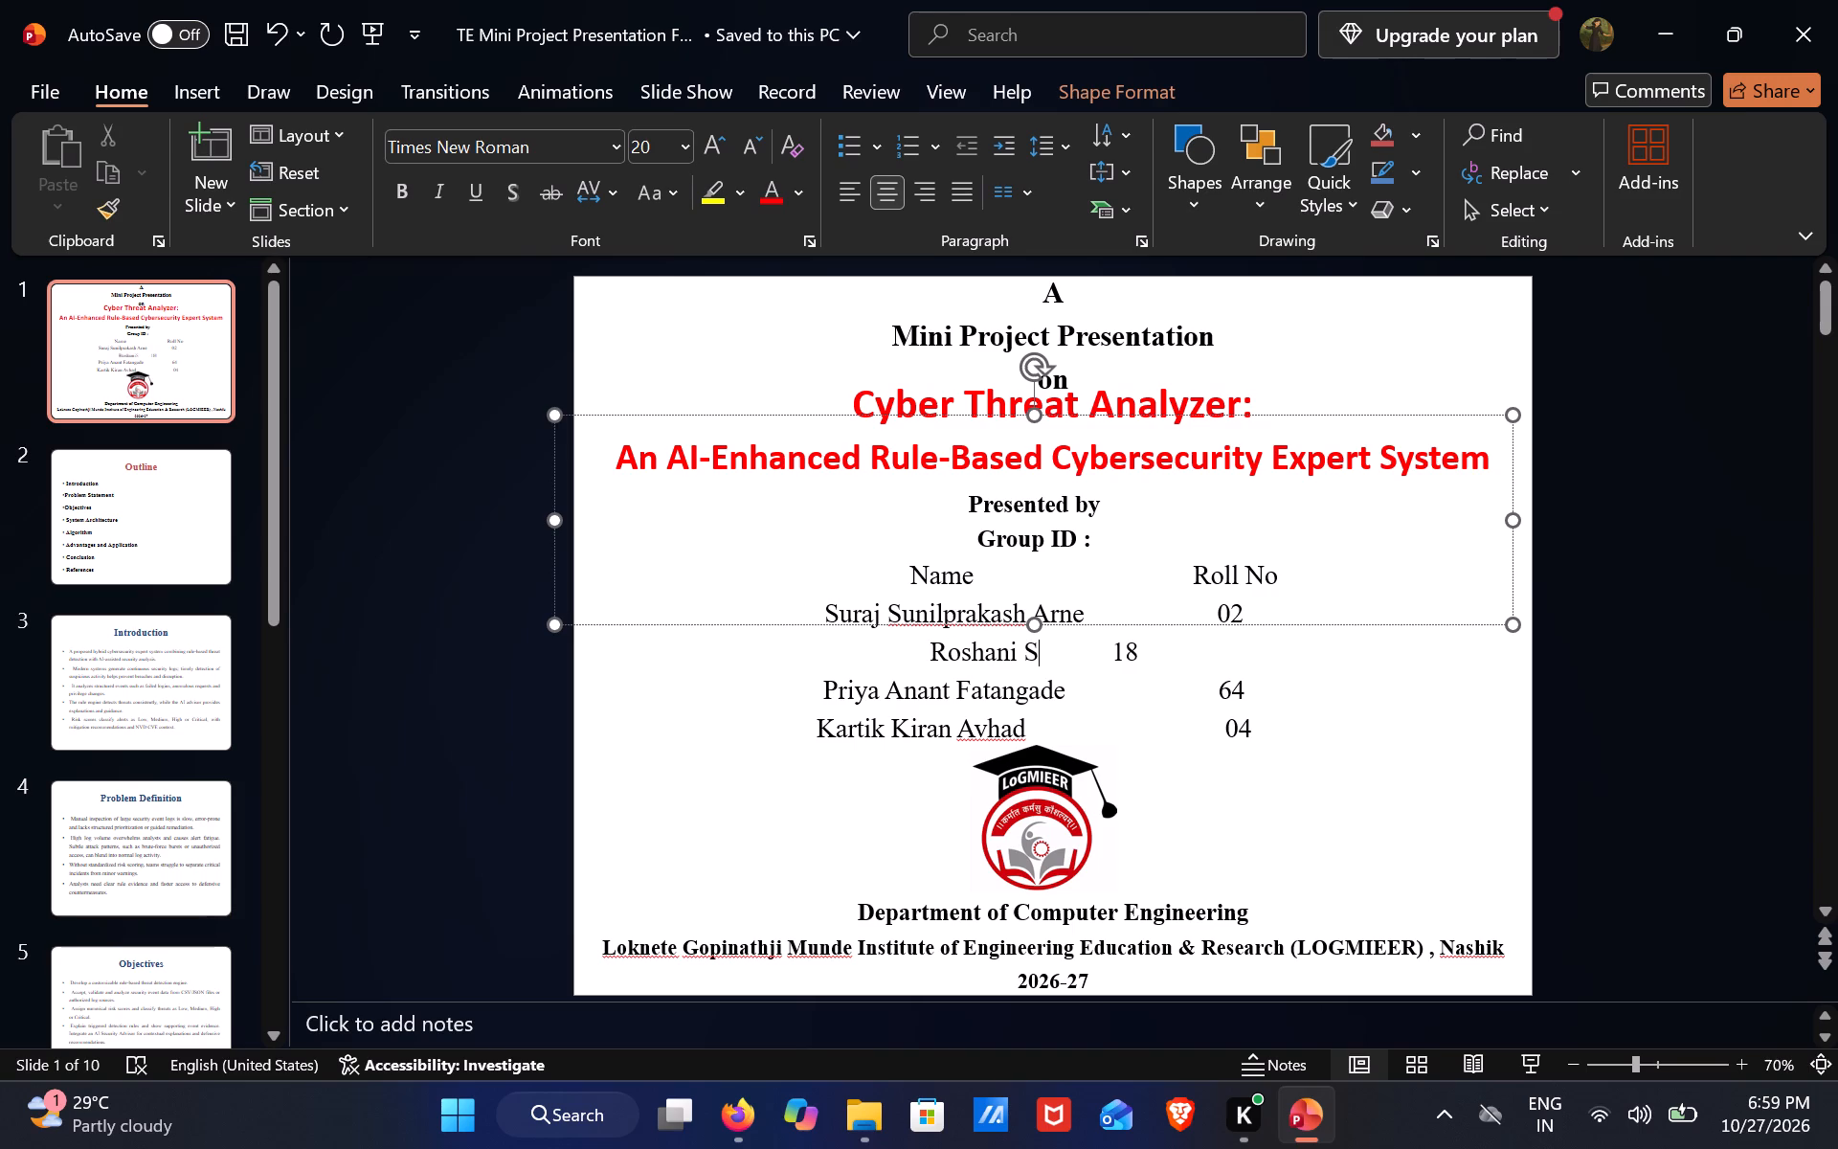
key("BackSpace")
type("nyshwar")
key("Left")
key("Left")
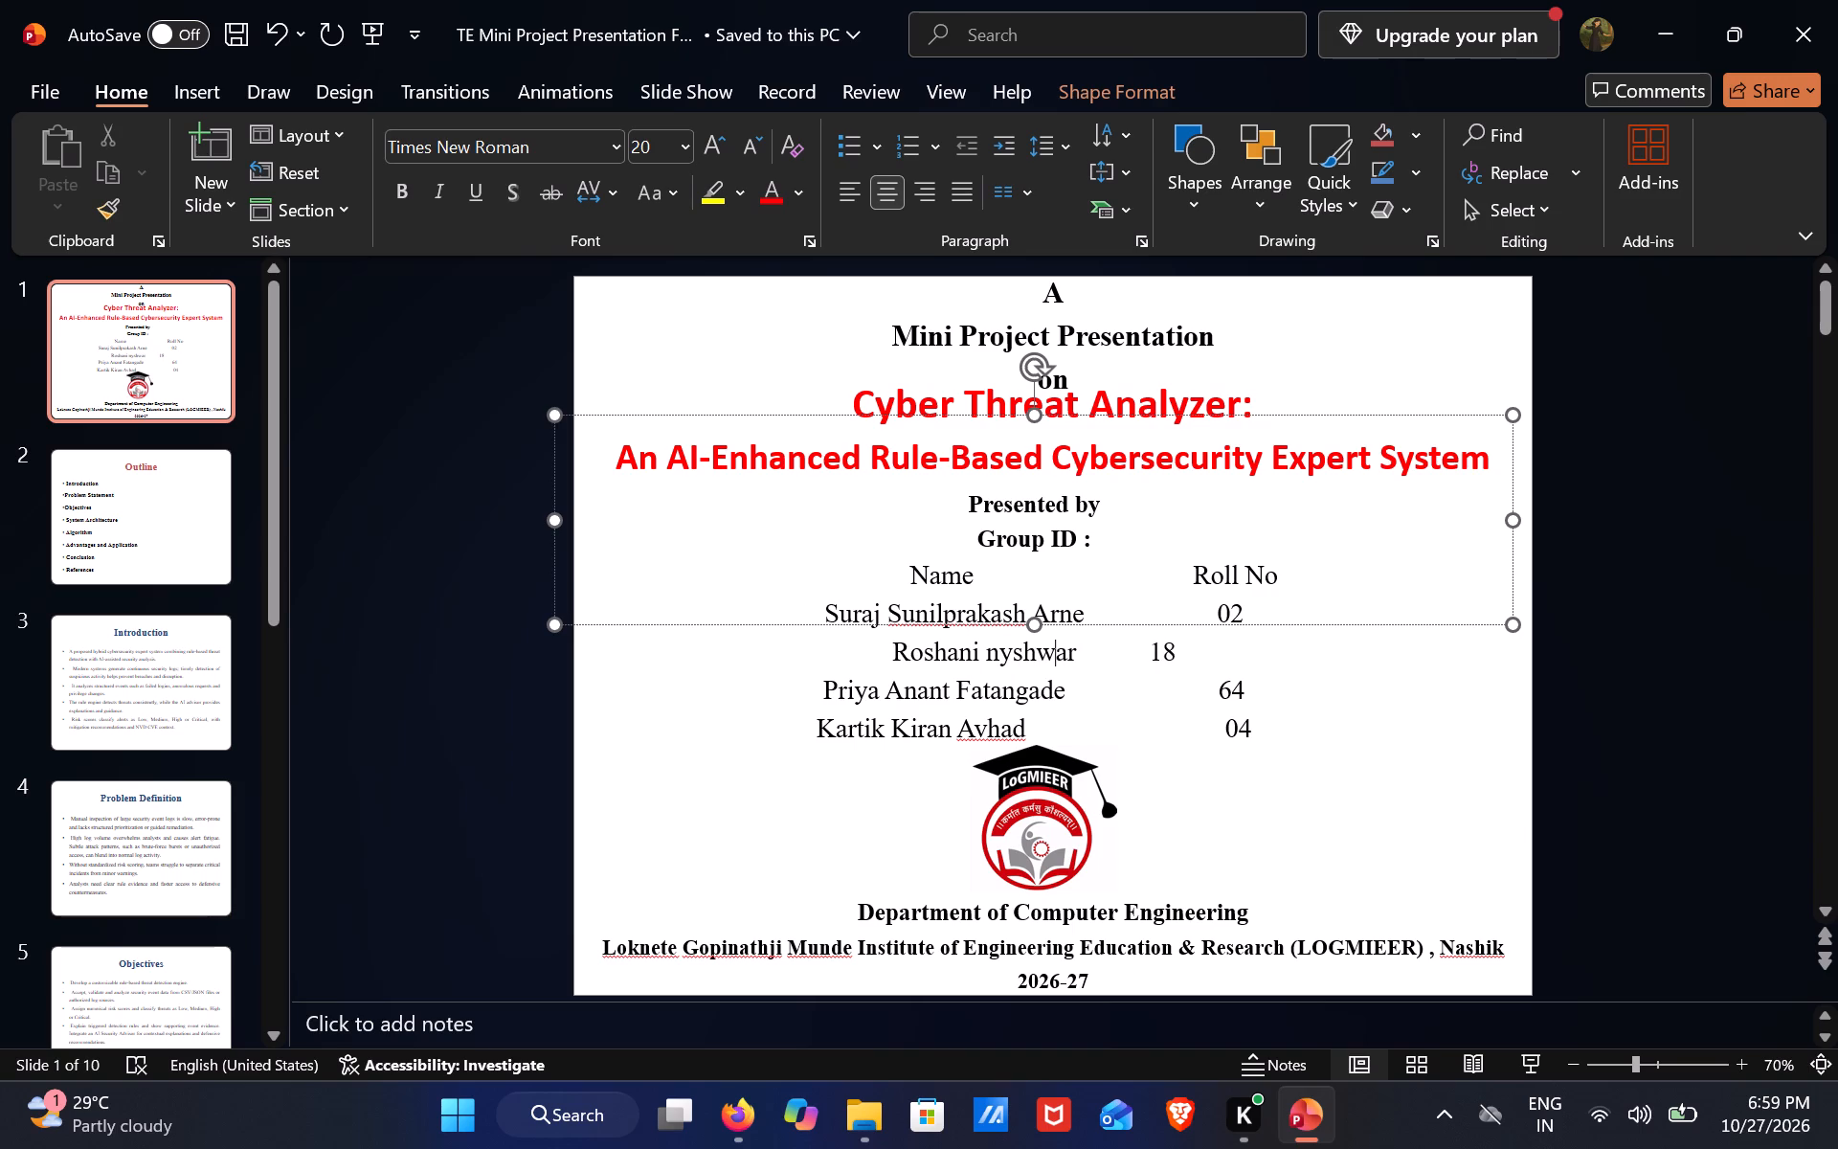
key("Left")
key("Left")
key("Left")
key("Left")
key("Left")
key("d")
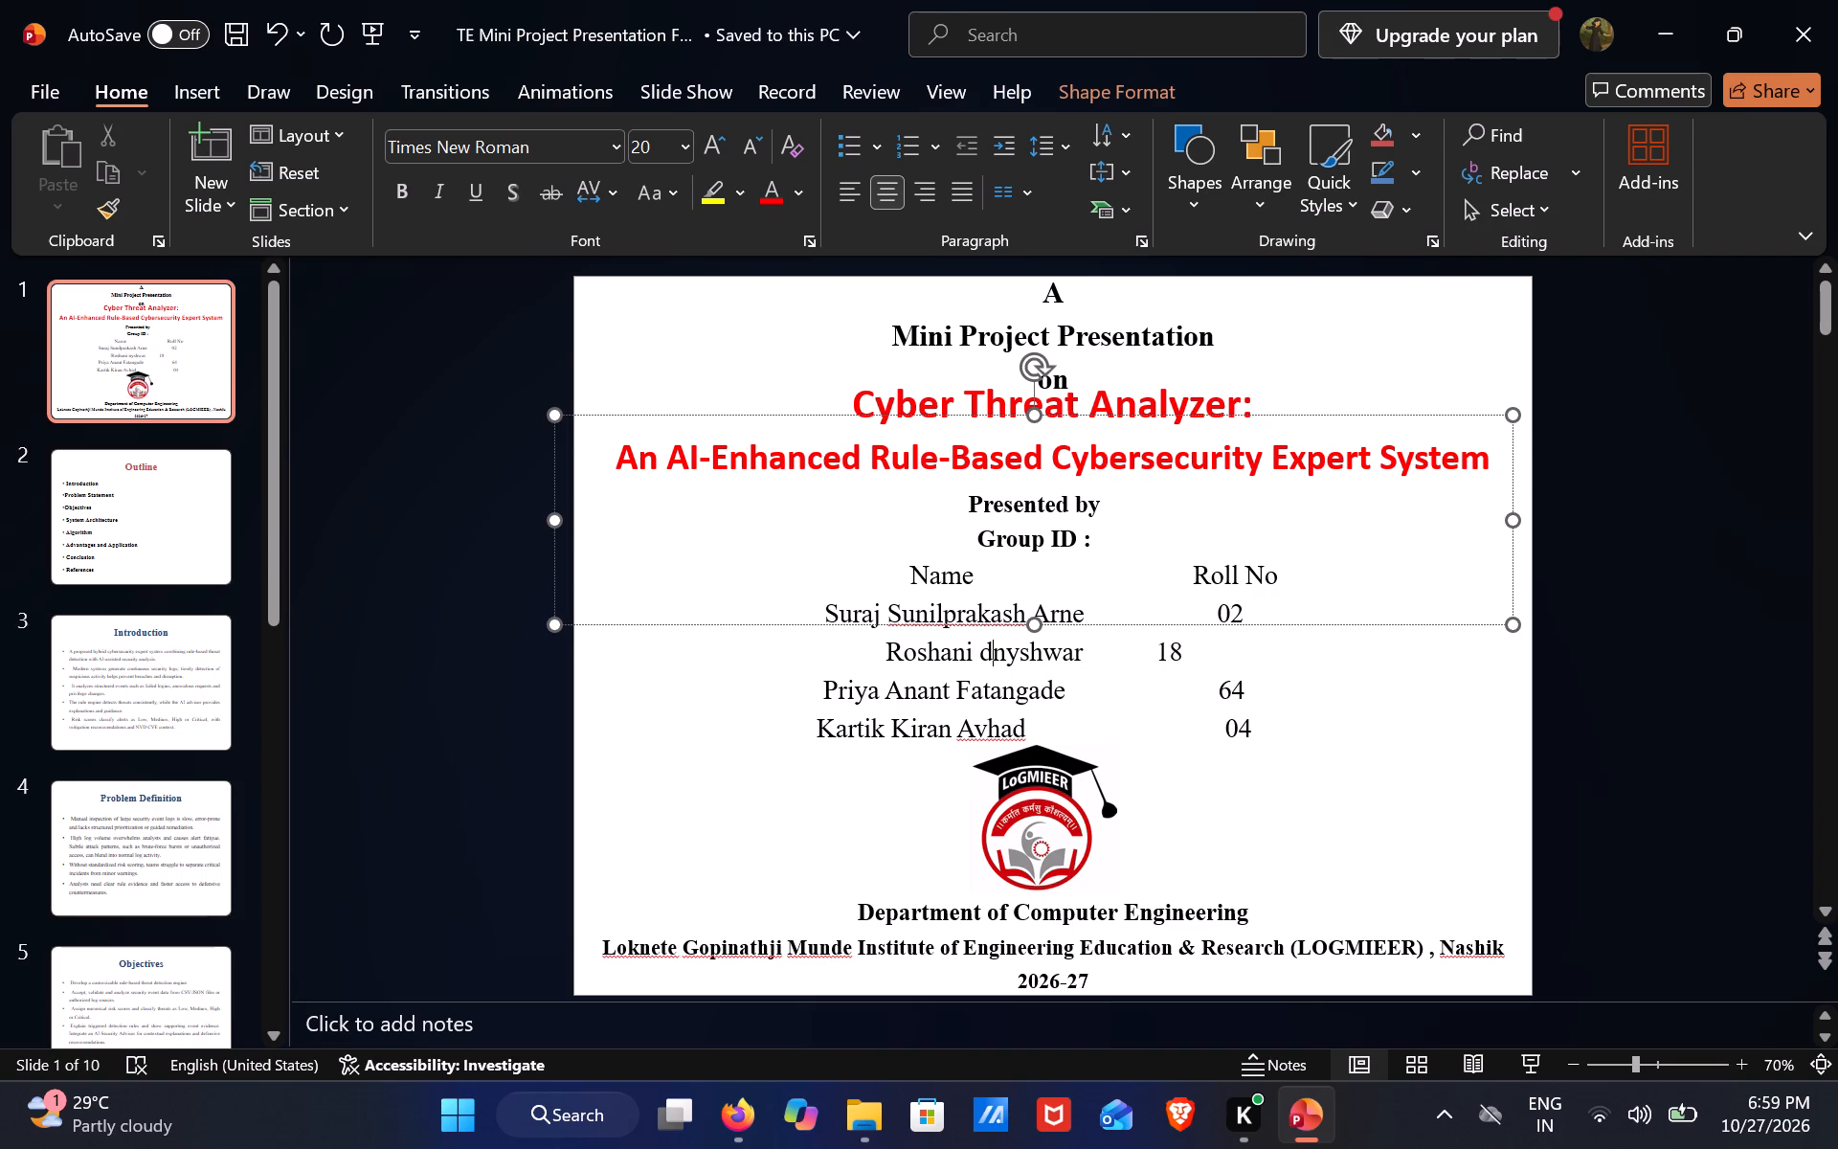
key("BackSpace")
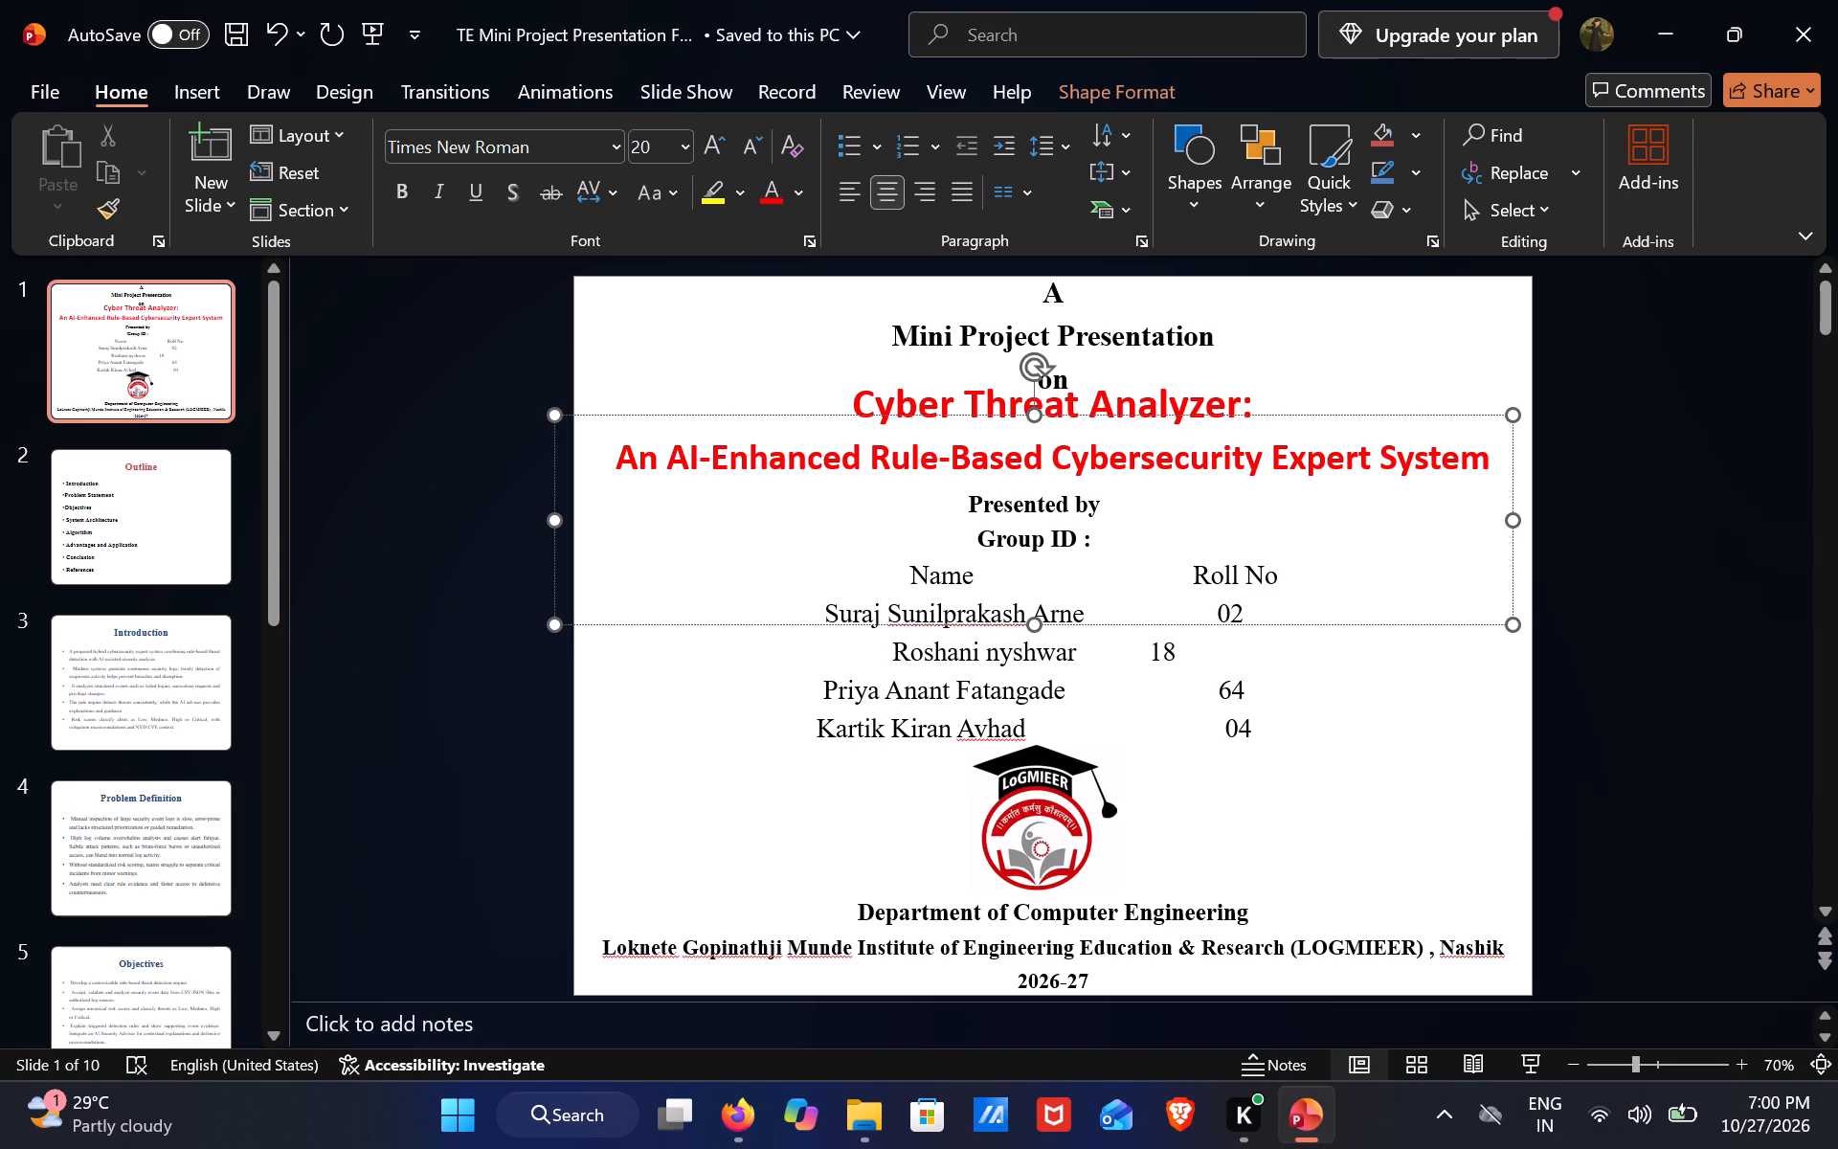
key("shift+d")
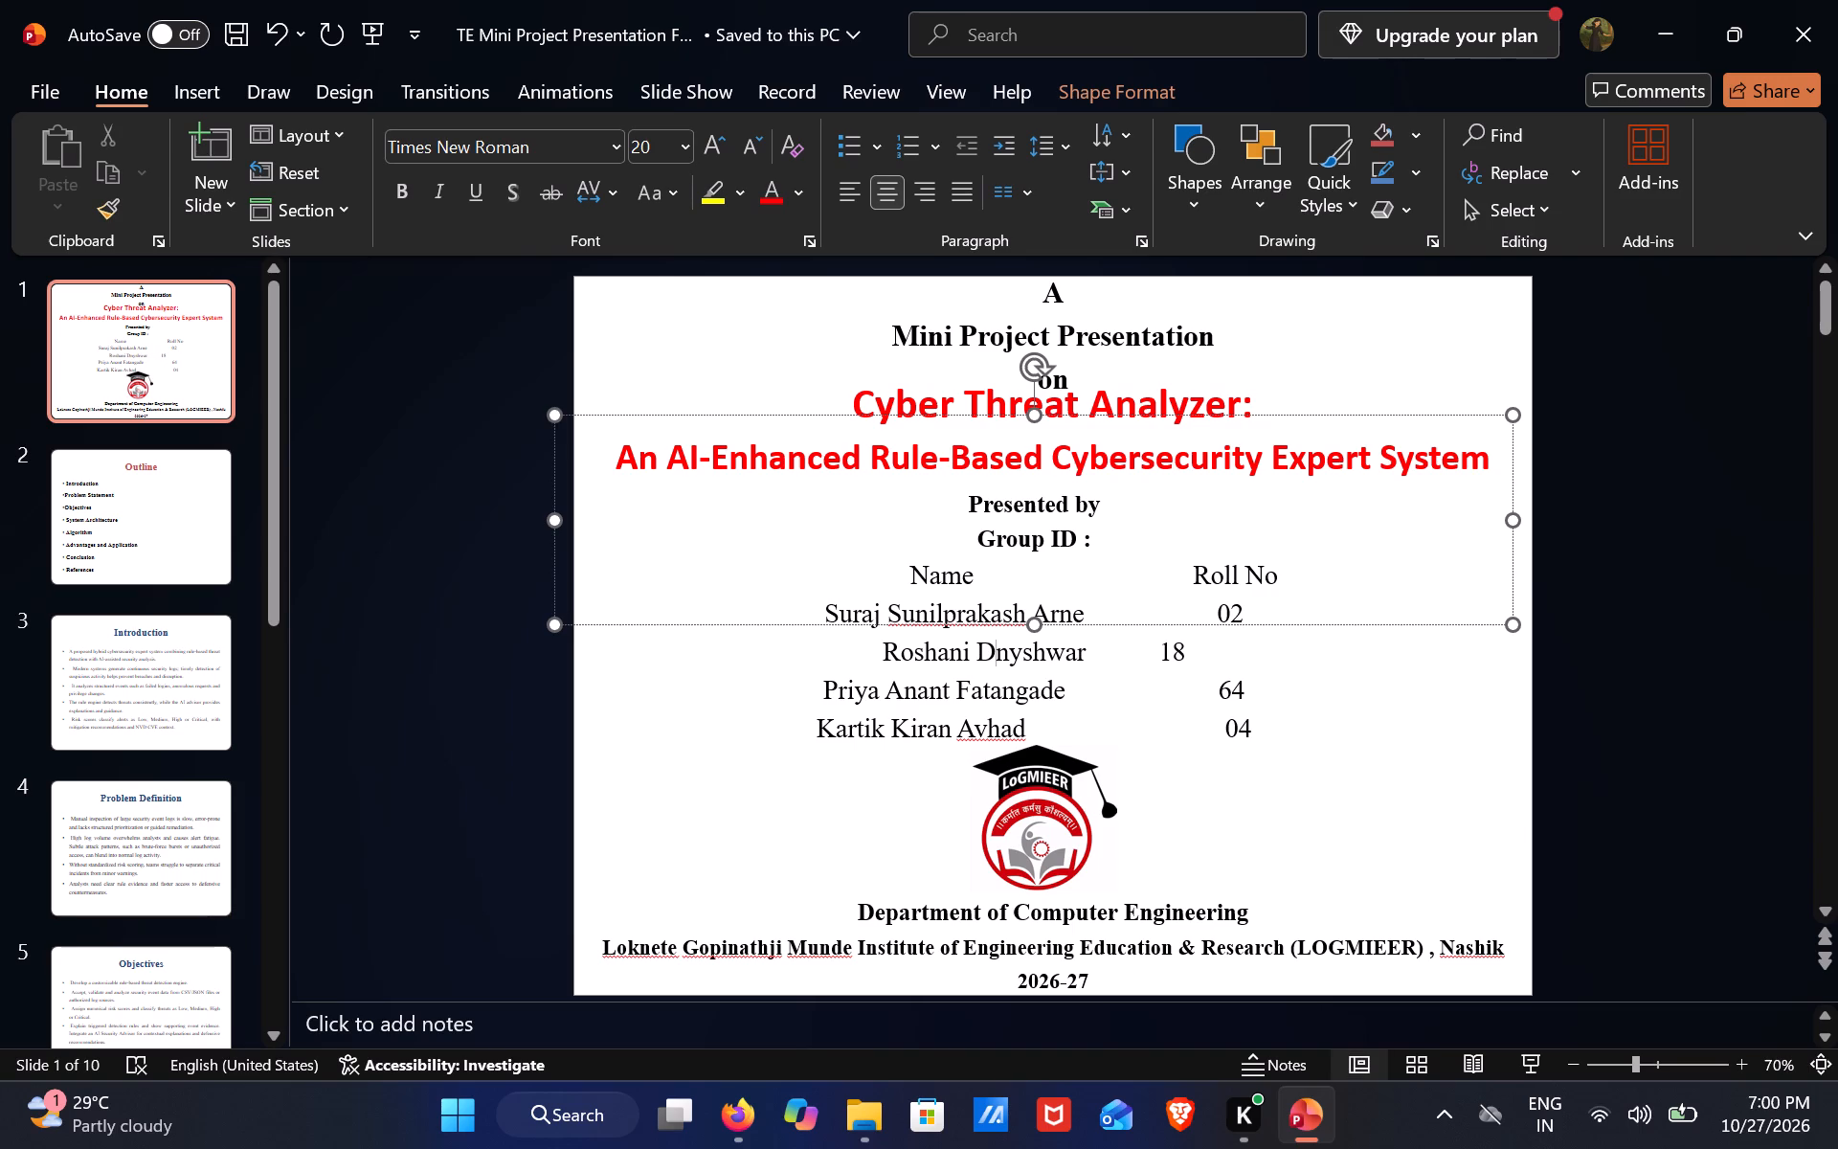
left_click(1016, 652)
left_click(1007, 650)
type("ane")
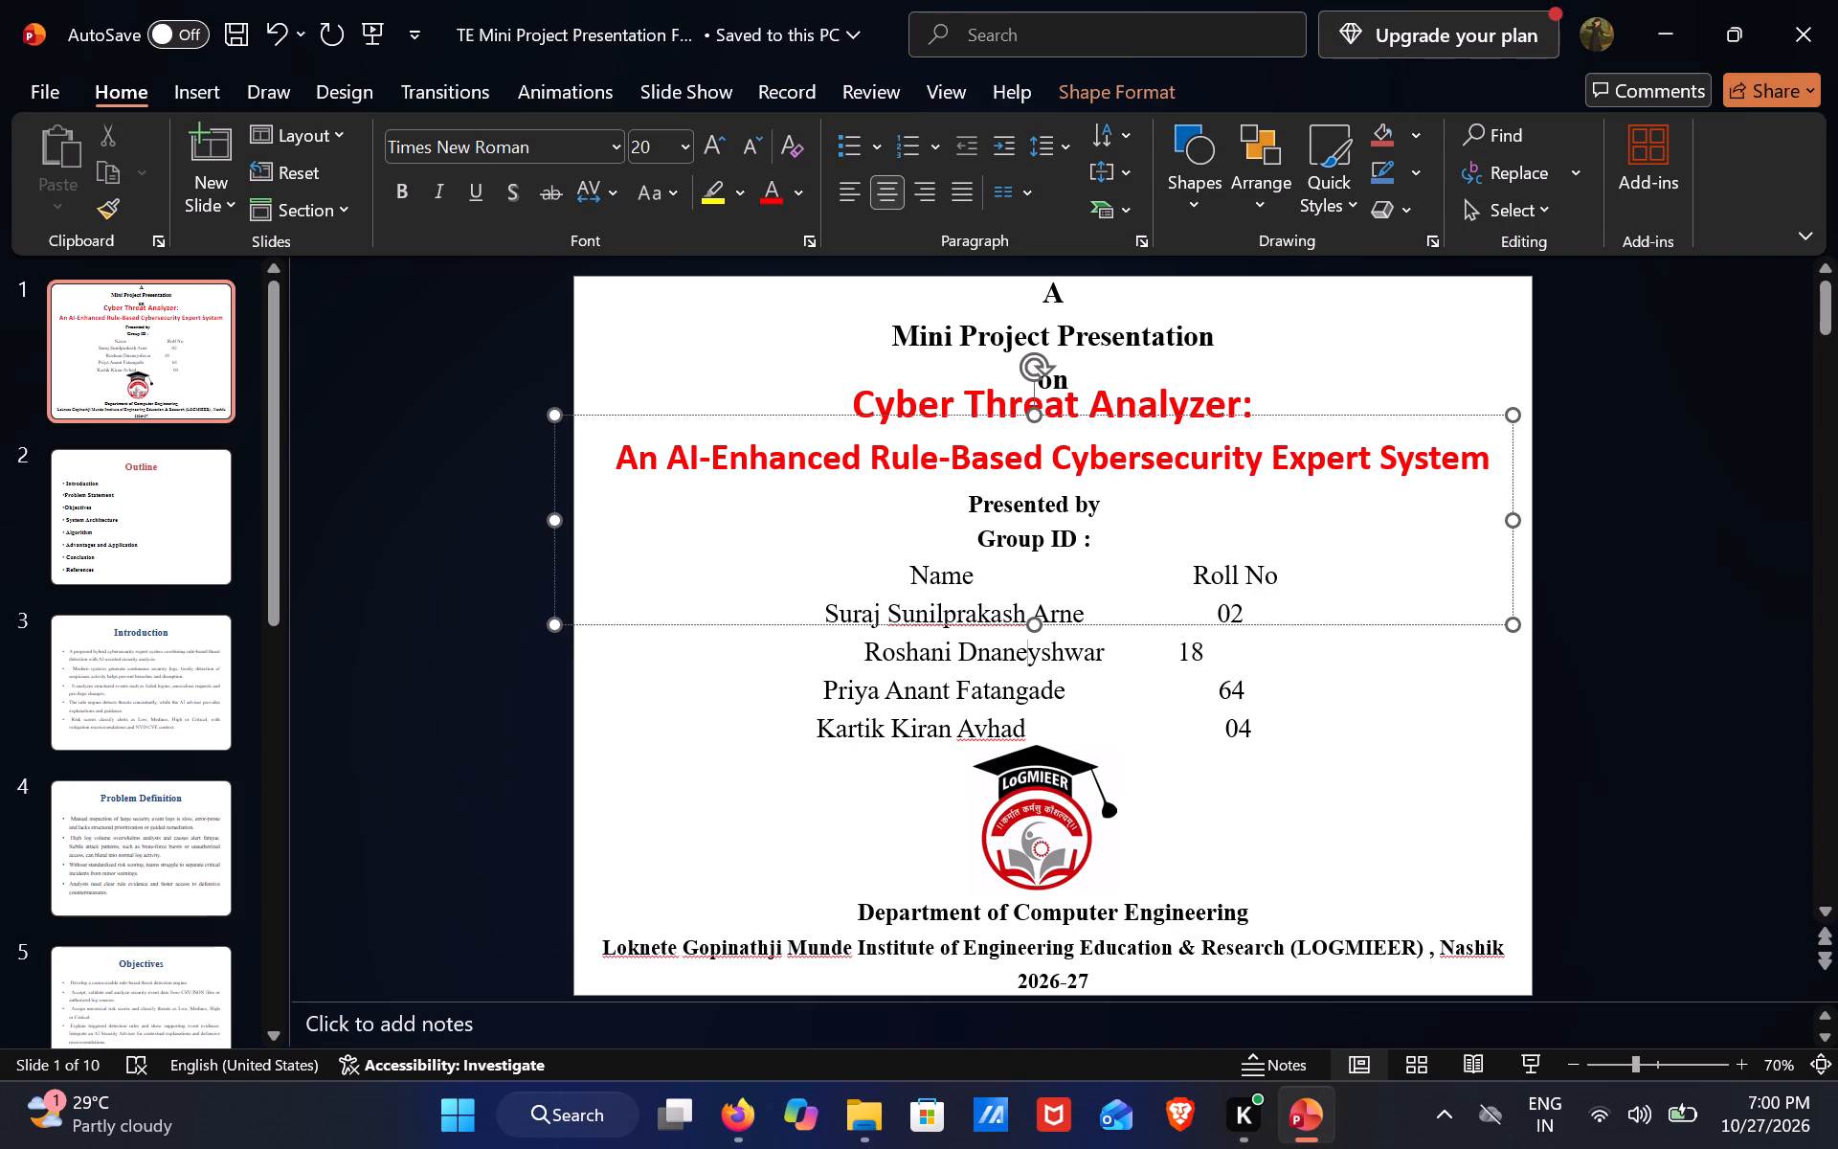
Add the surname after the second team member's middle name.
left_click(1126, 637)
key("Left")
key("Left")
key("Left")
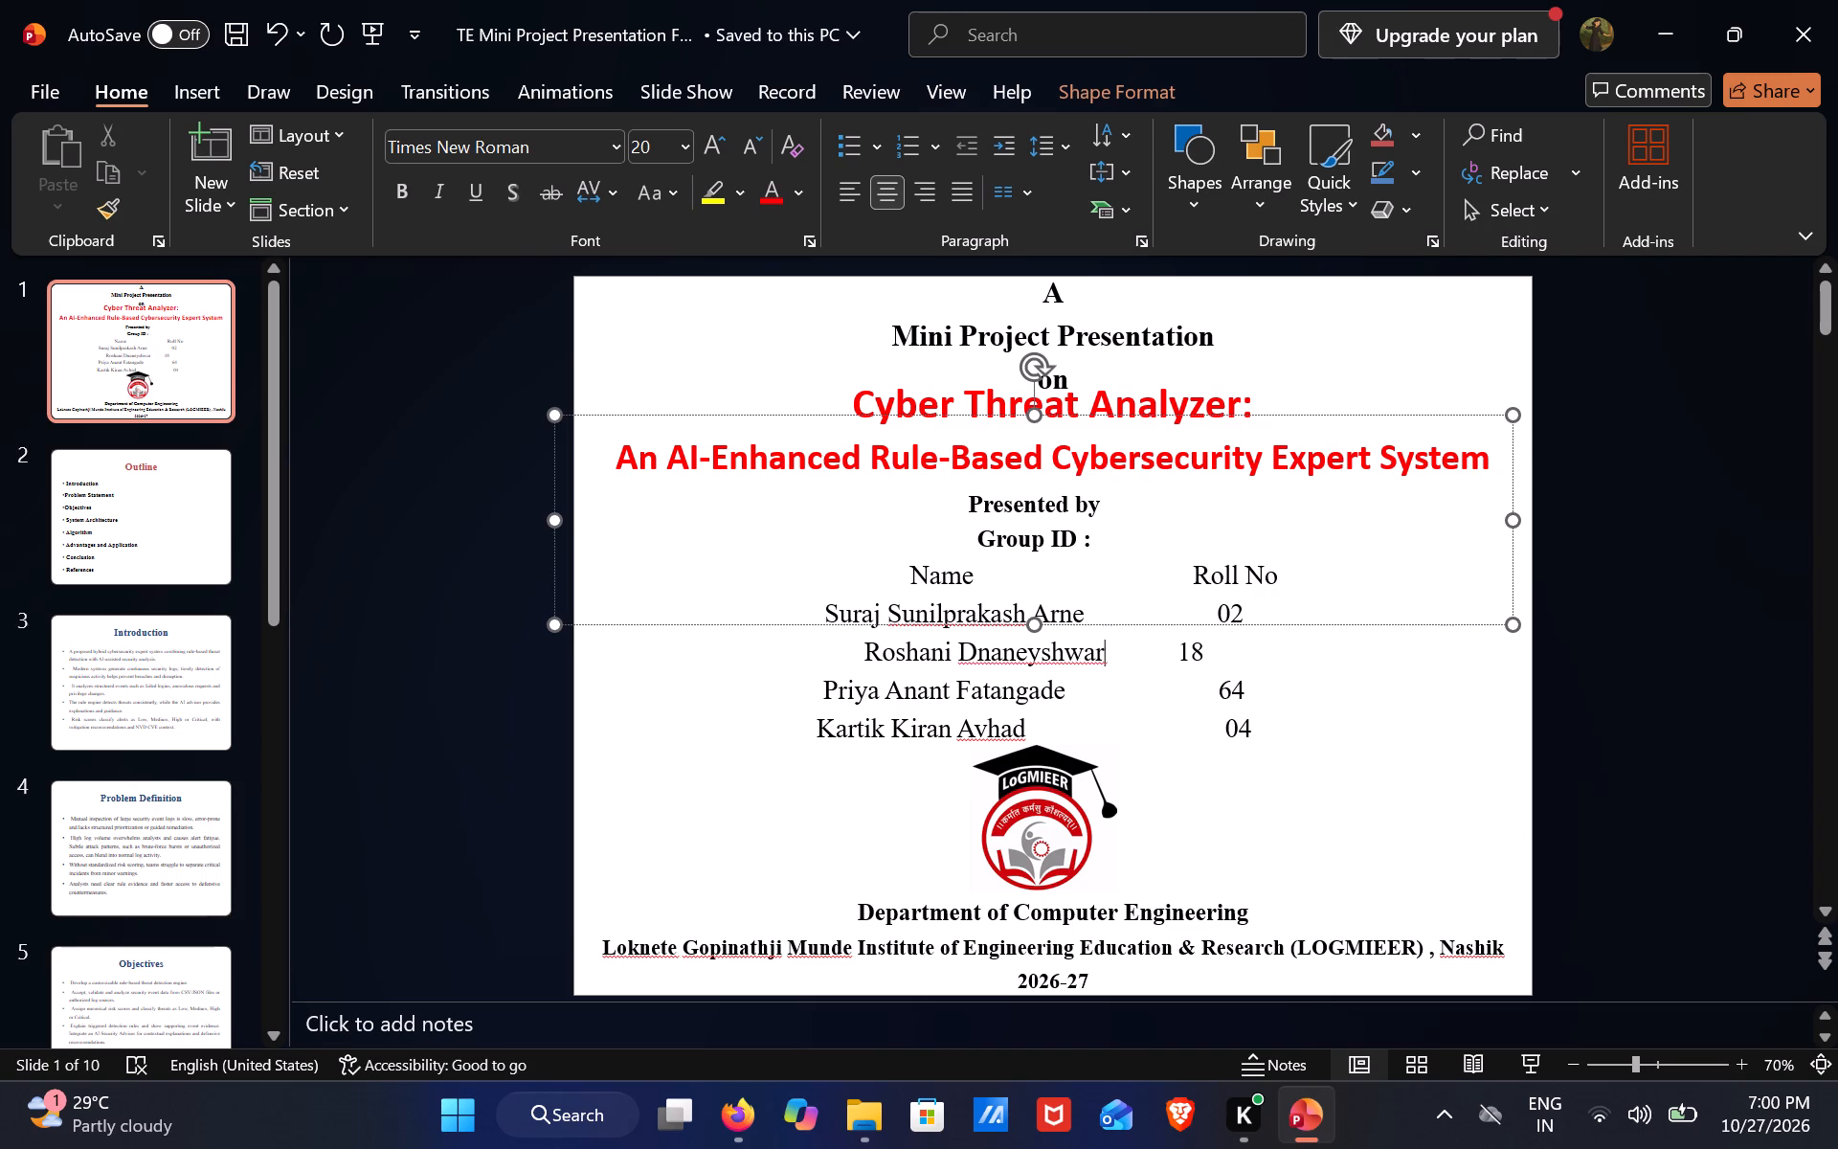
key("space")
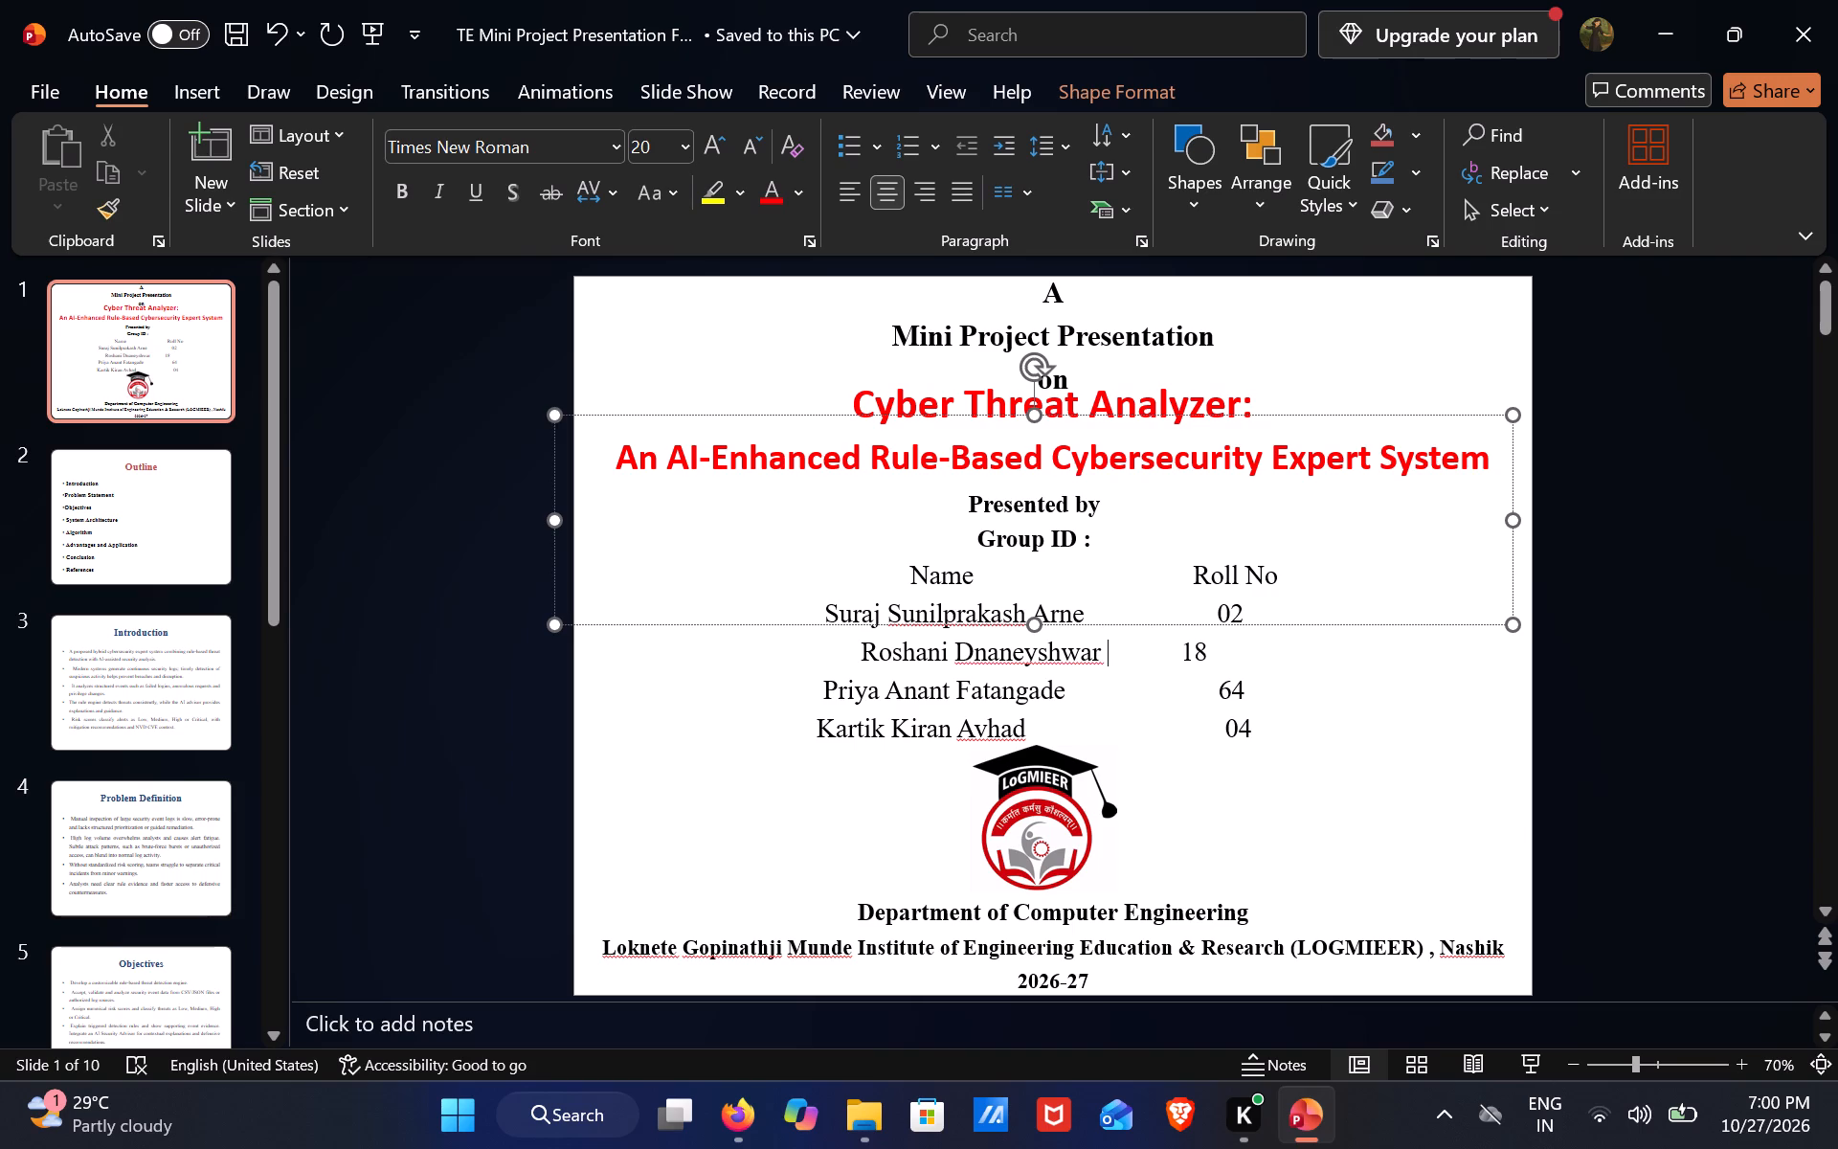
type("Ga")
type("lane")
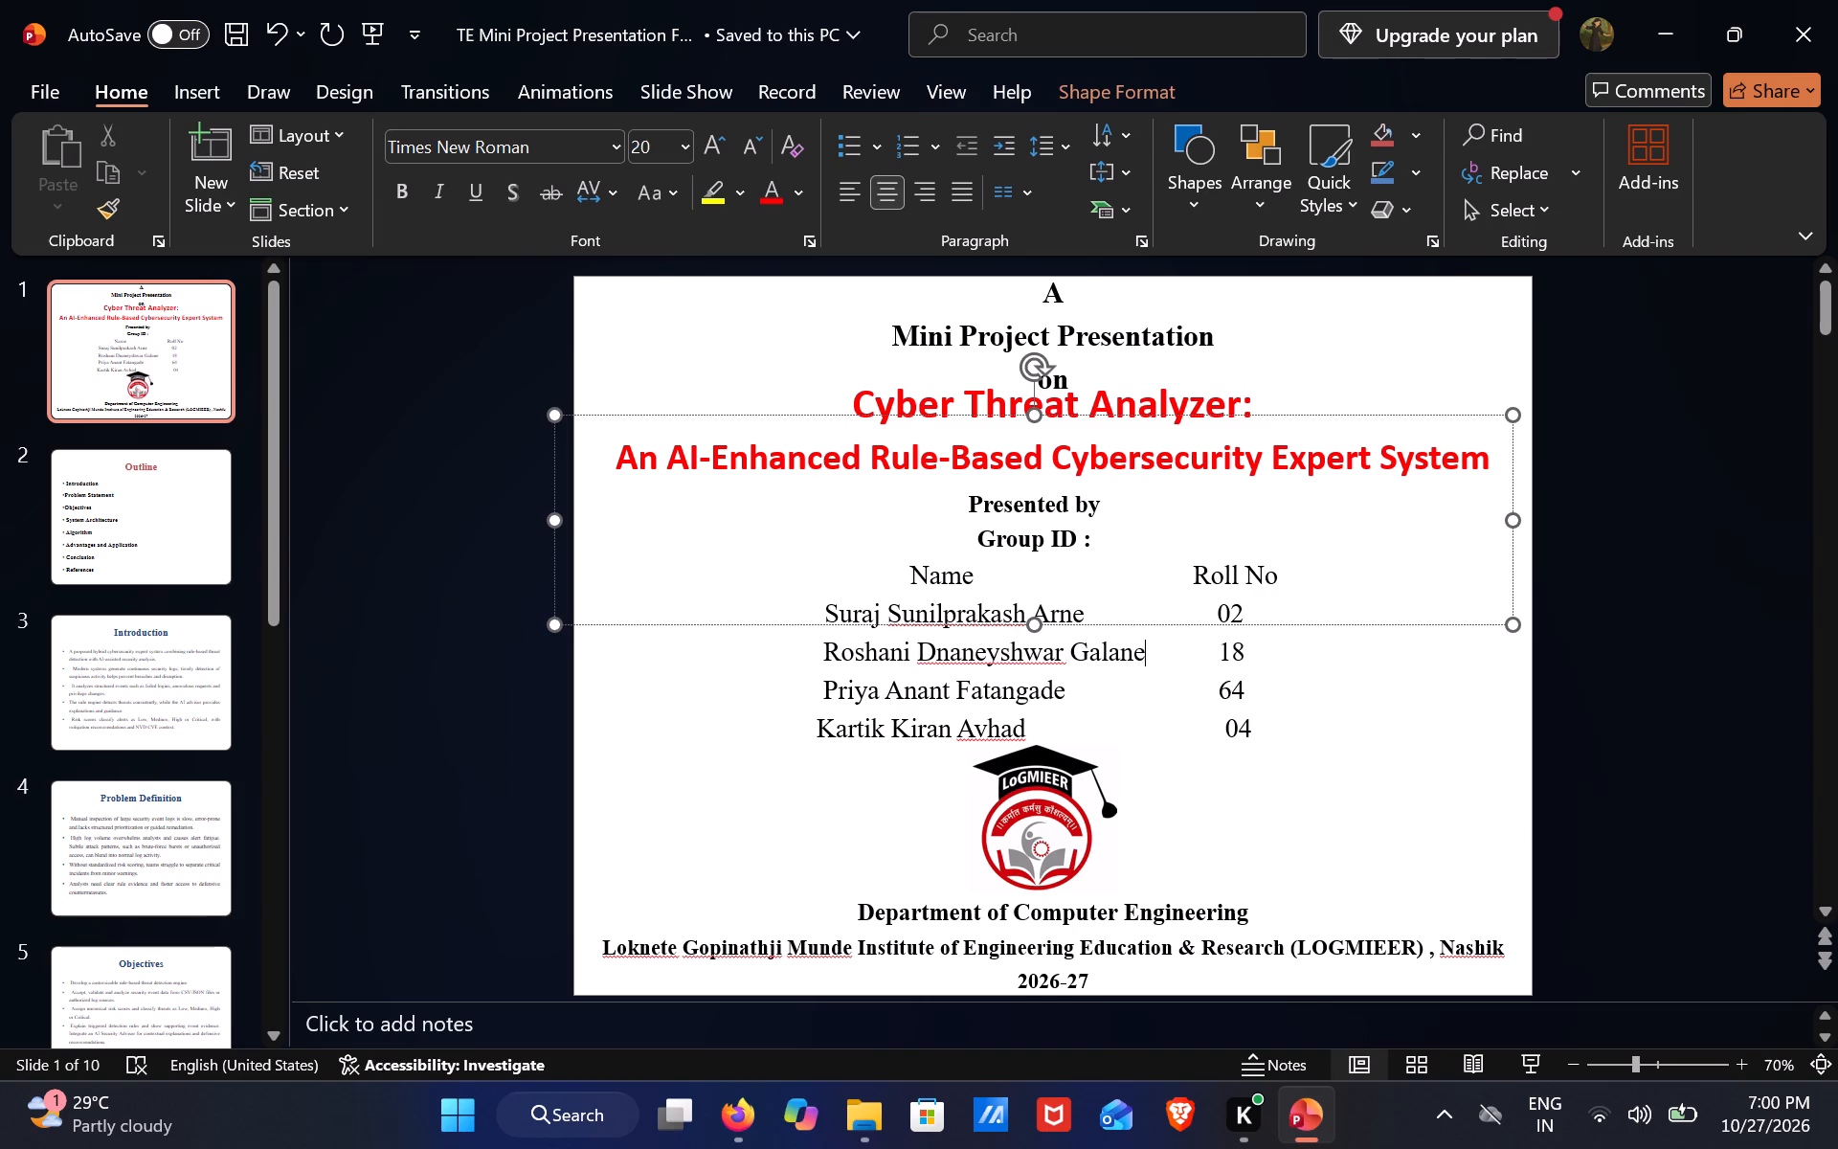
Replace the first team member's name on the title slide, entering Sunil as the first name followed by the middle name and surname.
left_click(1101, 617)
key("Left")
key("Left")
key("Left")
key("BackSpace")
key("BackSpace")
key("BackSpace")
key("BackSpace")
key("BackSpace")
key("BackSpace")
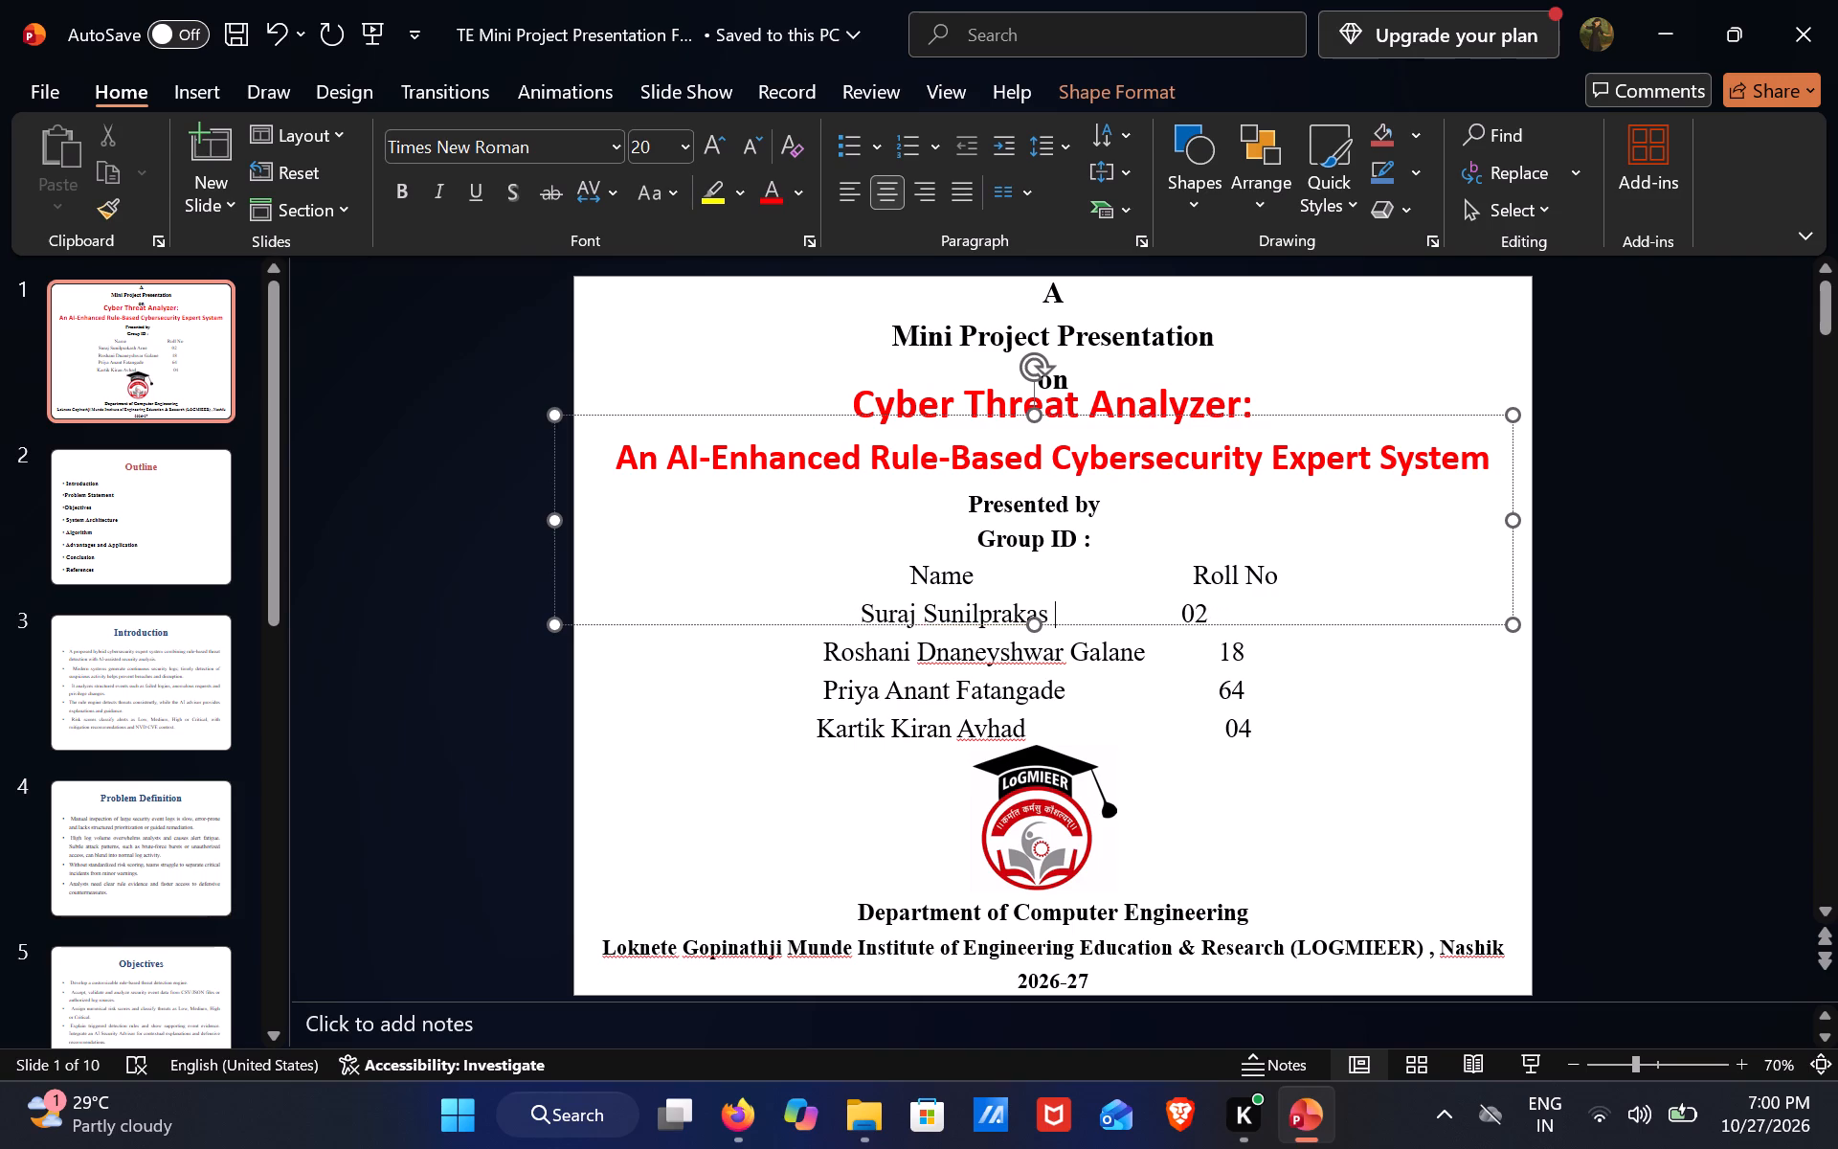
key("BackSpace")
key("BackSpace")
key("BackSpace")
key("BackSpace")
key("BackSpace")
key("BackSpace")
key("BackSpace")
key("BackSpace")
key("BackSpace")
key("BackSpace")
key("BackSpace")
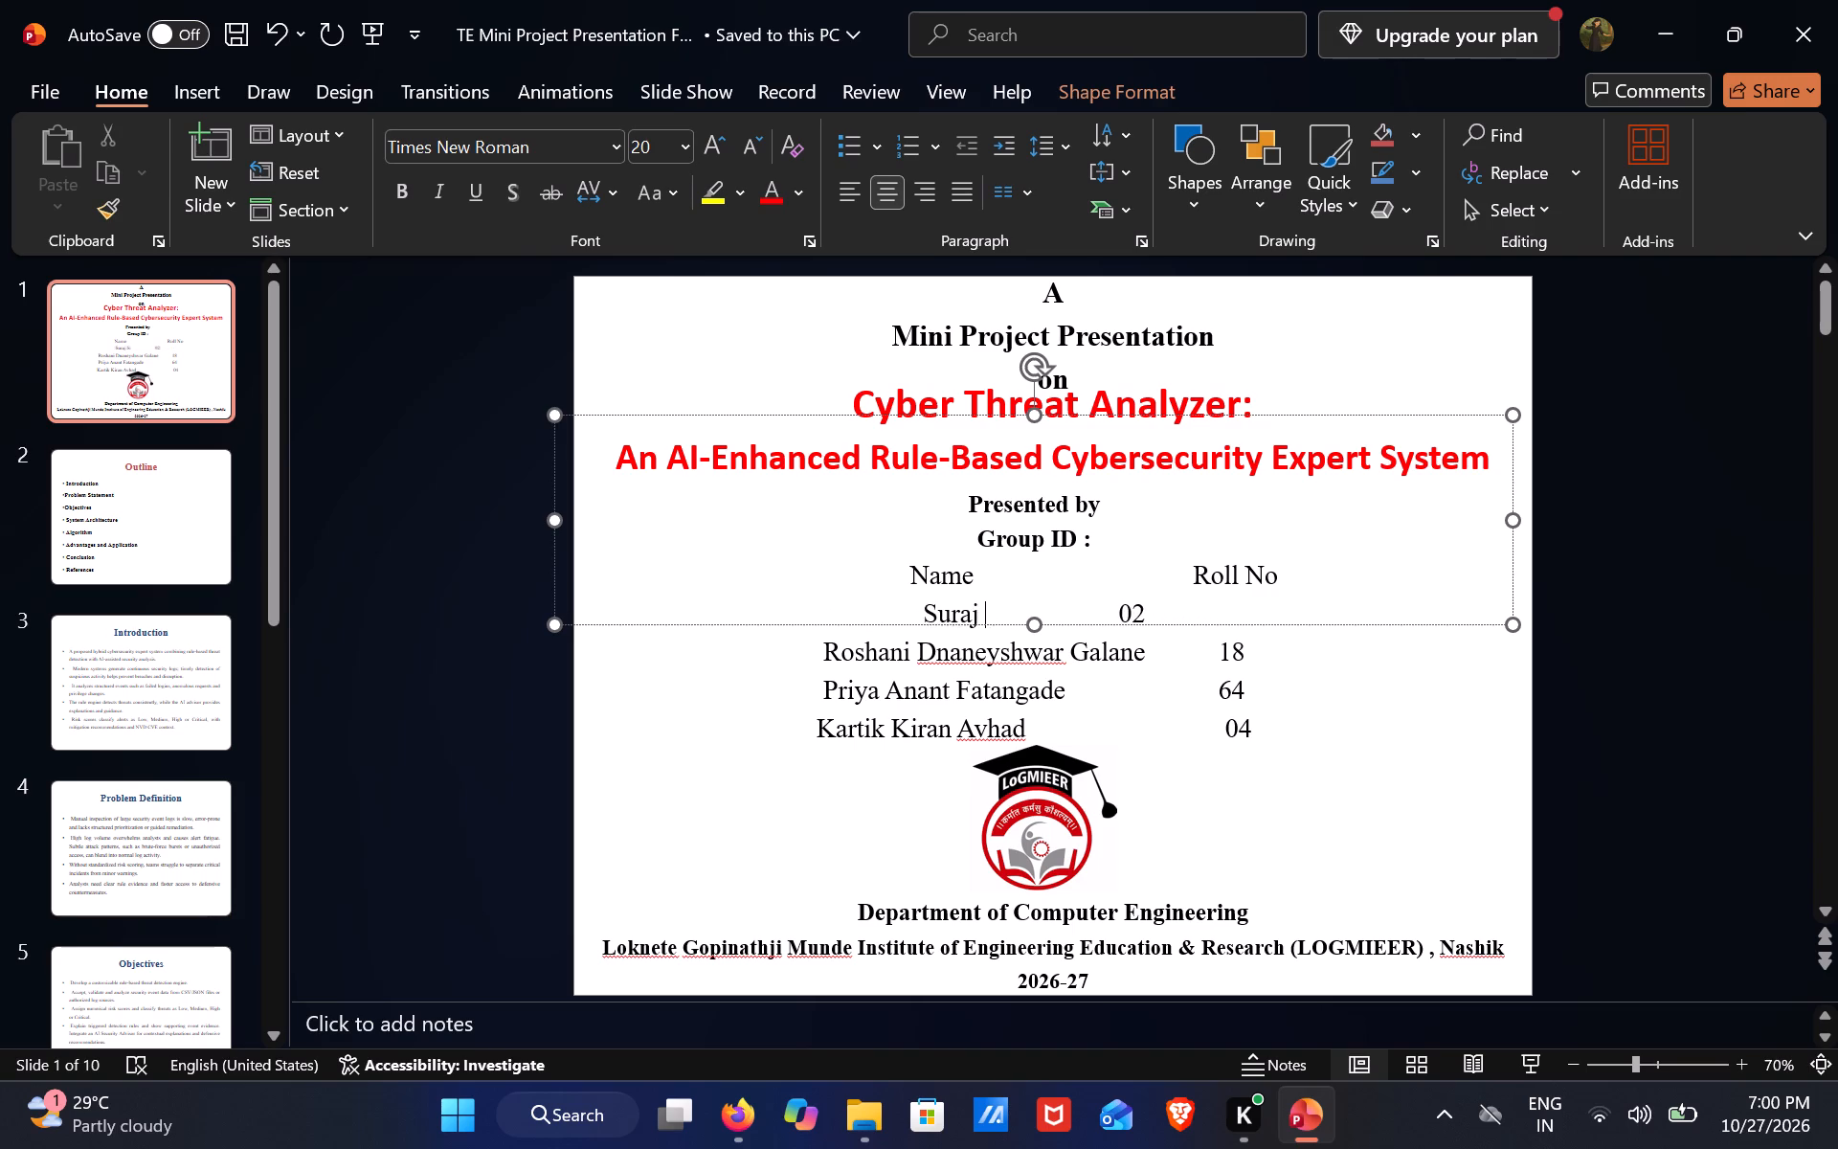
key("BackSpace")
key("BackSpace")
key("BackSpace")
key("BackSpace")
key("BackSpace")
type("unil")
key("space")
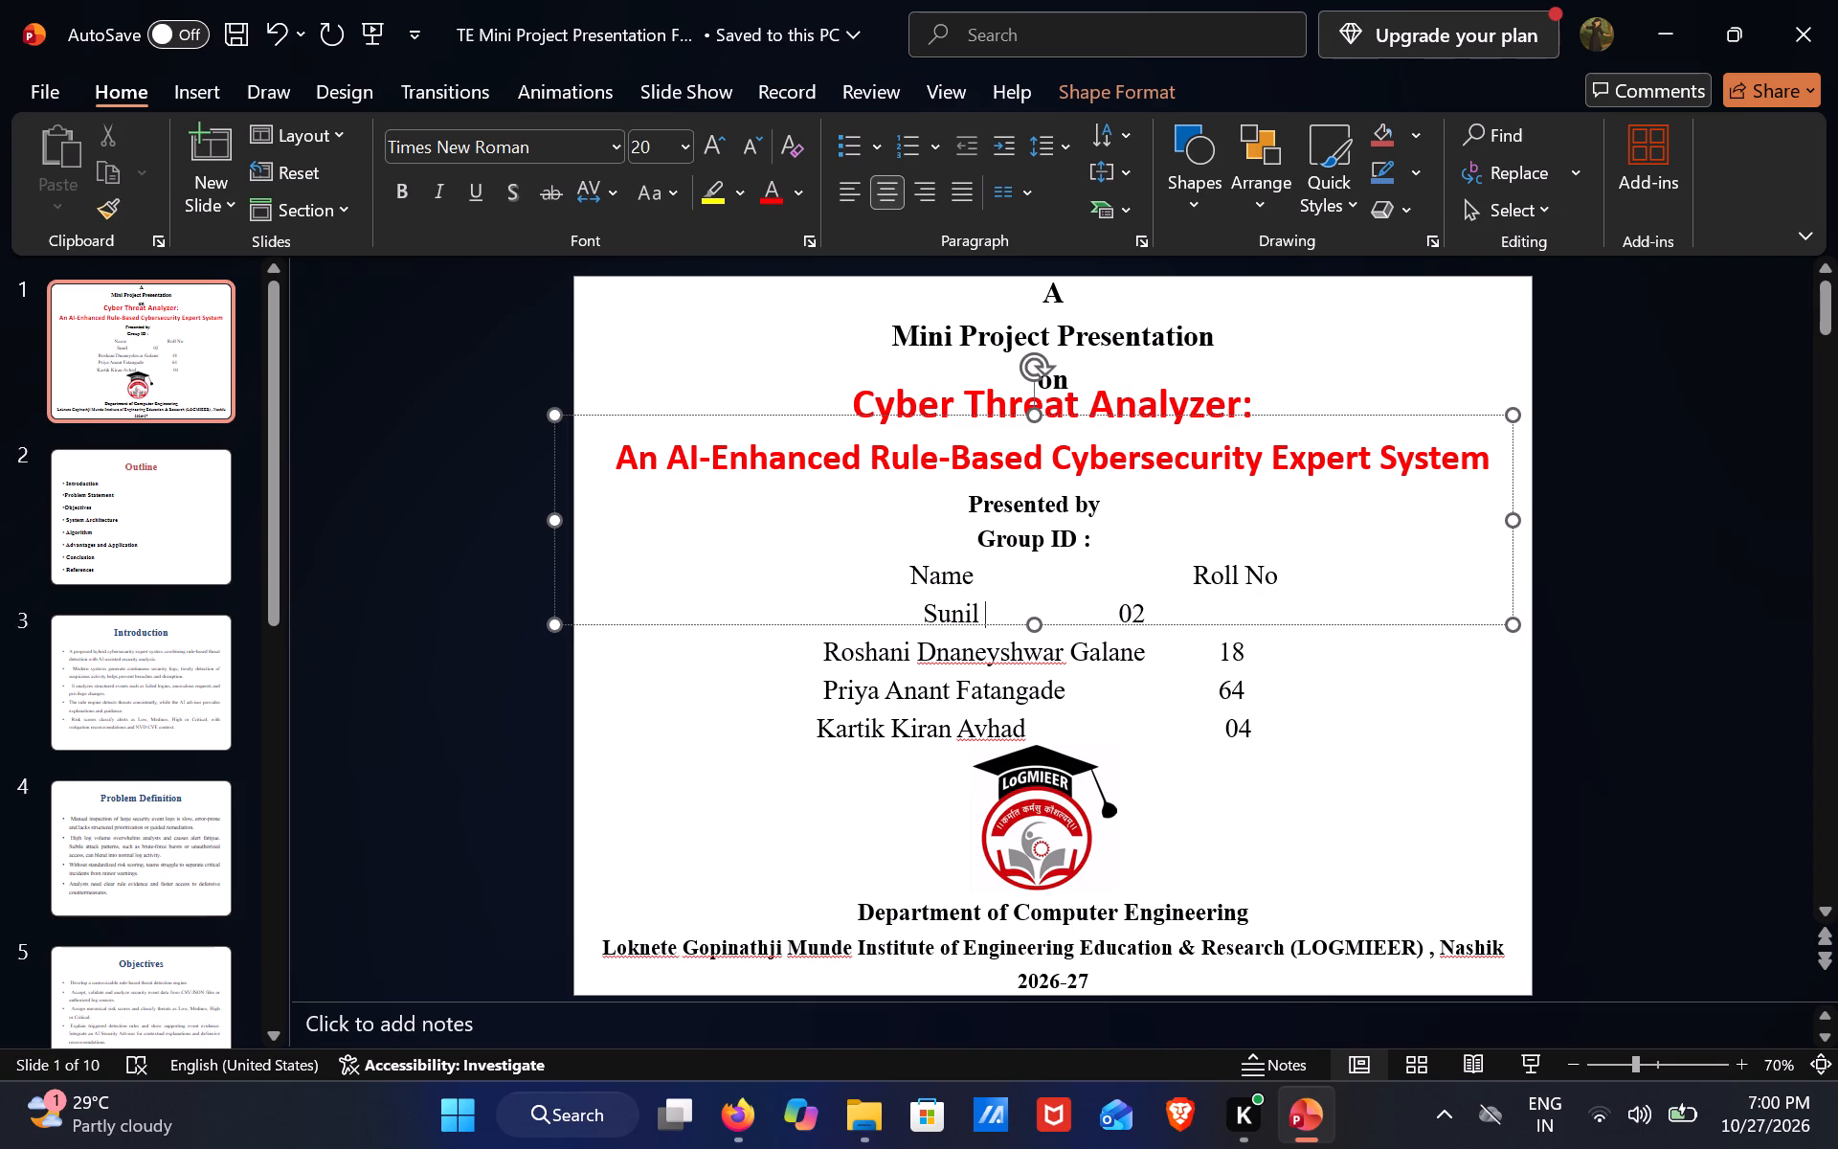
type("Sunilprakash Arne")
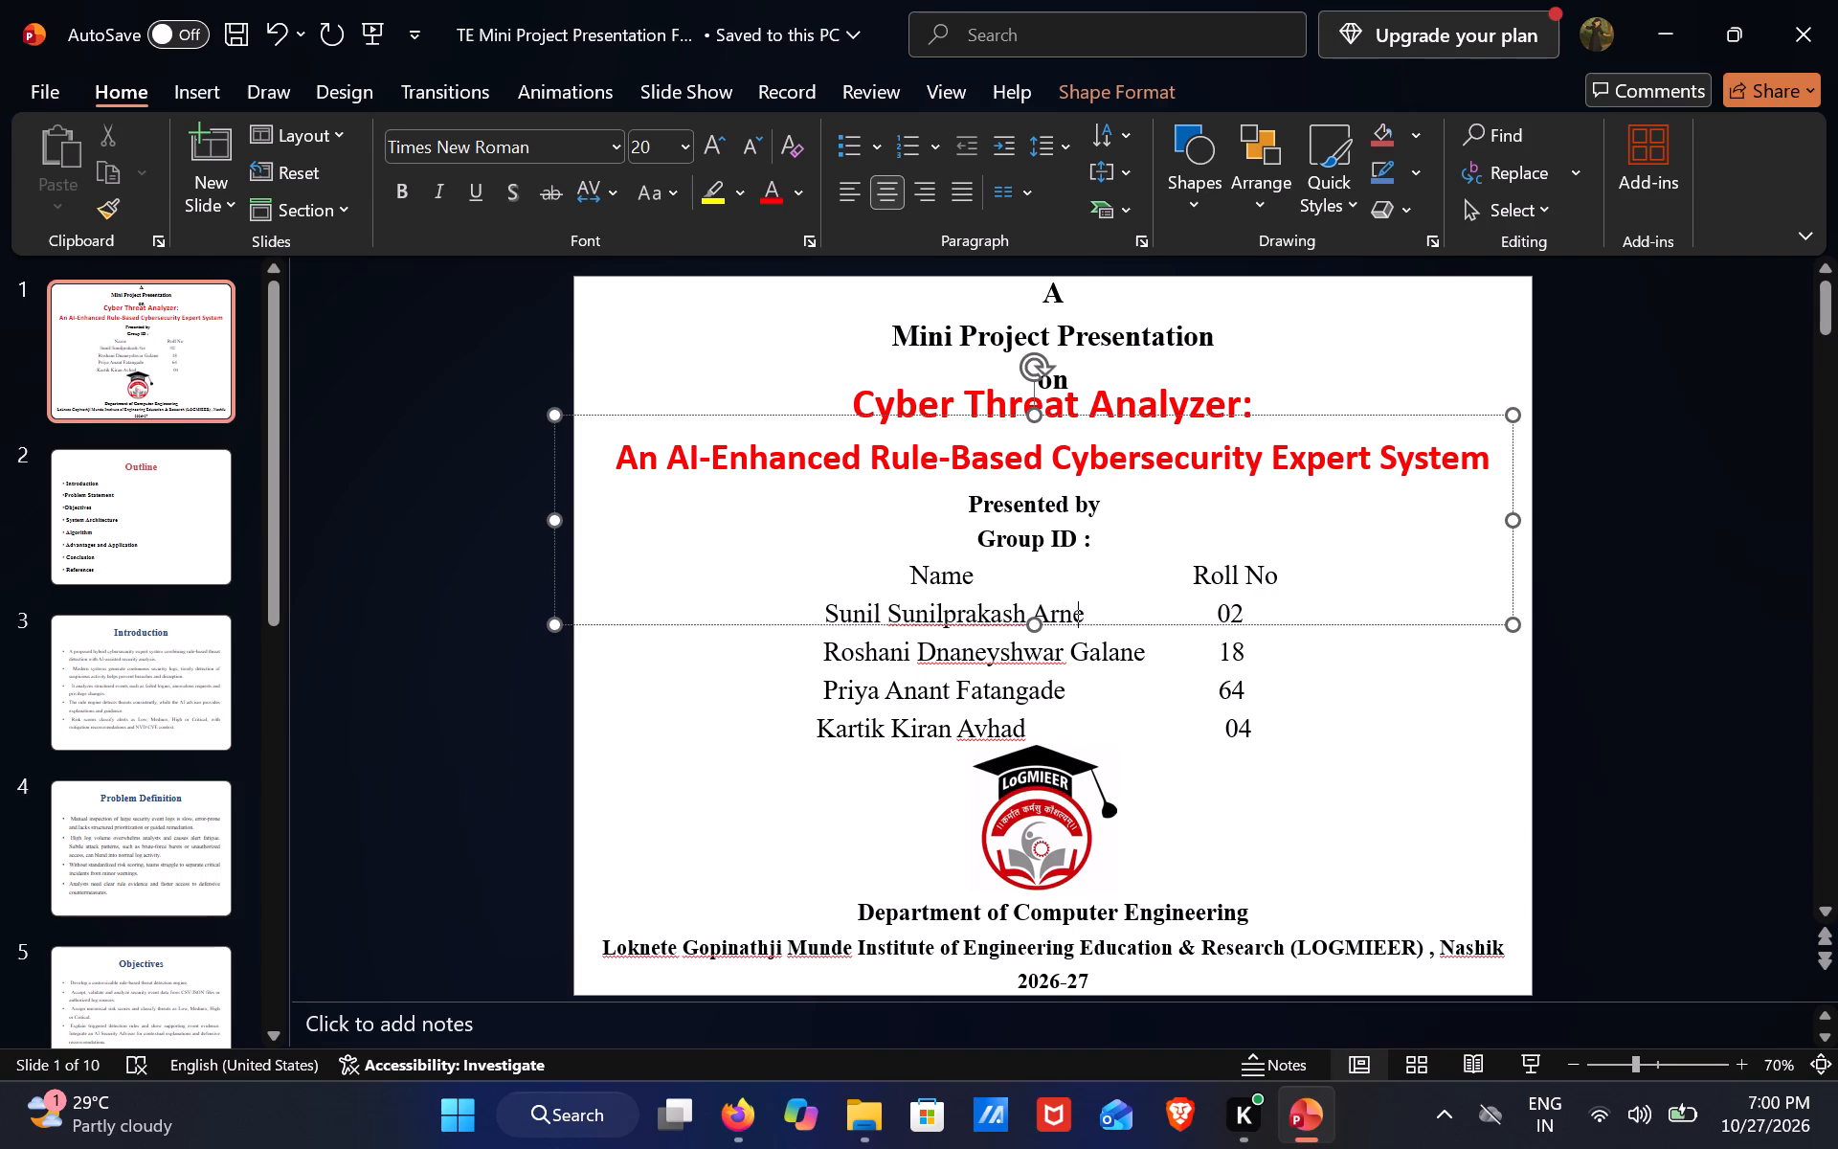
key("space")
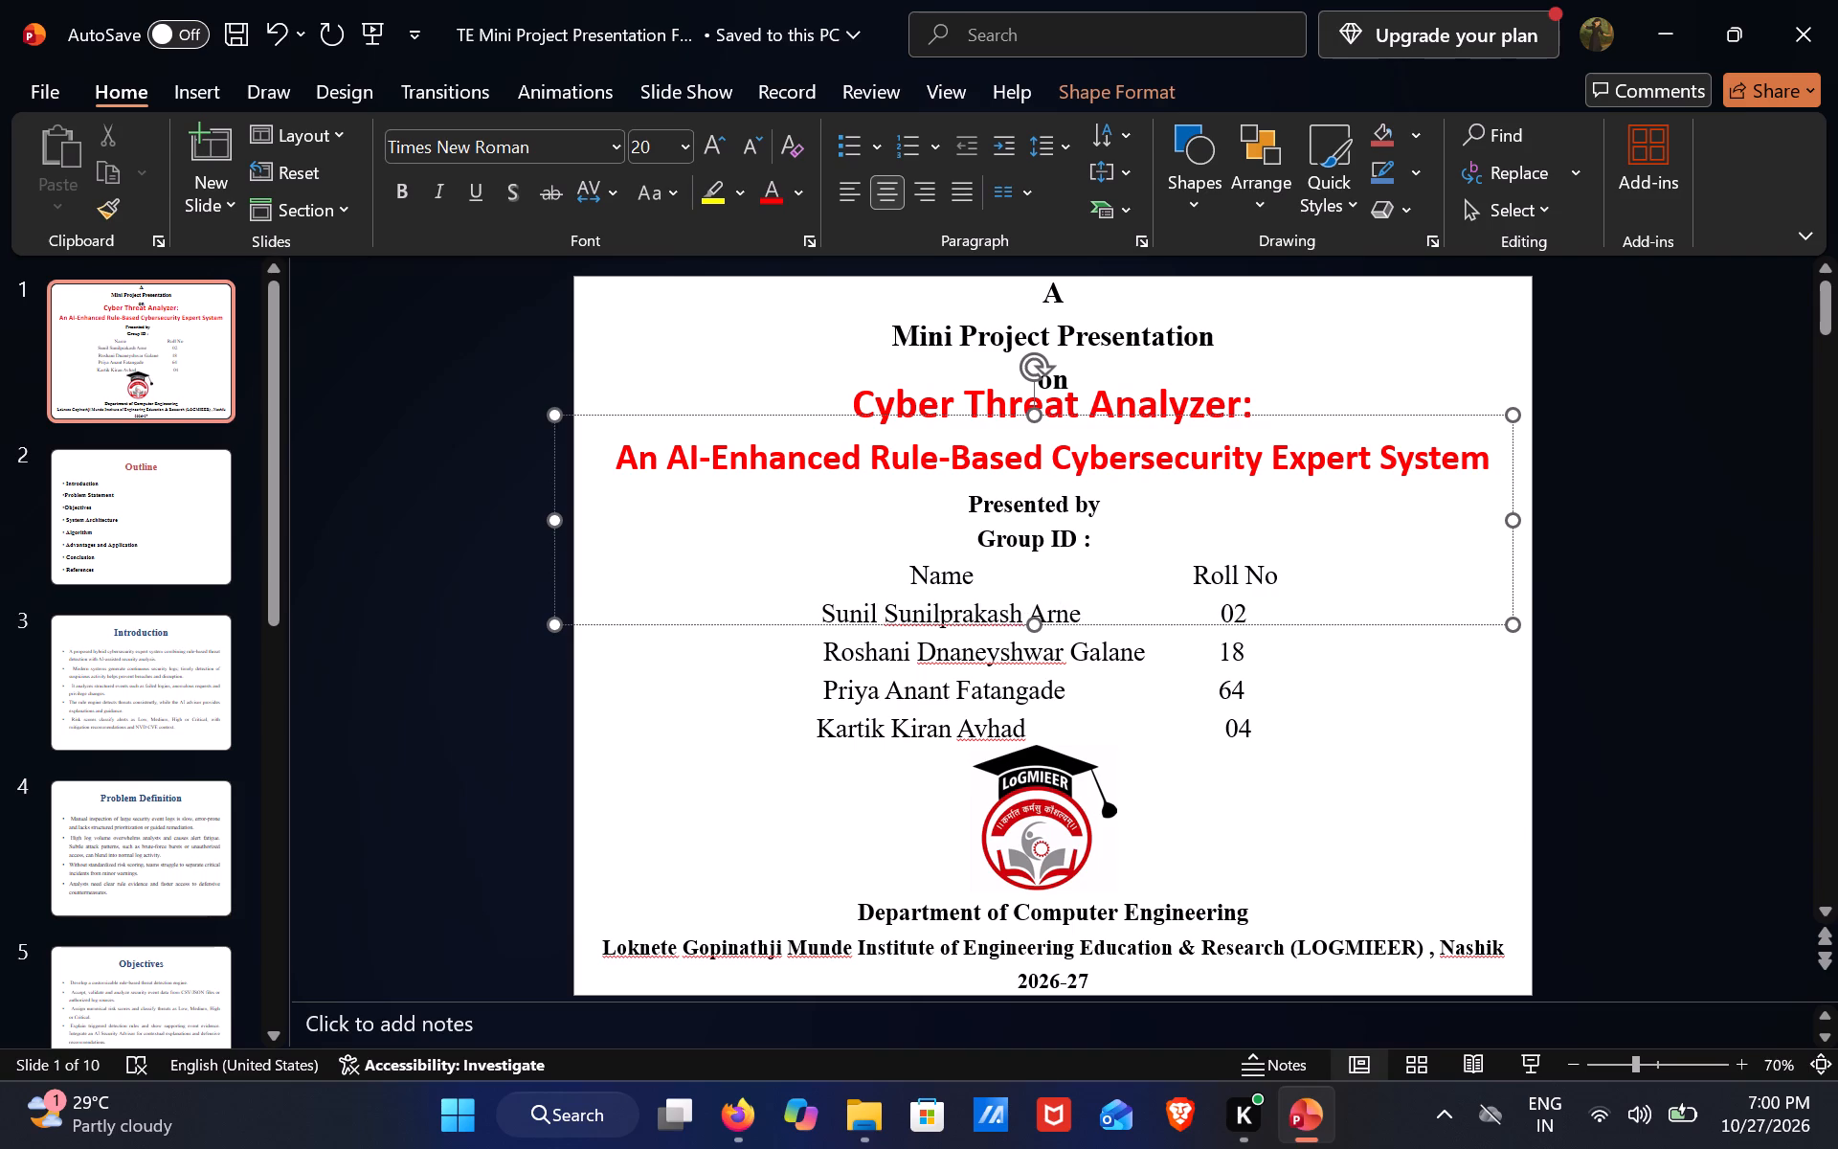
Erase the third team member's name on the title slide back to its initial and retype the first name, middle name and surname.
left_click(1066, 695)
key("BackSpace")
key("BackSpace")
key("BackSpace")
key("BackSpace")
key("BackSpace")
key("BackSpace")
key("BackSpace")
key("BackSpace")
key("BackSpace")
key("BackSpace")
key("BackSpace")
key("BackSpace")
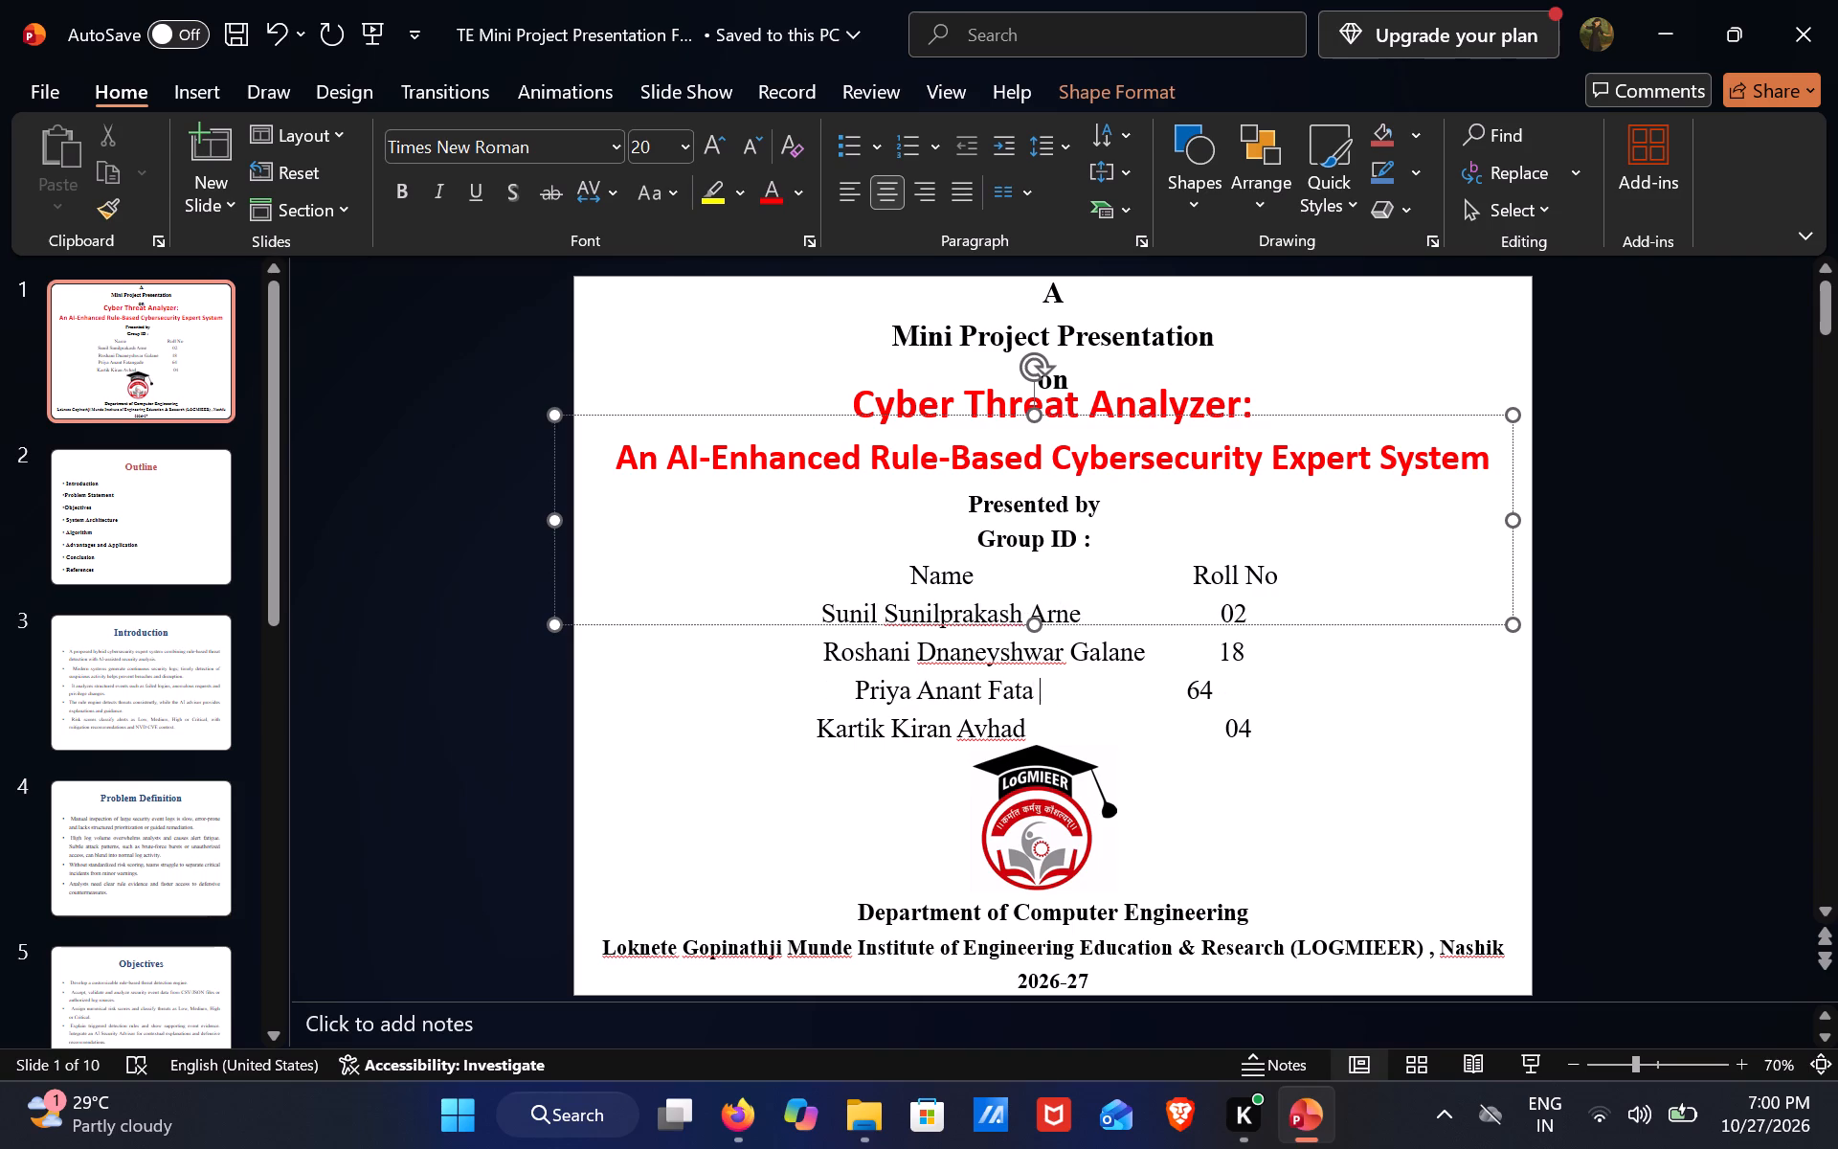
key("BackSpace")
key("BackSpace")
key("BackSpace")
key("BackSpace")
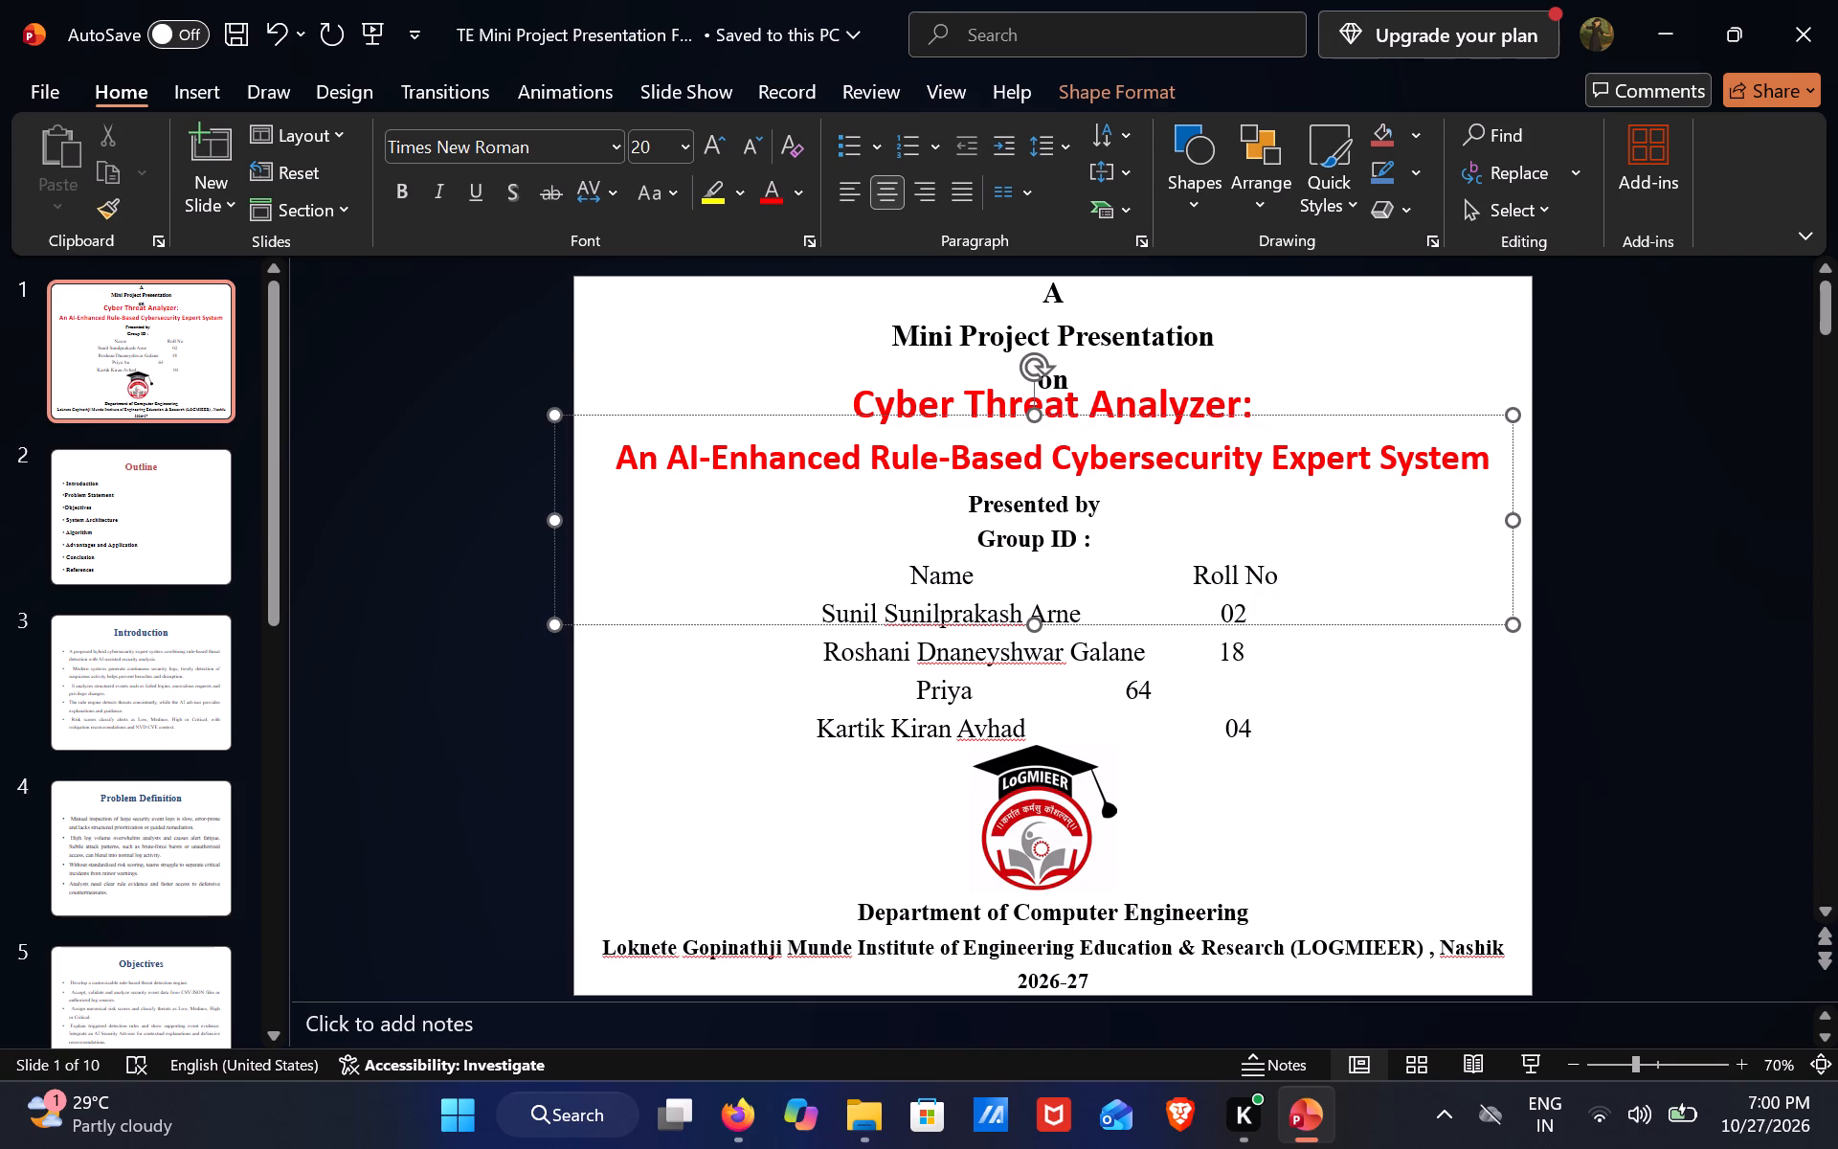
key("BackSpace")
key("BackSpace")
key("BackSpace")
key("BackSpace")
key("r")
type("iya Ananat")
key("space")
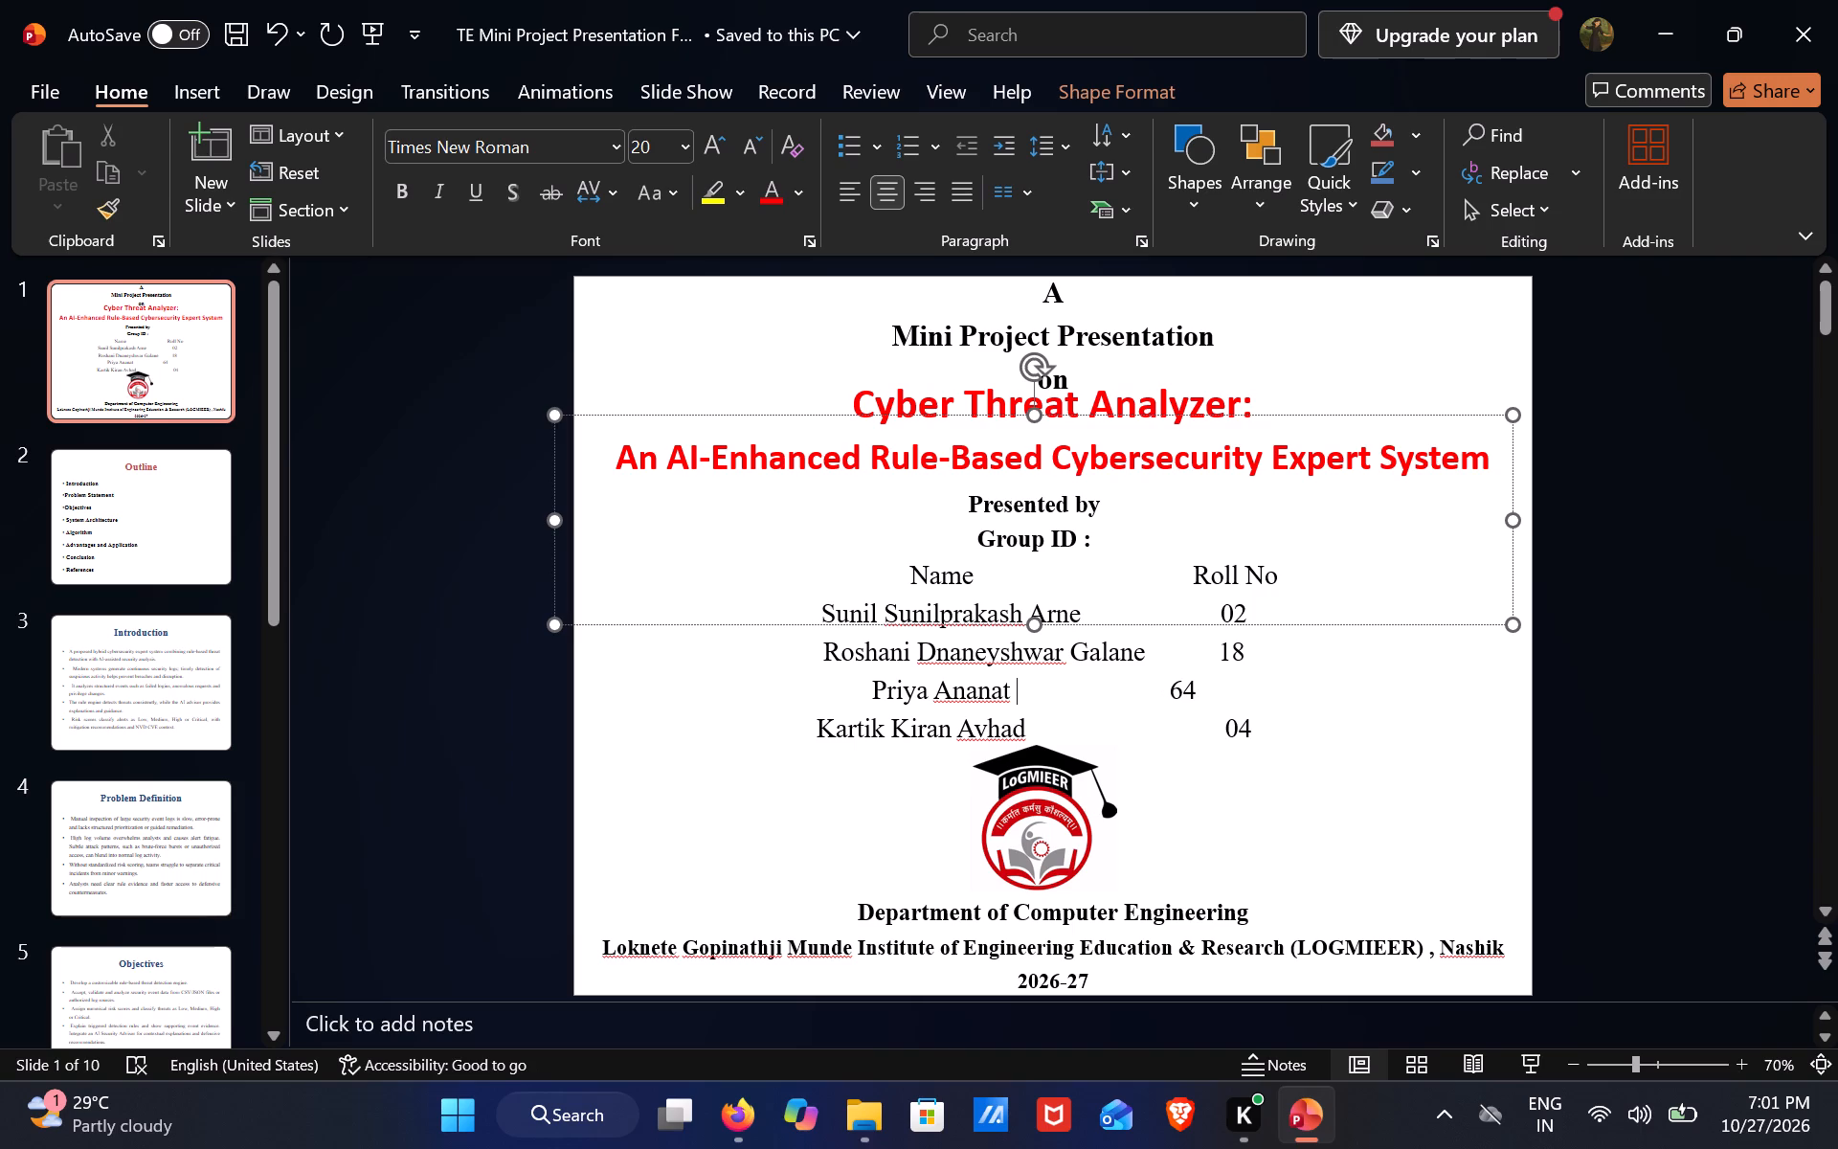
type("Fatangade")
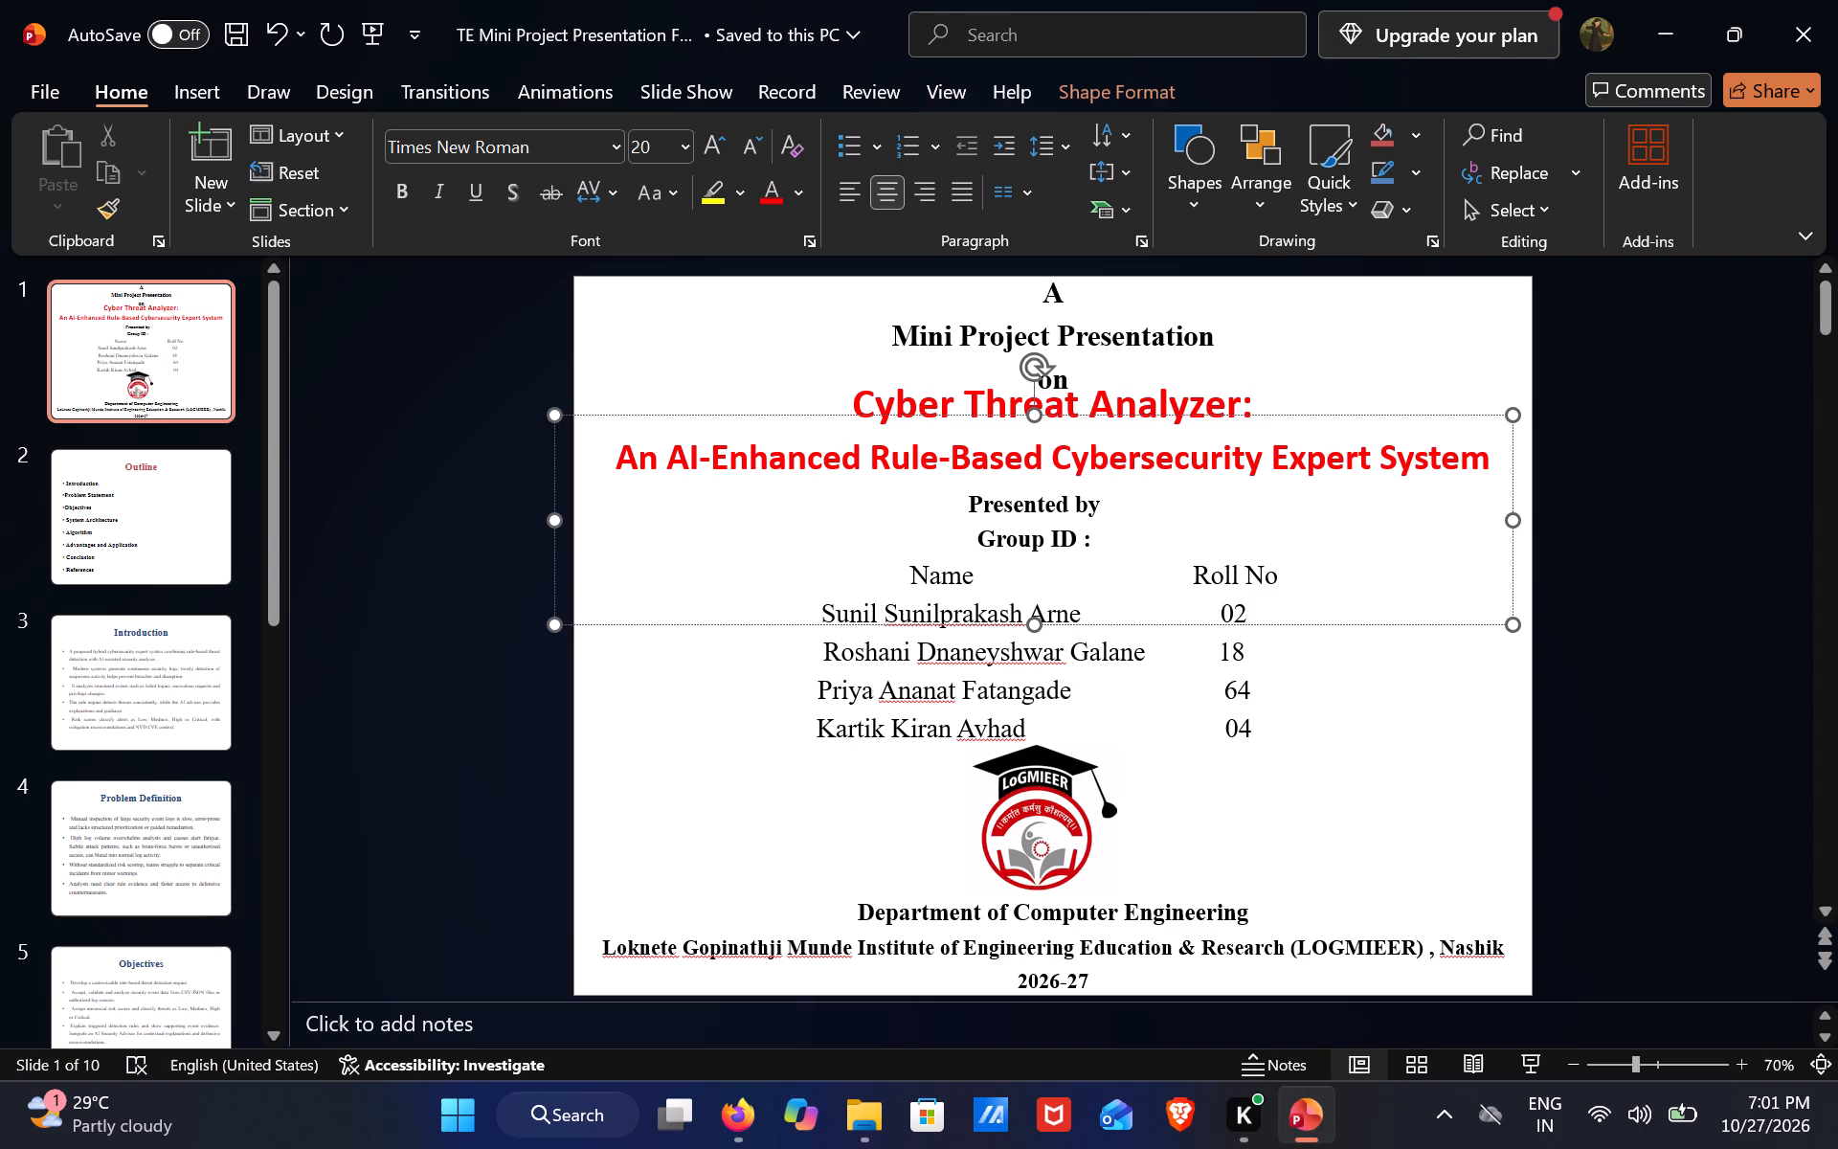
Erase the fourth team member's name on the title slide back to its initial and retype the first name, middle name and surname.
left_click(1024, 739)
key("BackSpace")
key("BackSpace")
key("BackSpace")
key("BackSpace")
key("BackSpace")
key("BackSpace")
key("BackSpace")
key("BackSpace")
key("BackSpace")
key("BackSpace")
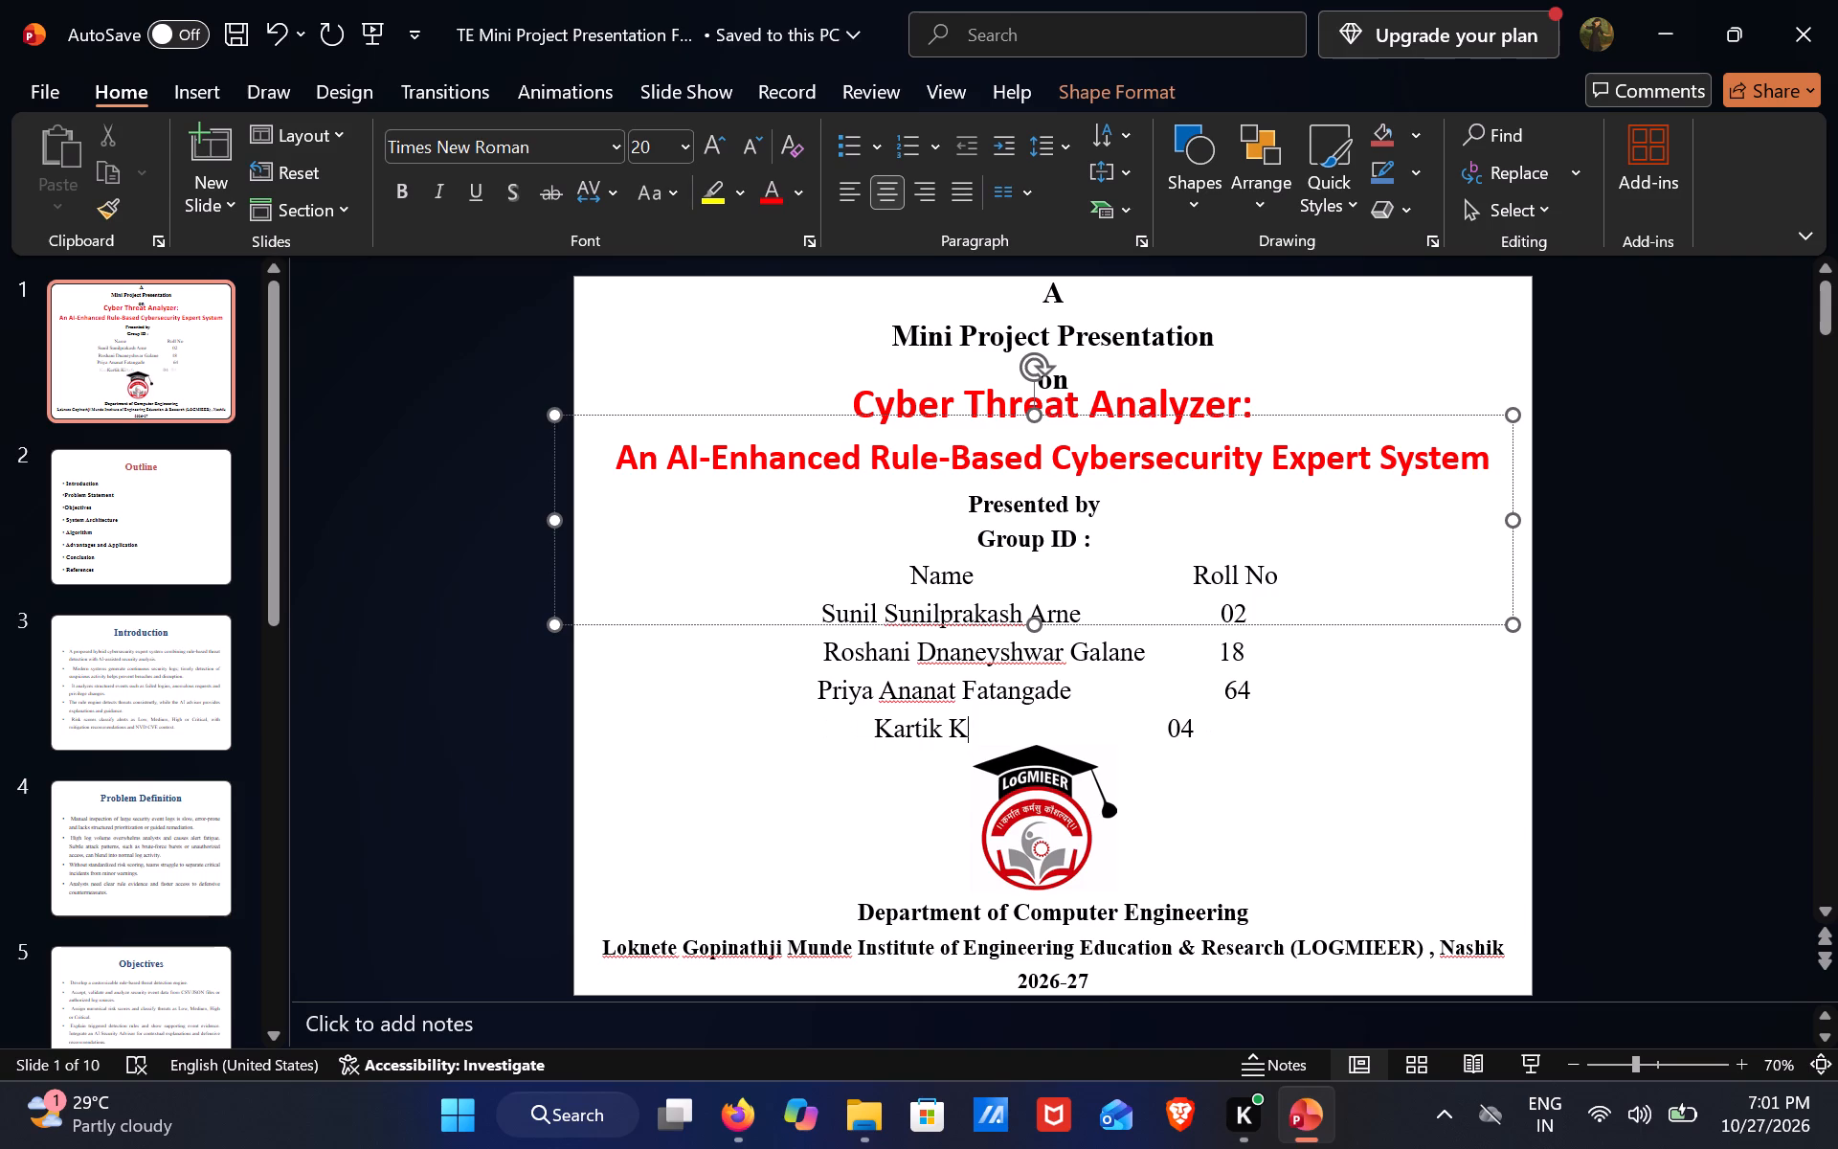
key("BackSpace")
key("BackSpace")
key("BackSpace")
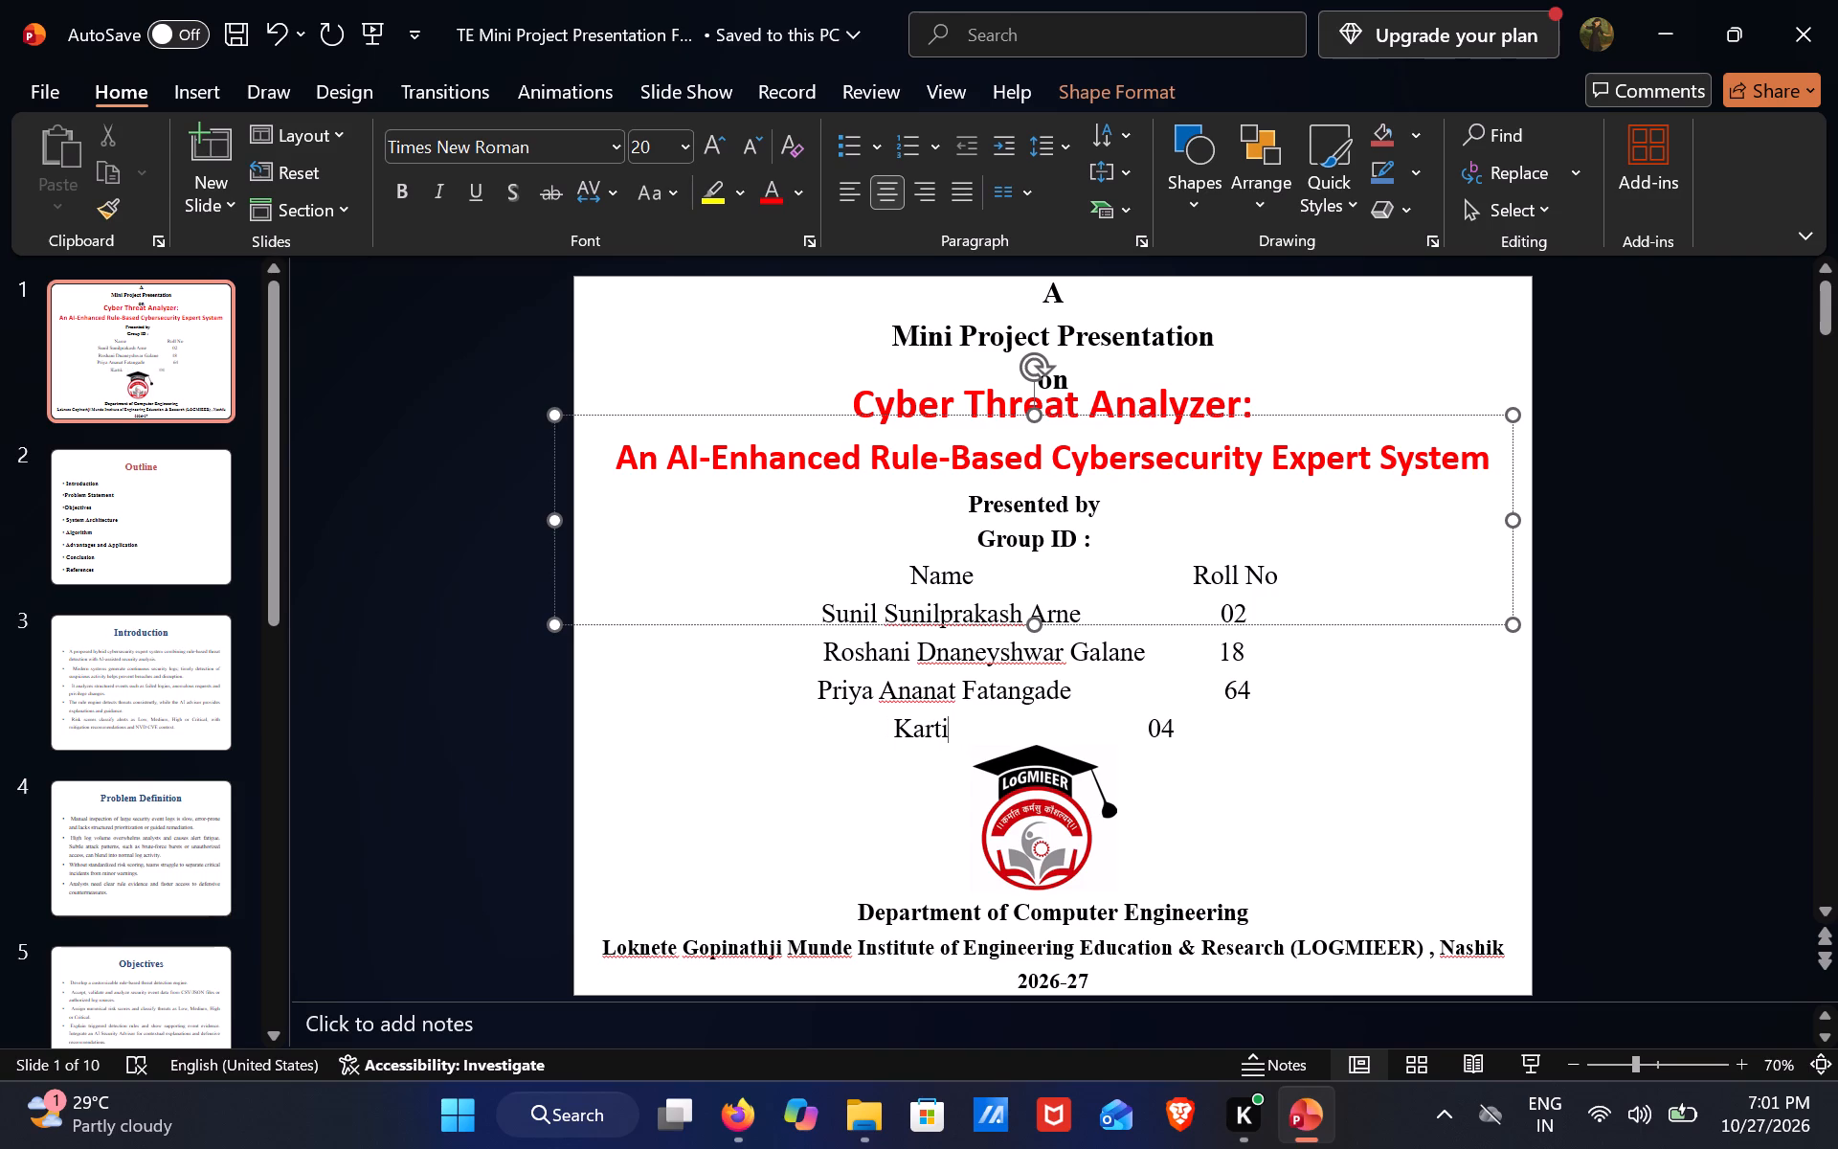
key("BackSpace")
key("BackSpace")
key("BackSpace")
key("BackSpace")
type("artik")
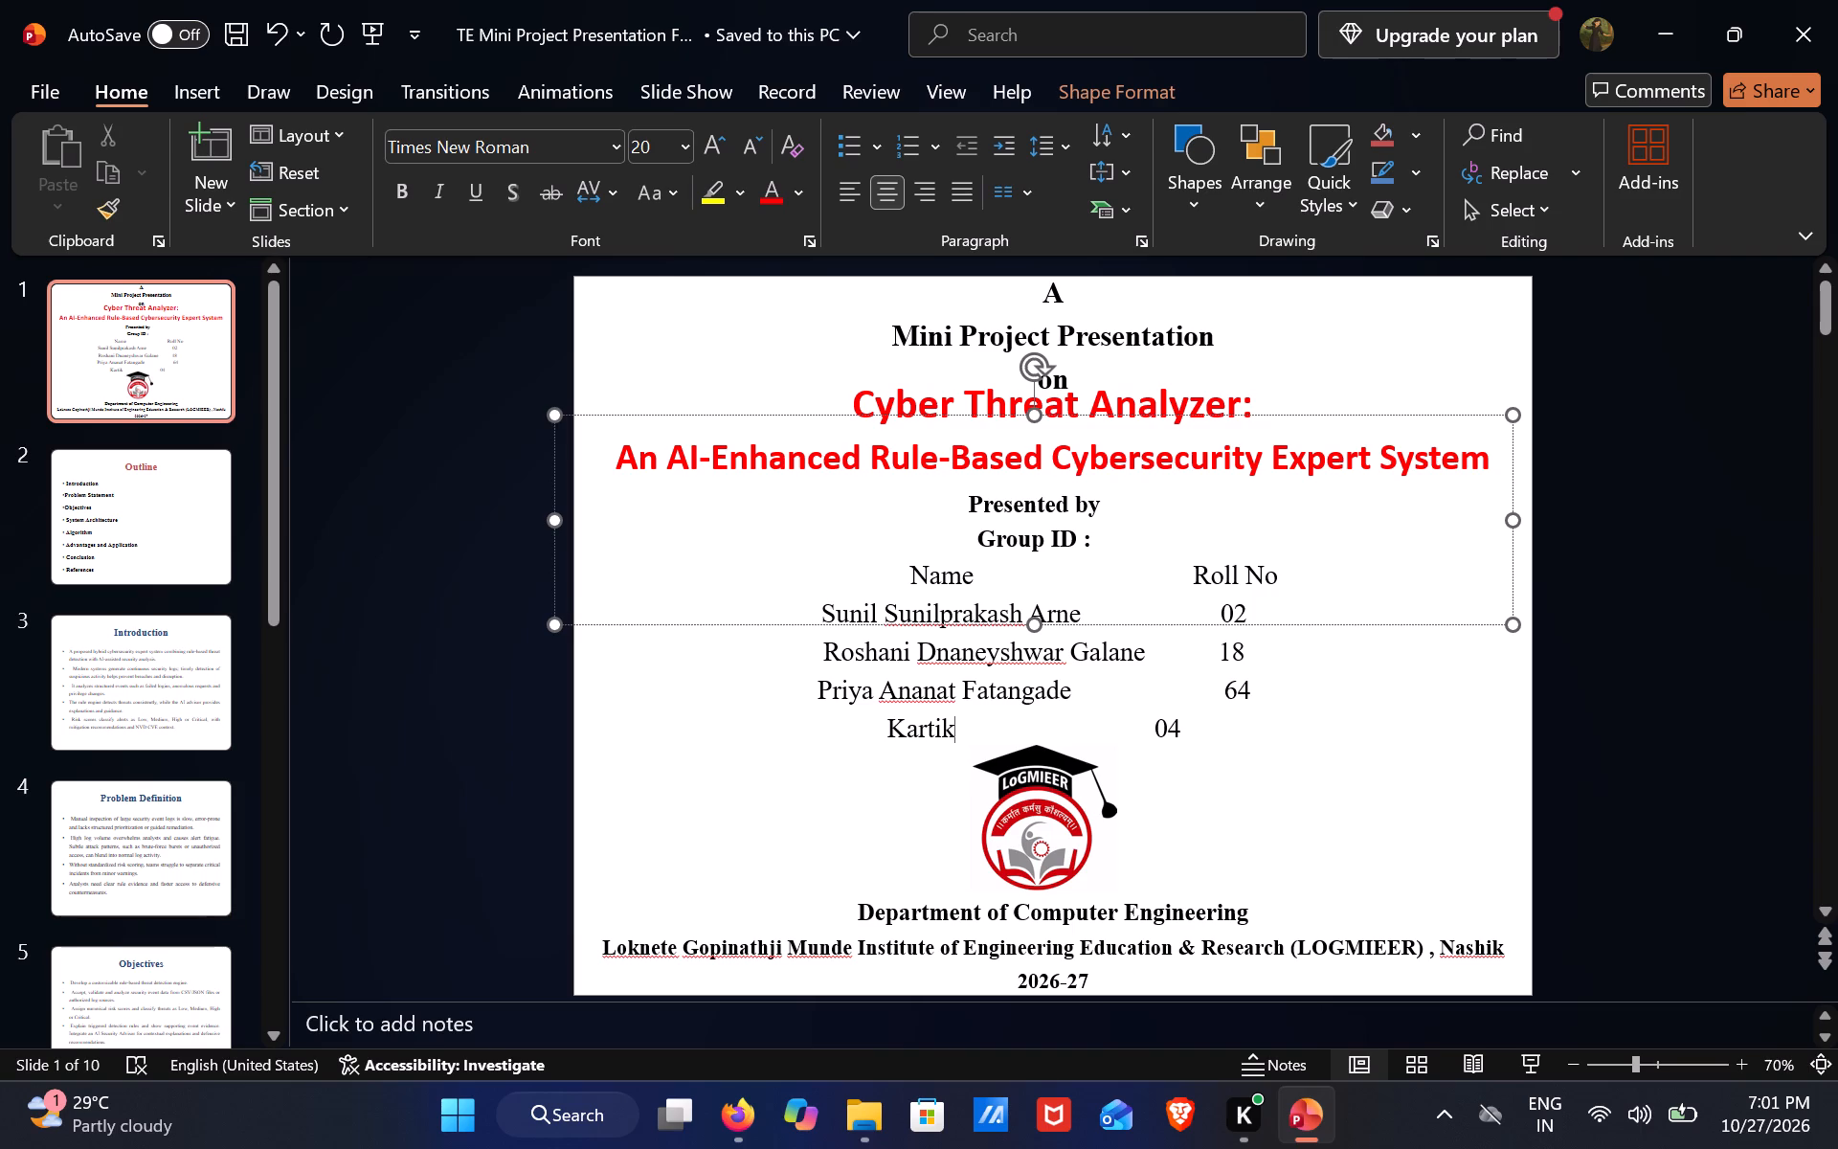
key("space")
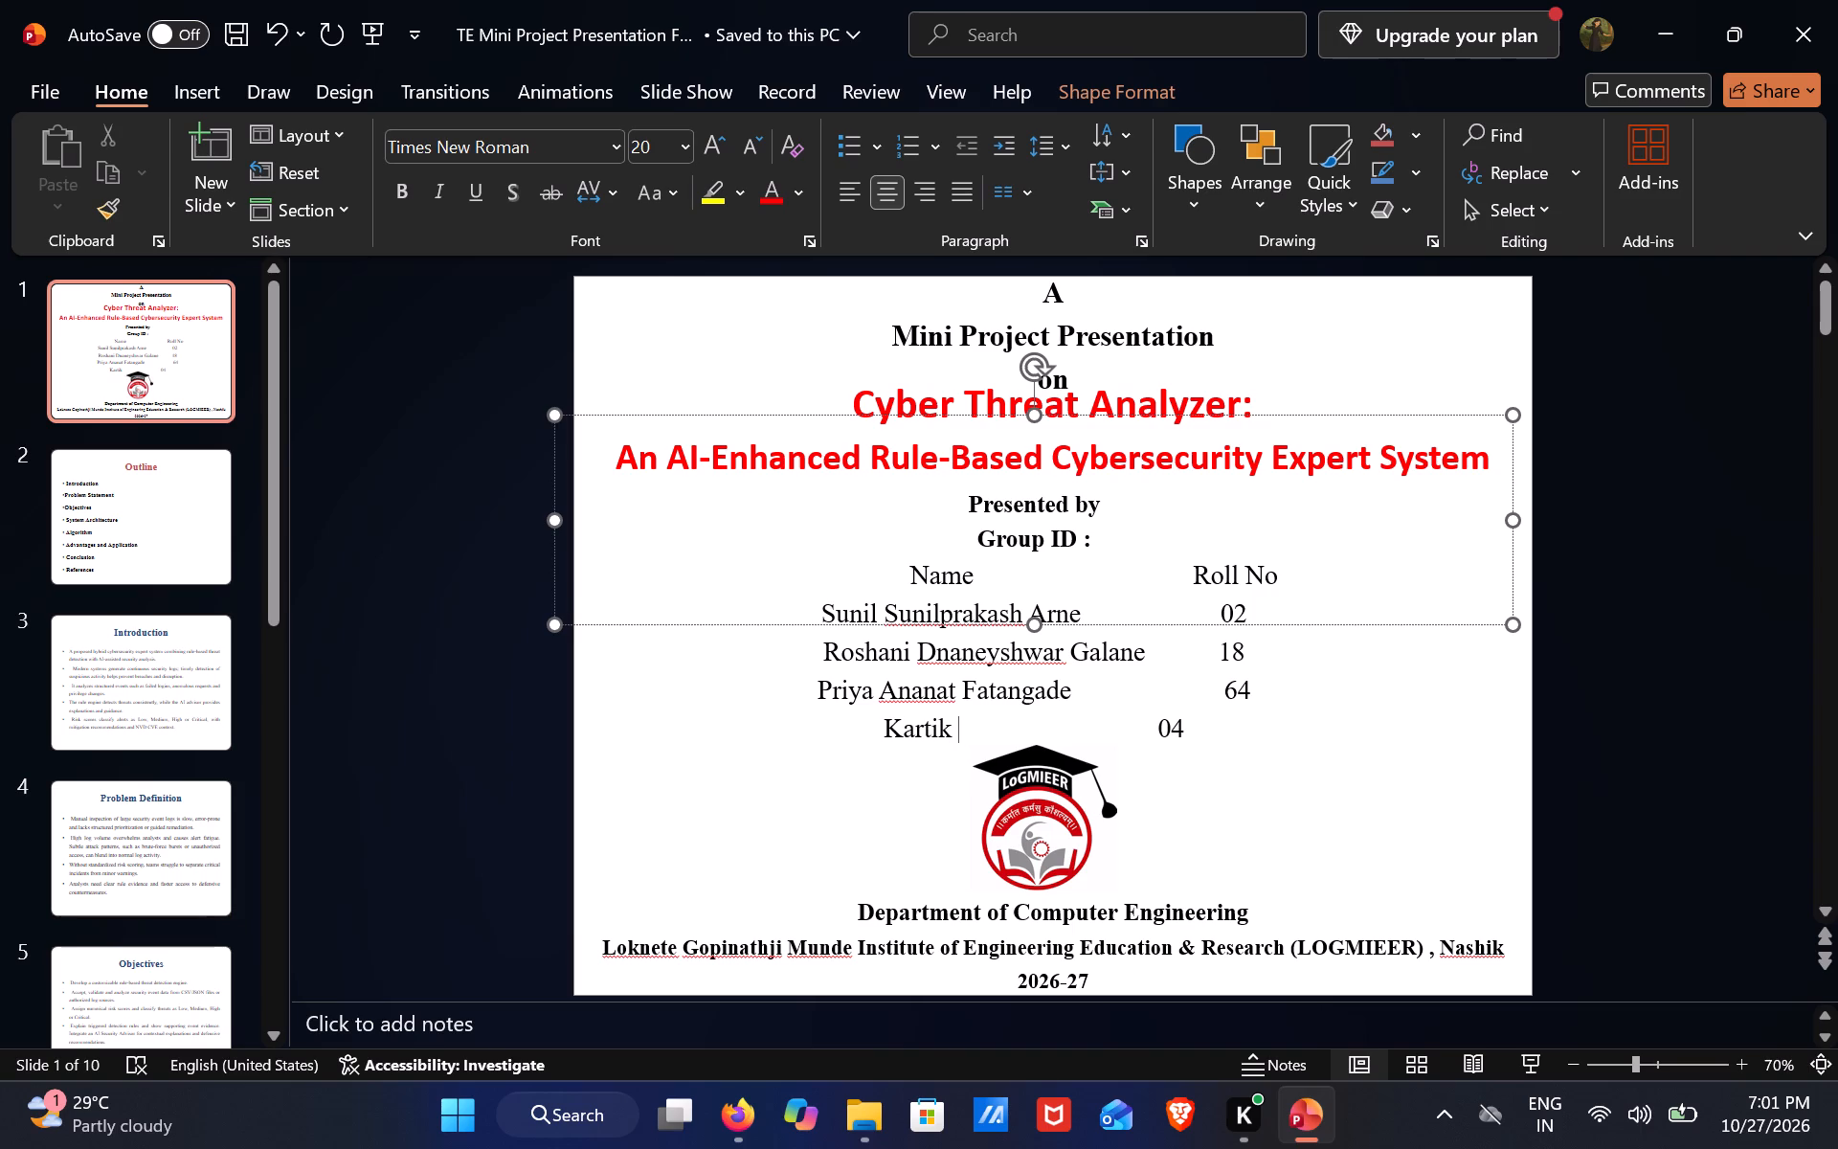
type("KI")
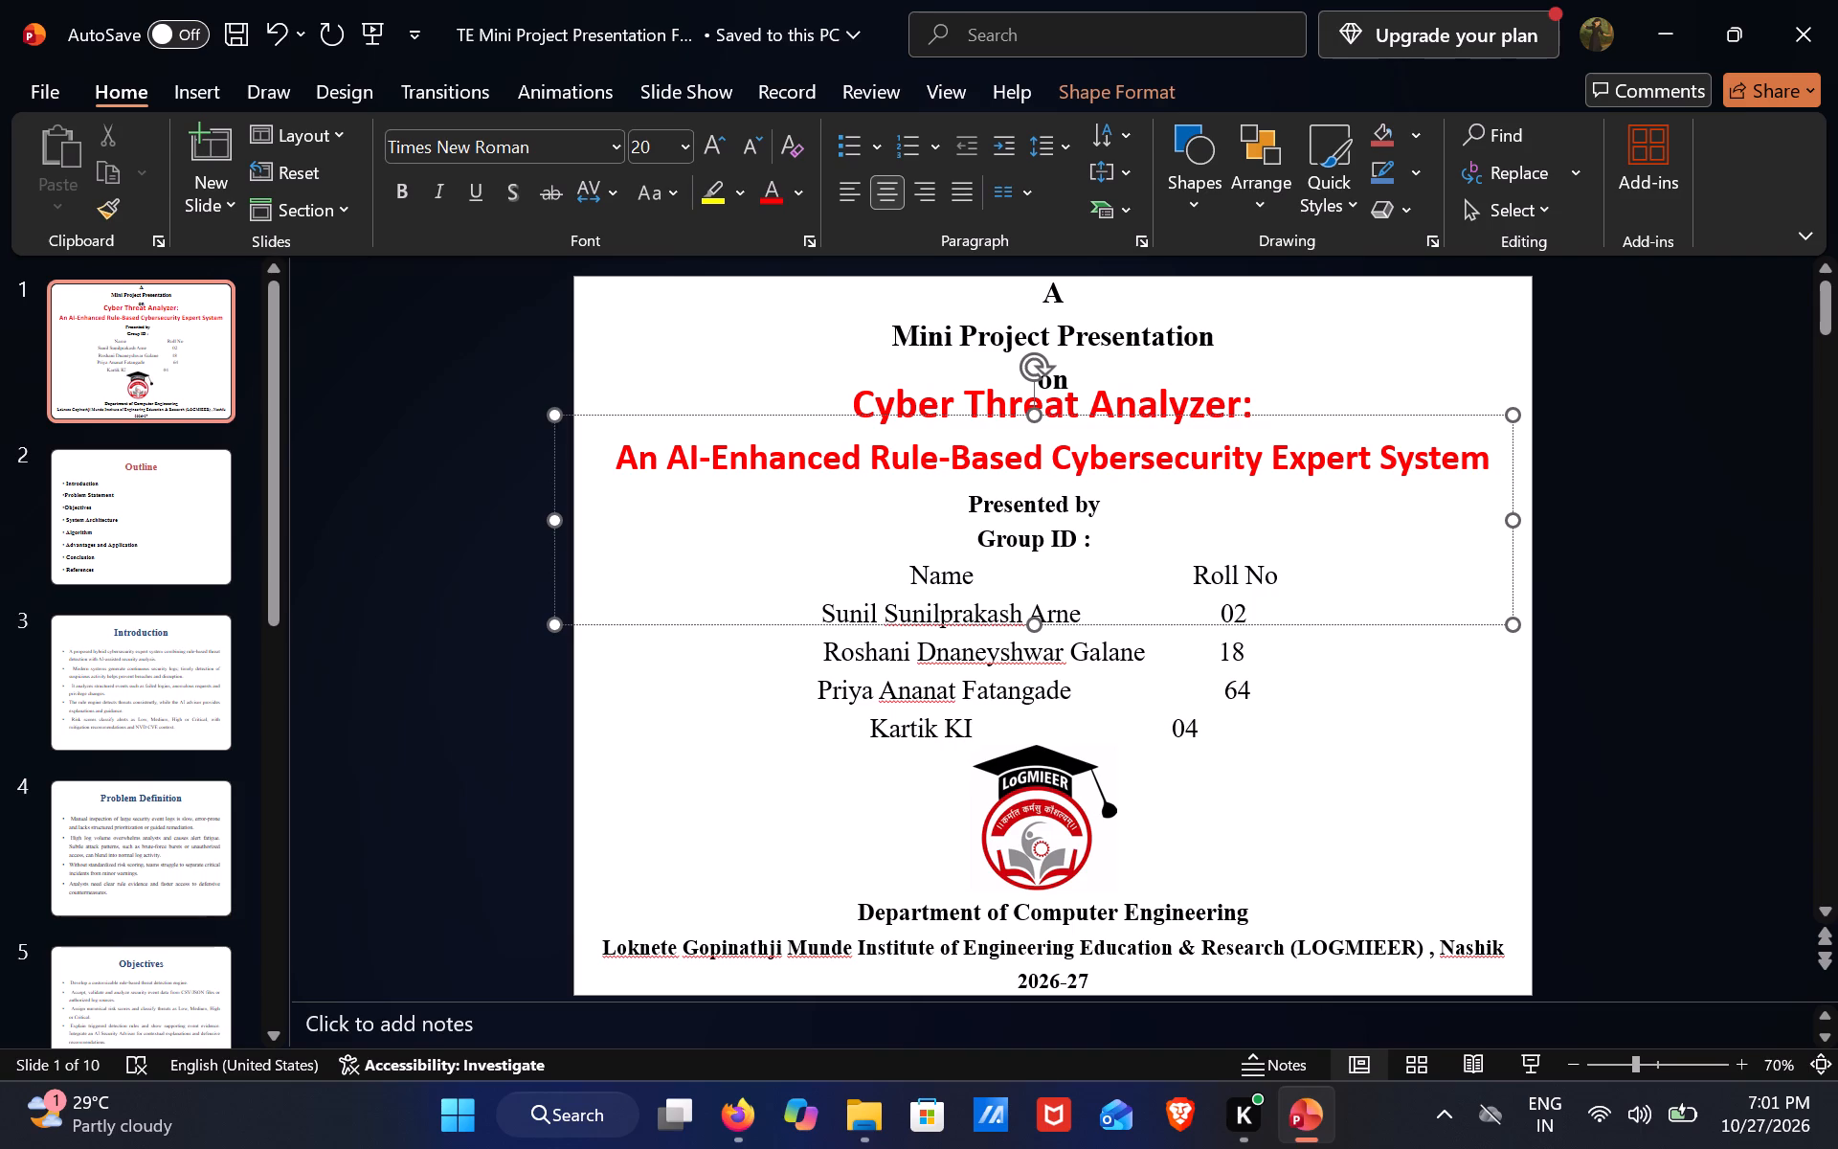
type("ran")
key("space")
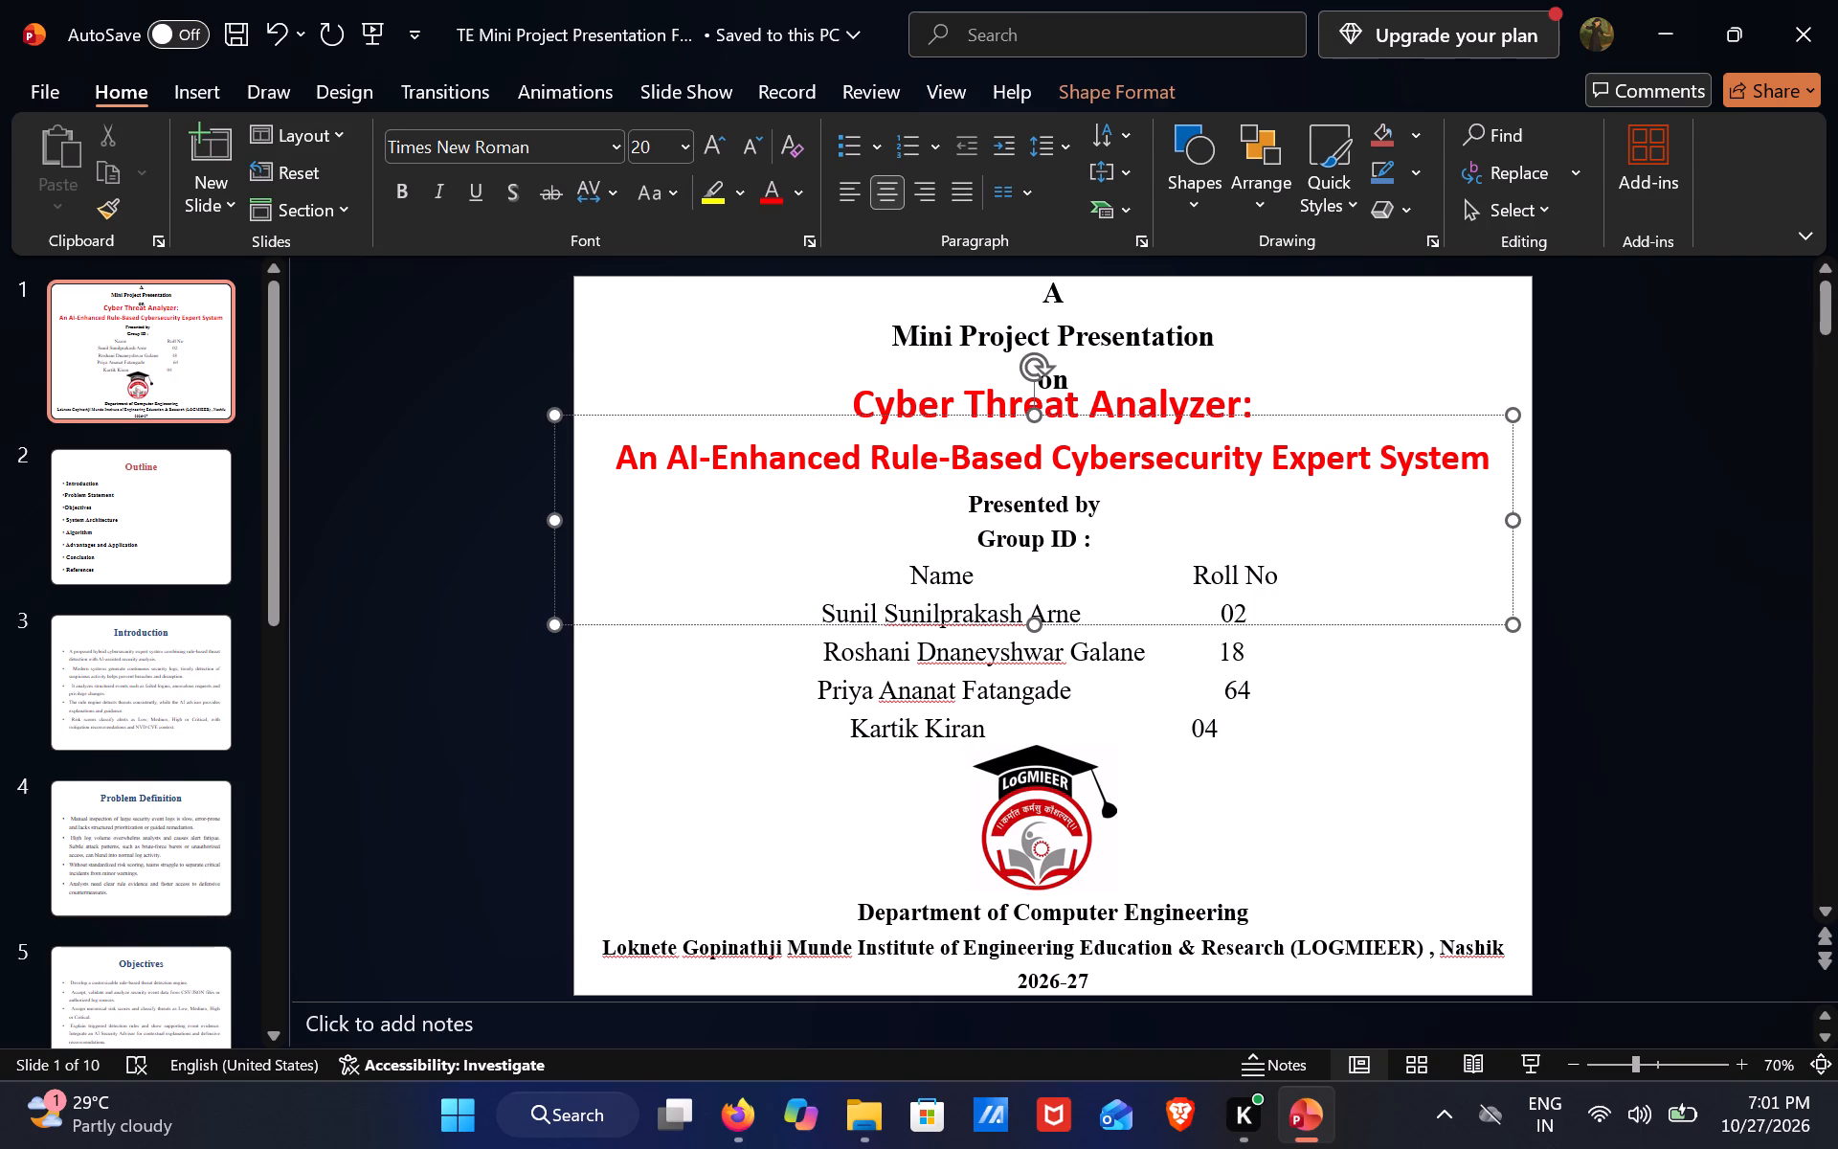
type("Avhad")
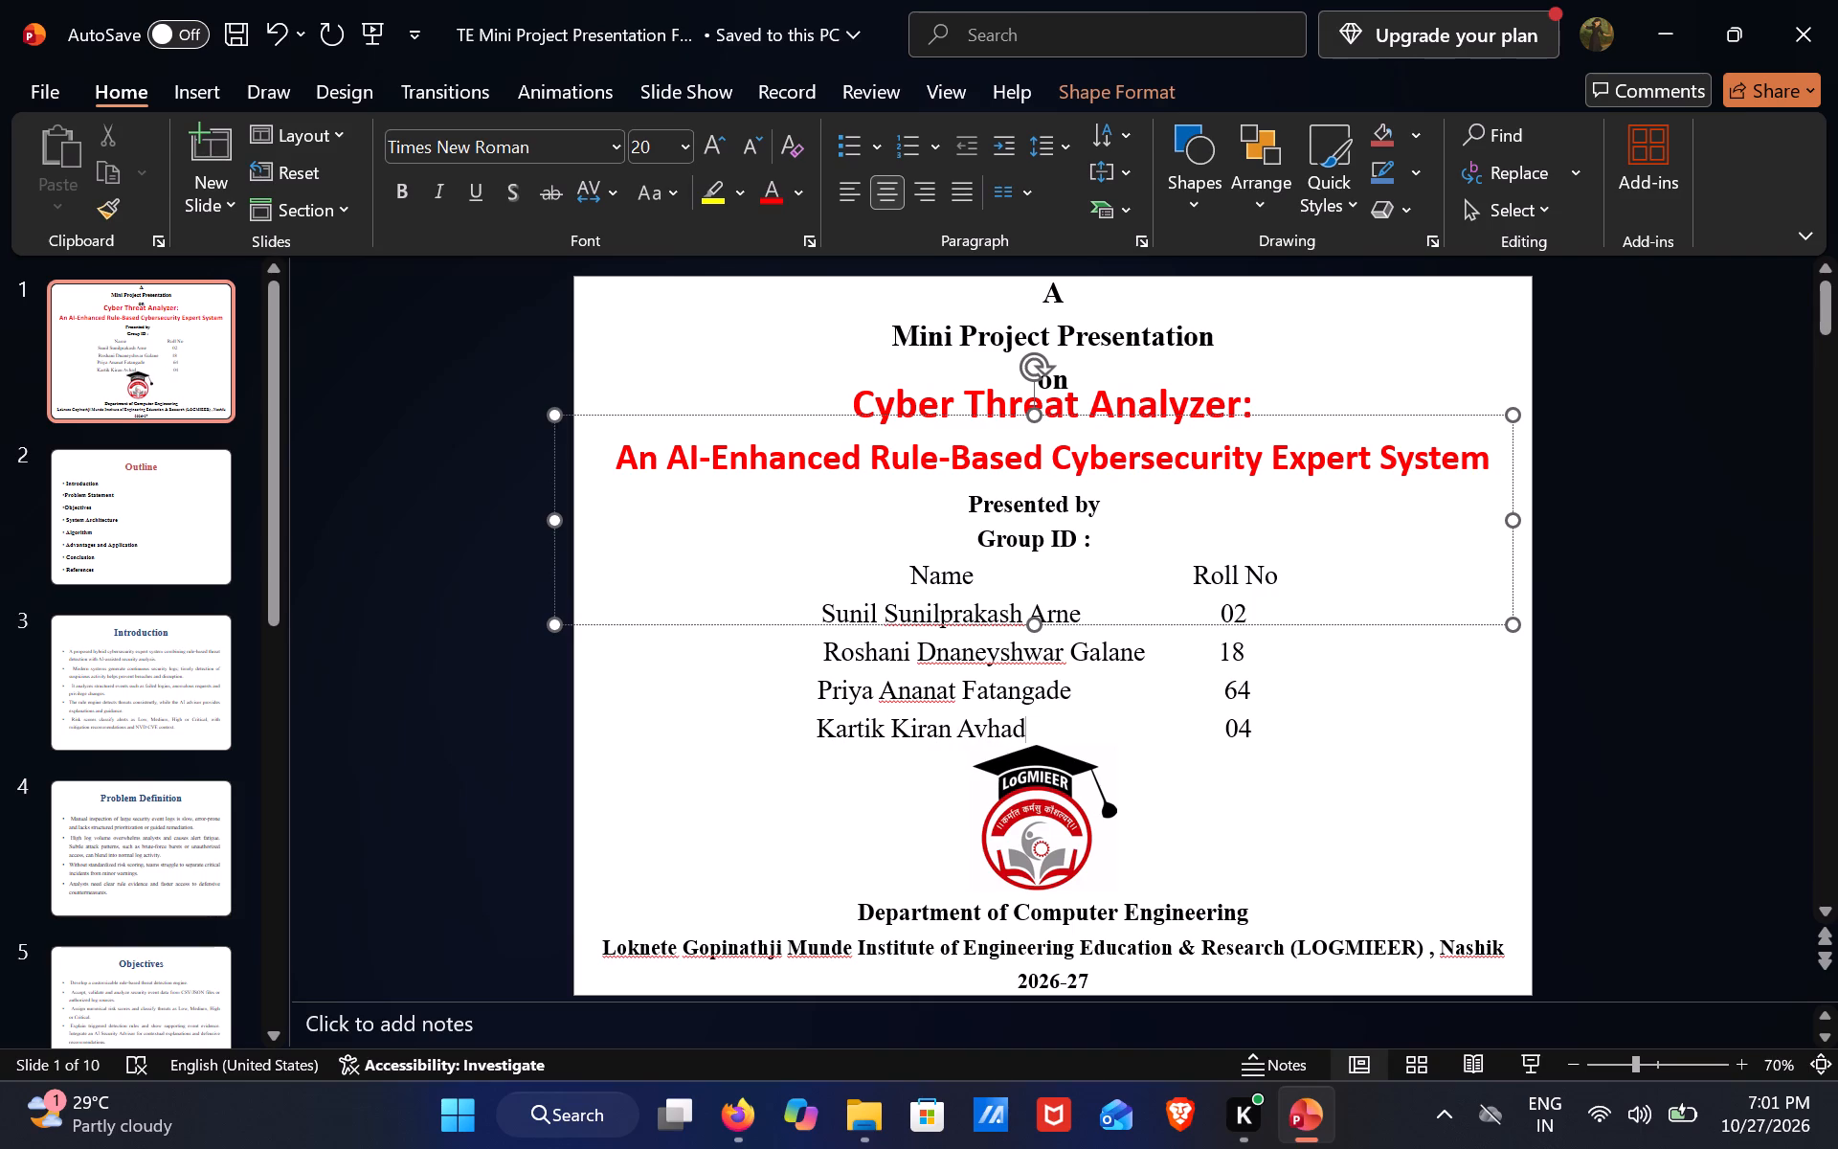
Copy all five bullet points on the Introduction slide, delete them and paste them back into the same placeholder.
scroll(1055, 790, "down", 1)
scroll(1055, 790, "up", 1)
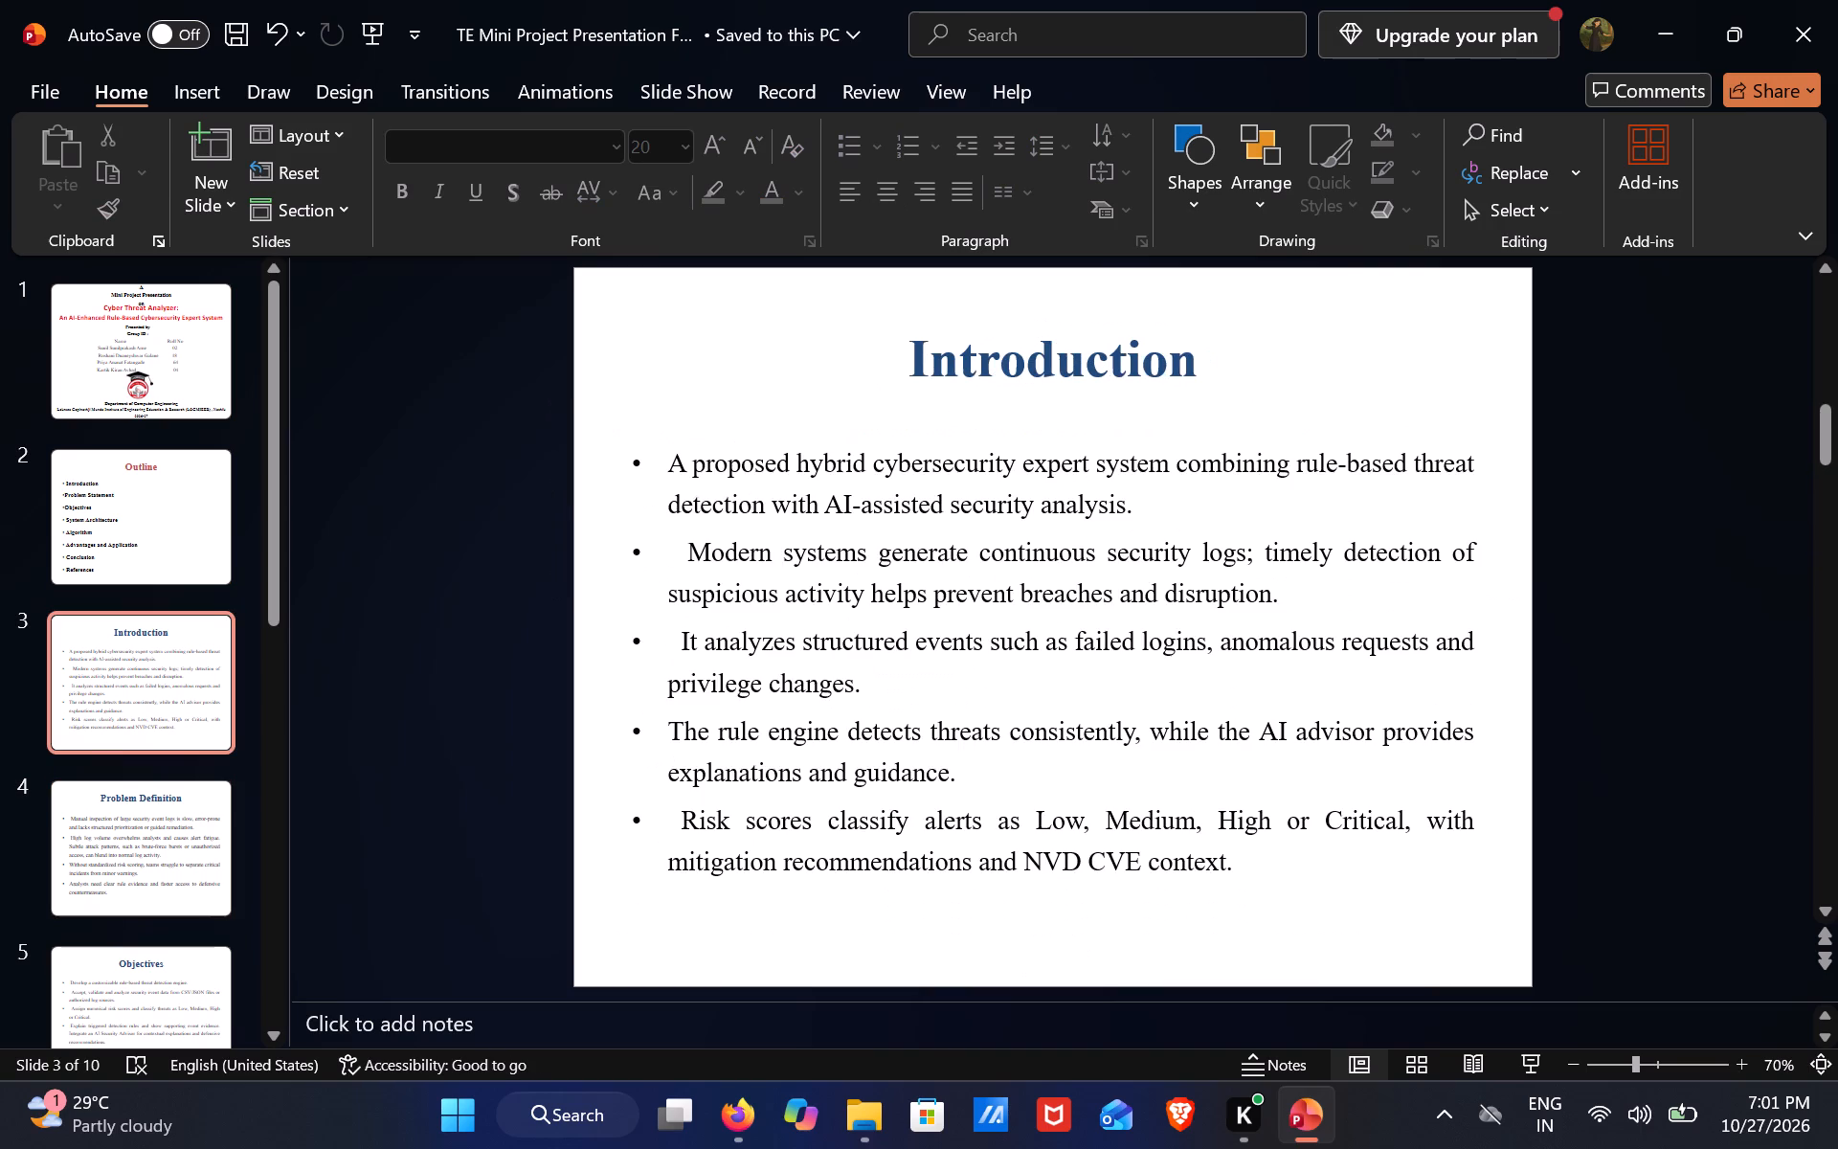
scroll(1055, 790, "up", 3)
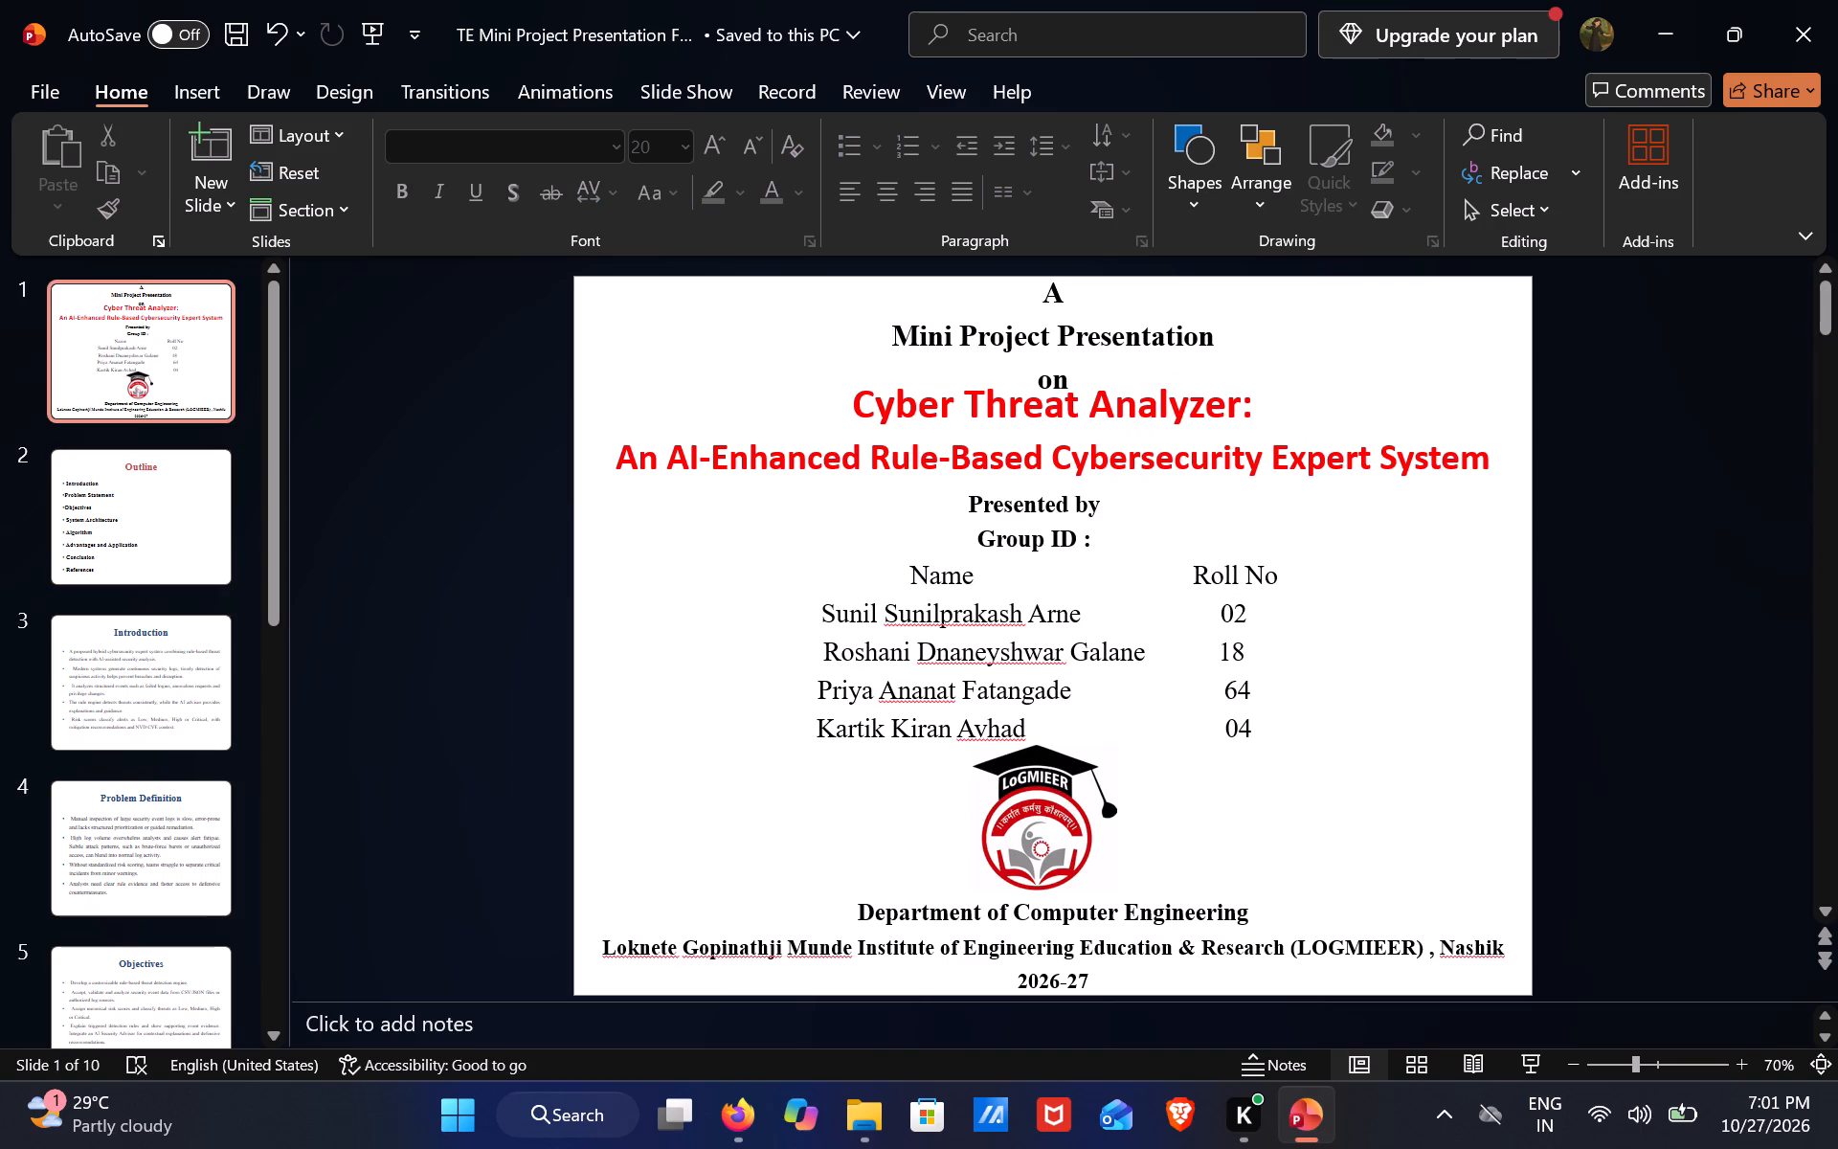
scroll(1146, 685, "down", 1)
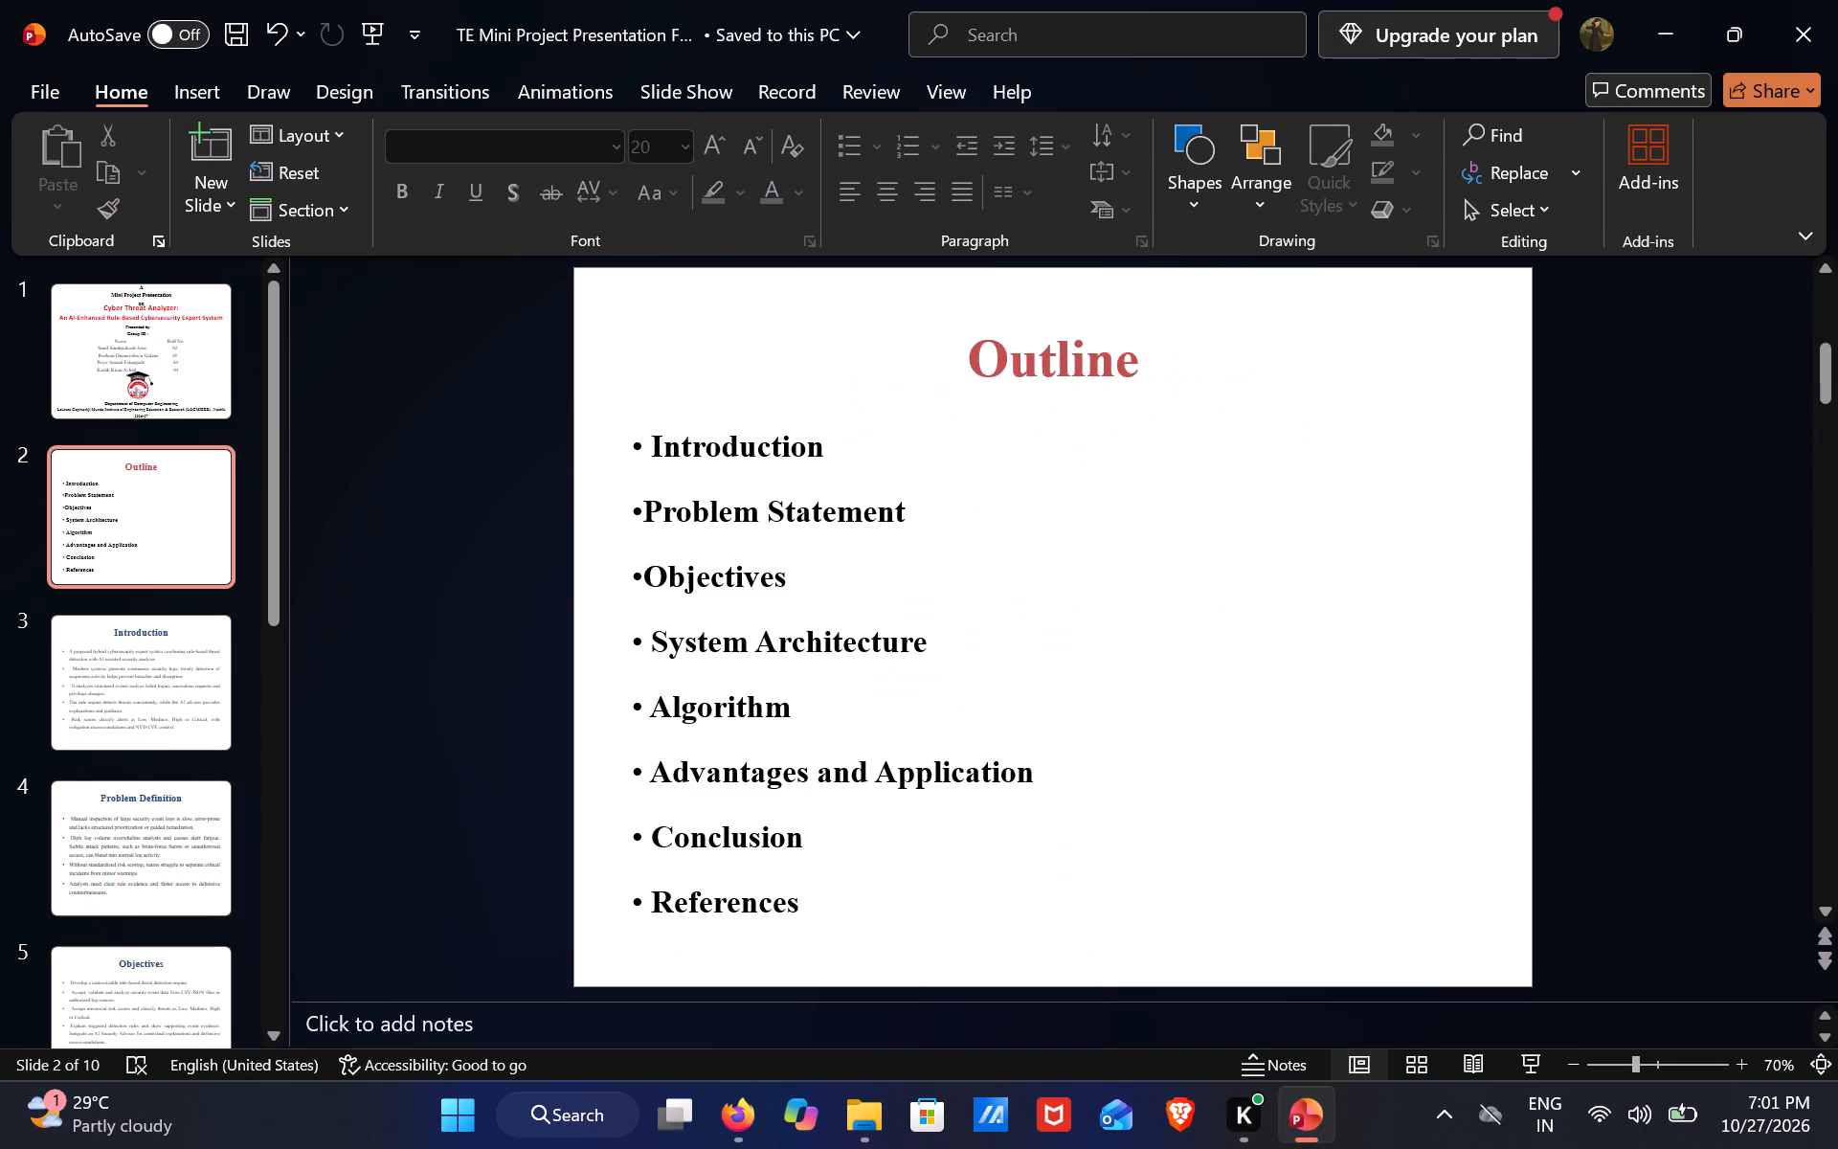
scroll(1059, 620, "down", 2)
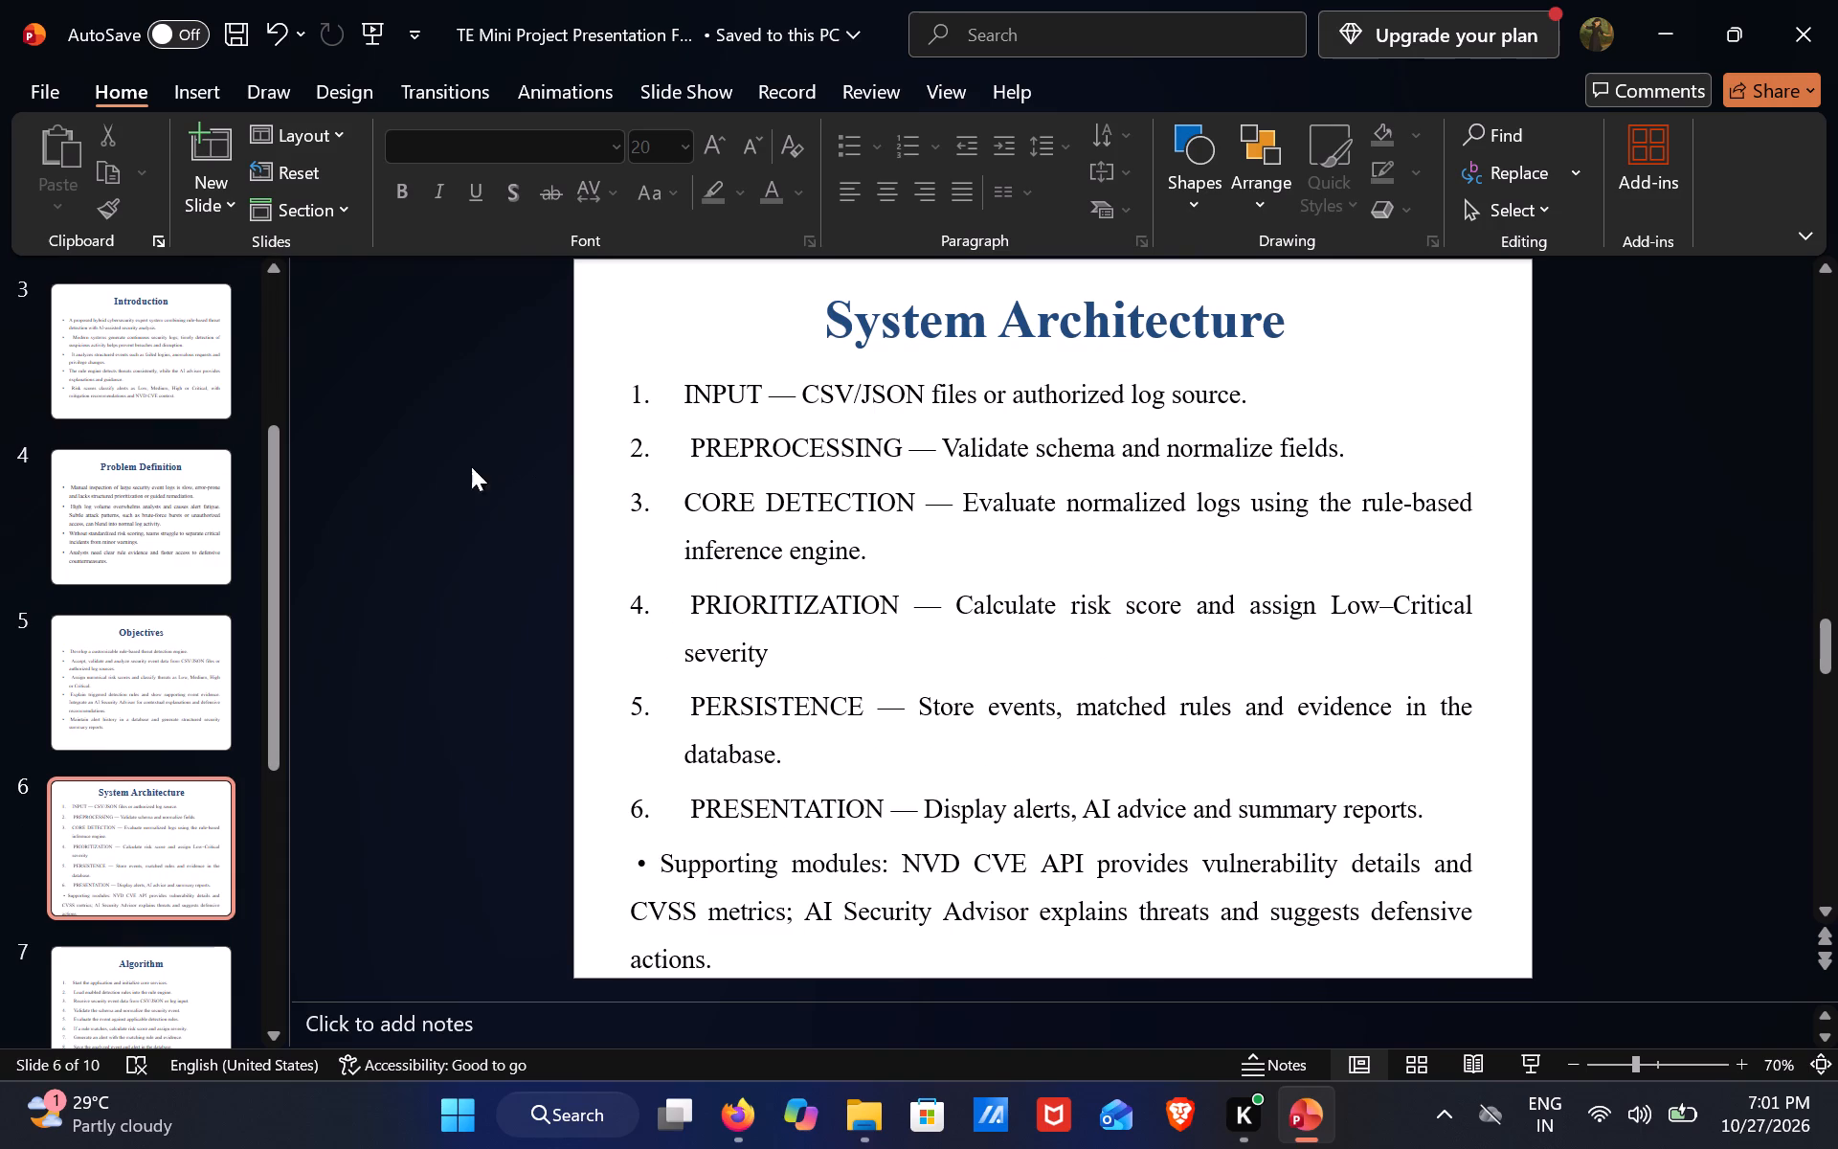
scroll(177, 381, "up", 1)
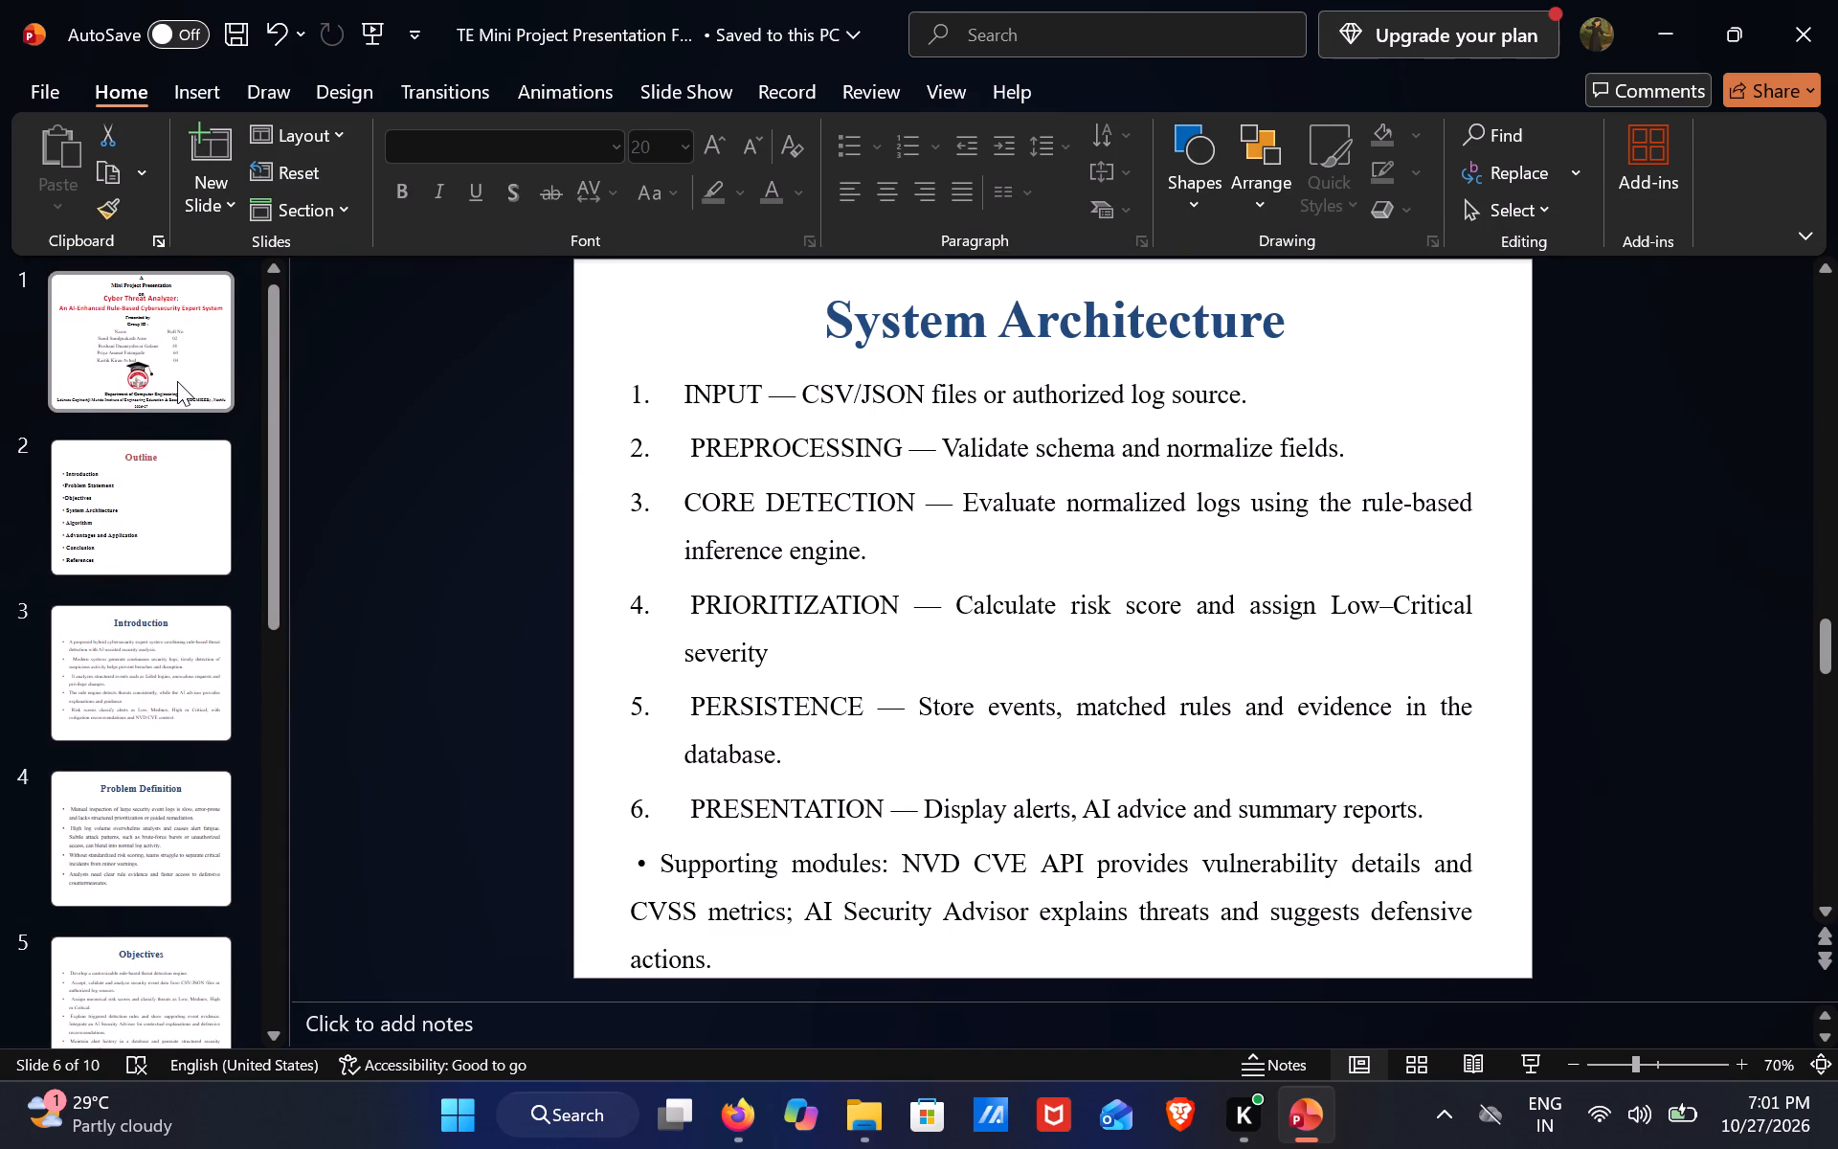
left_click(101, 669)
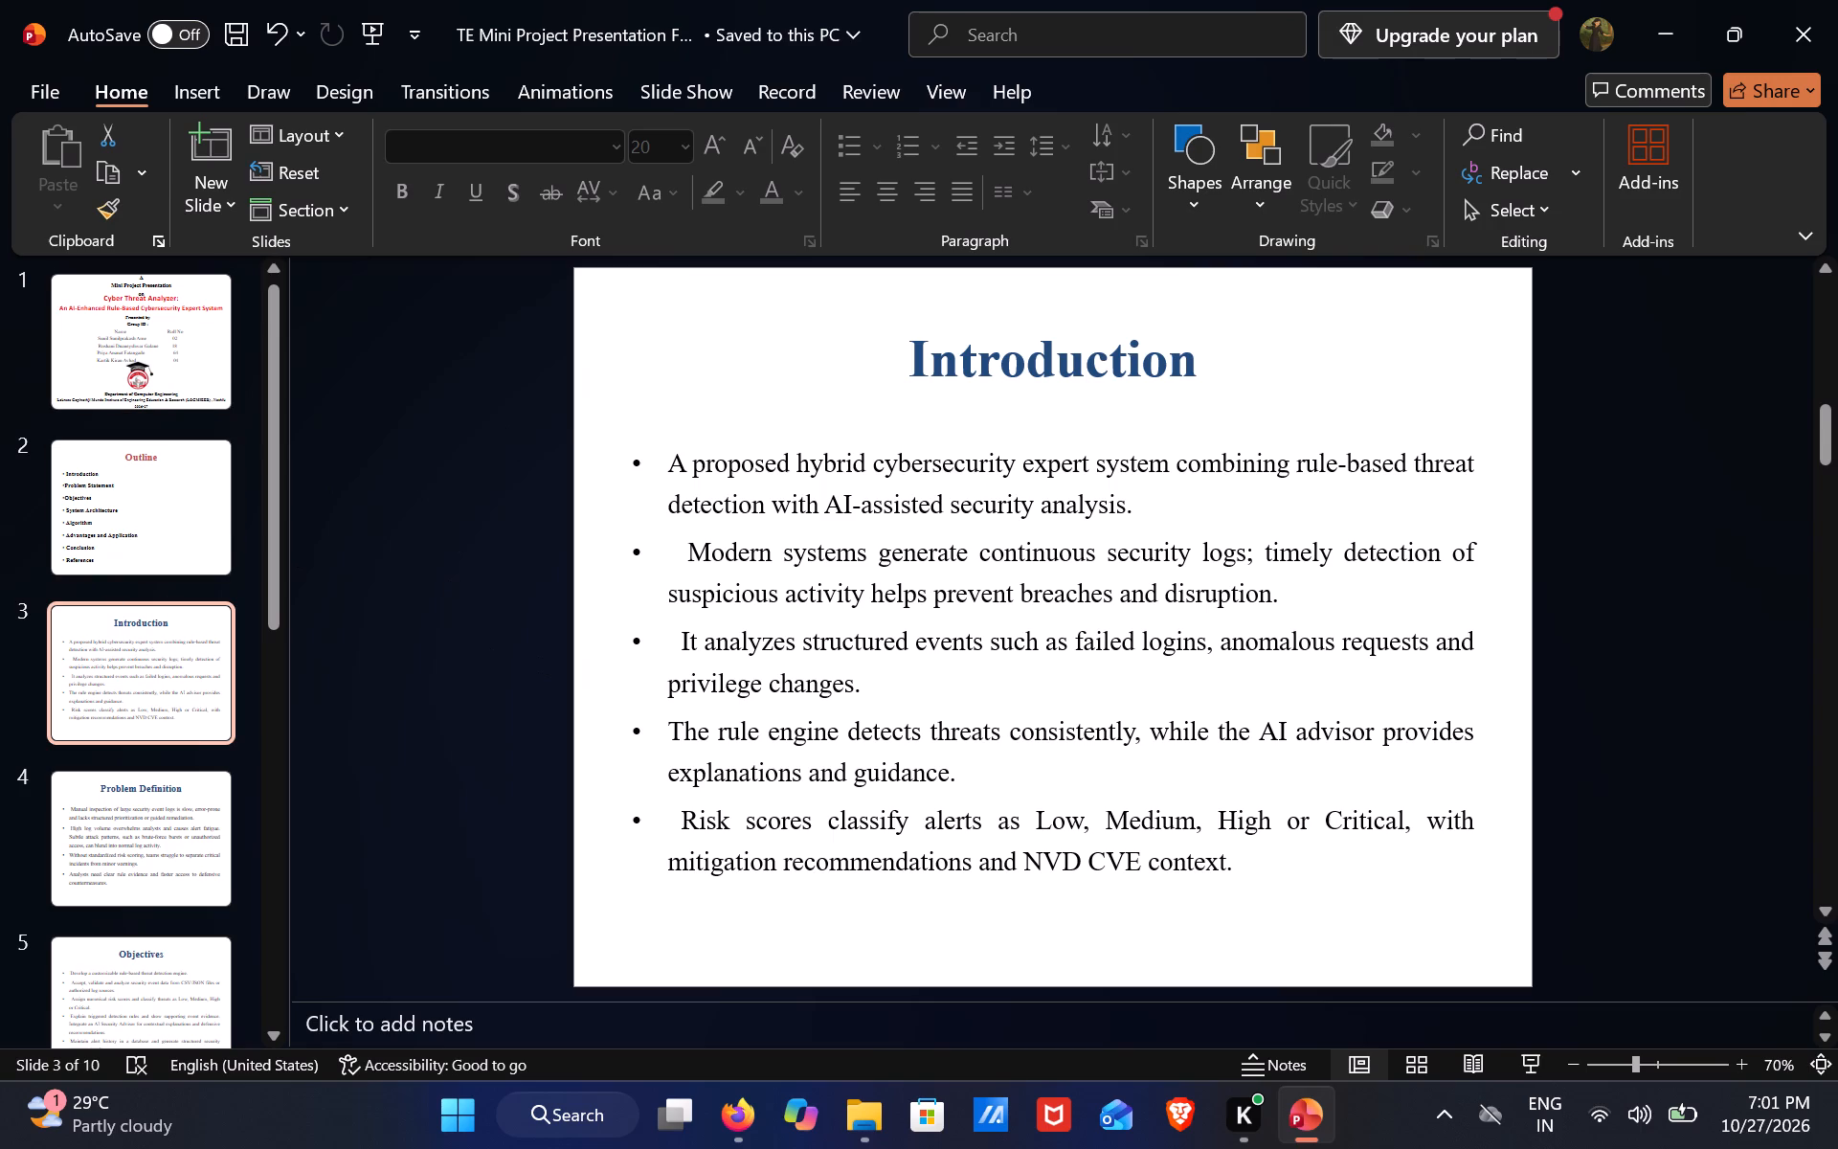
left_click_drag(668, 462, 1313, 529)
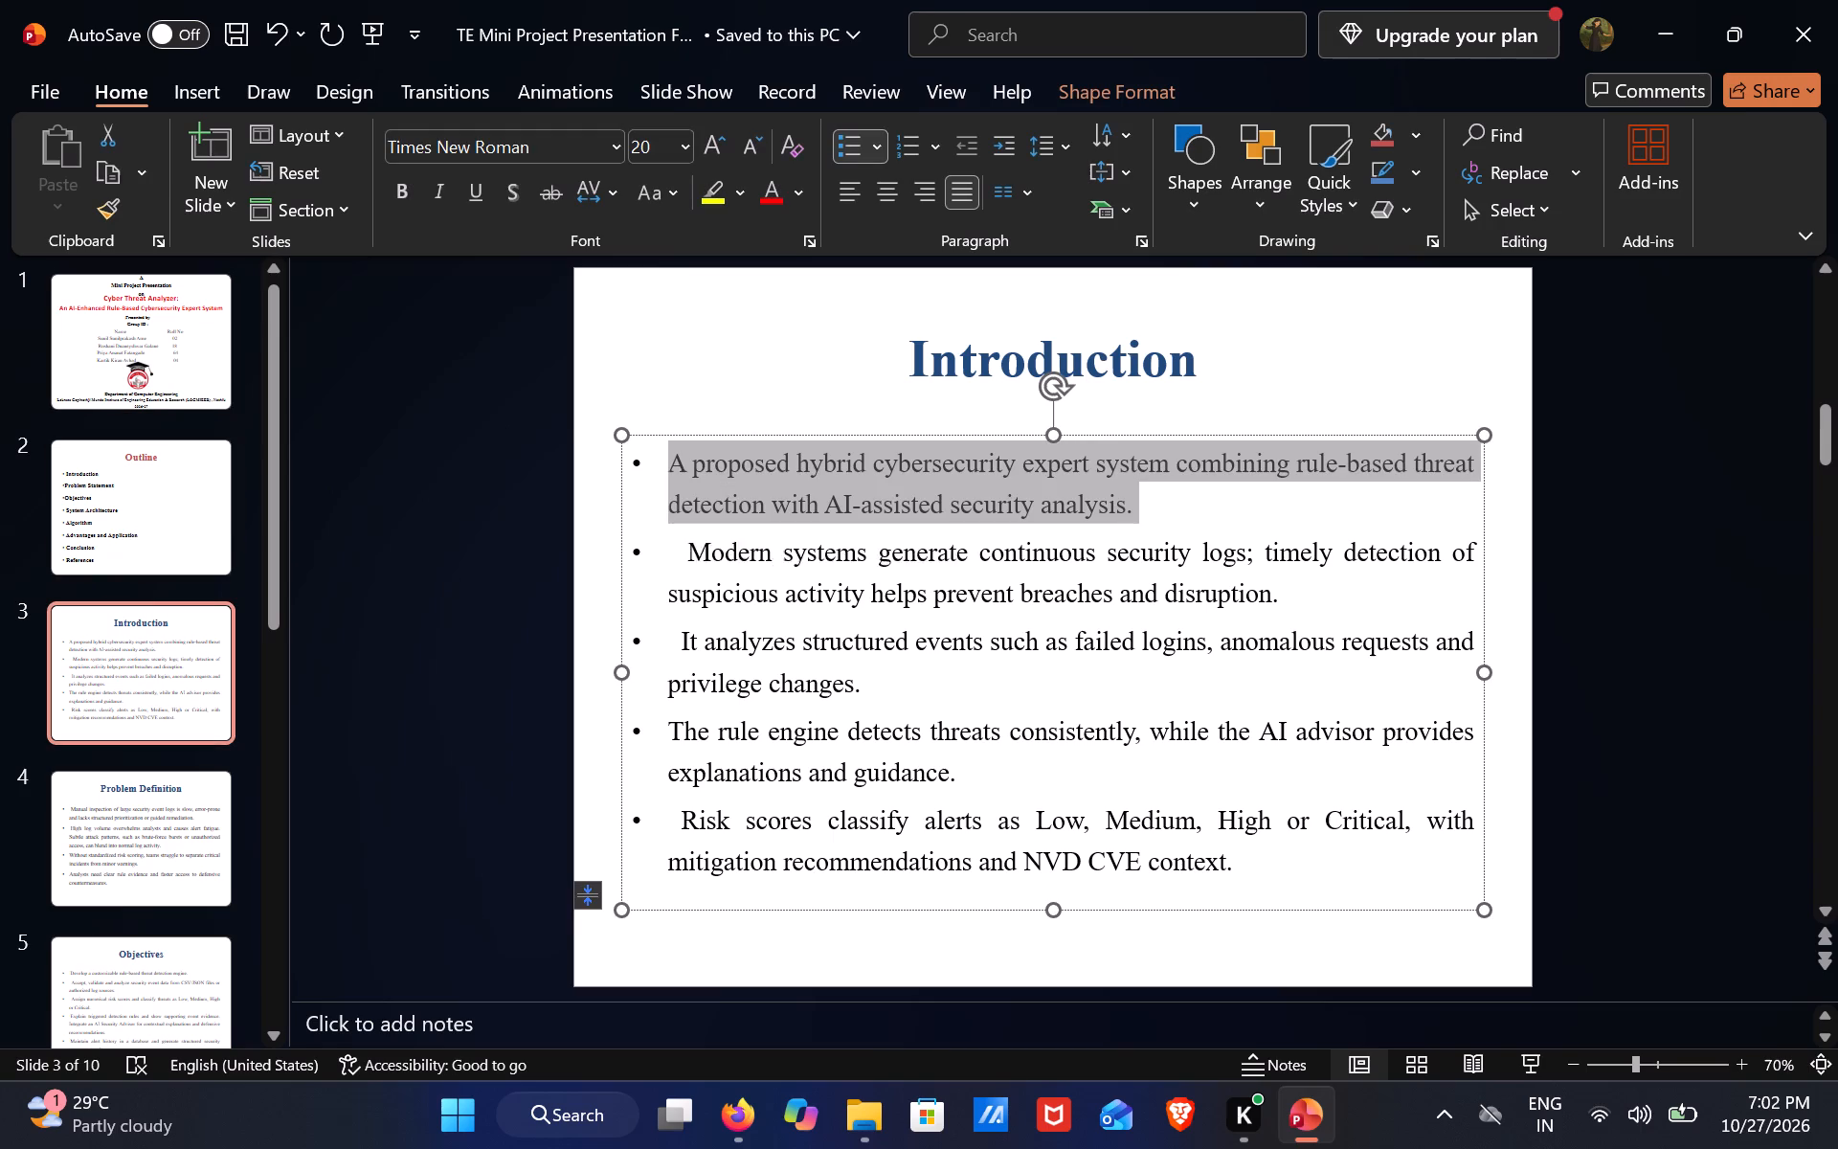
left_click_drag(1313, 529, 1257, 872)
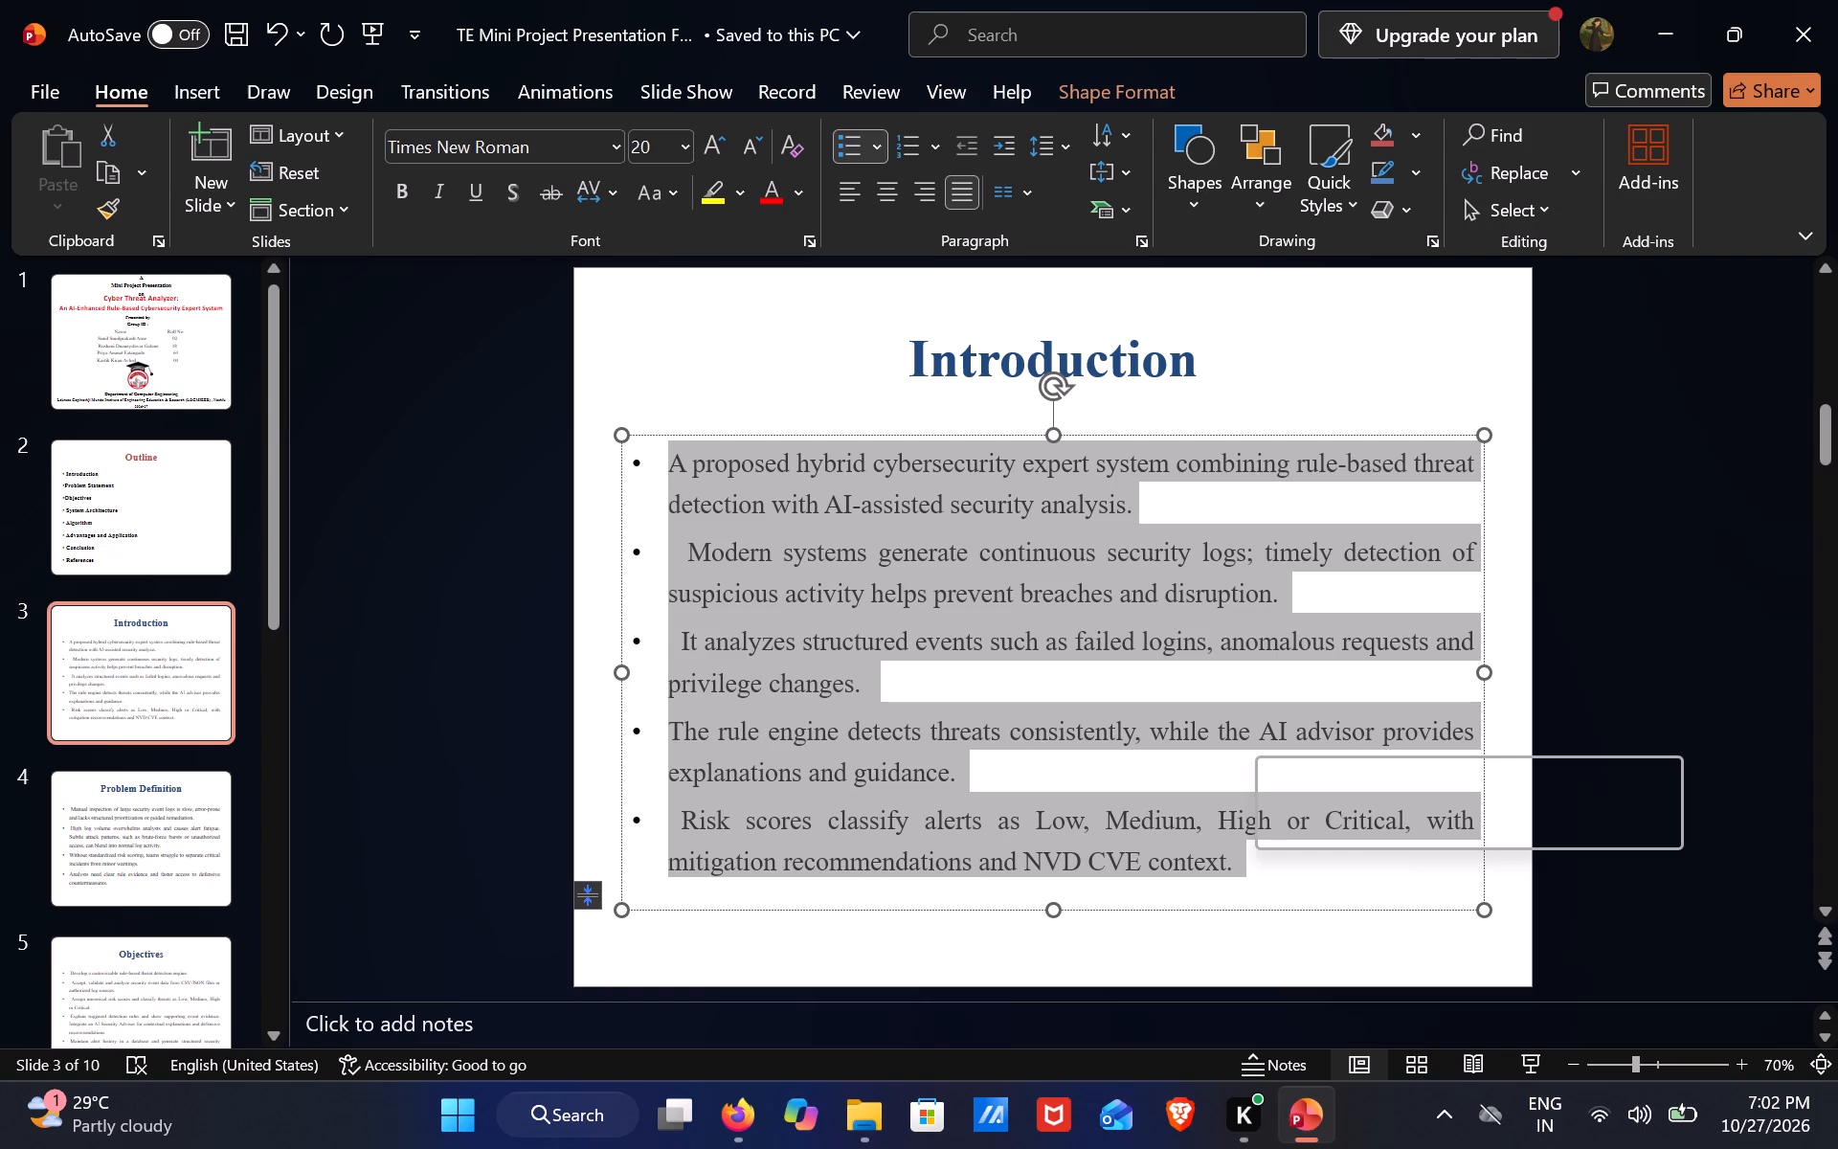
key("ctrl+c")
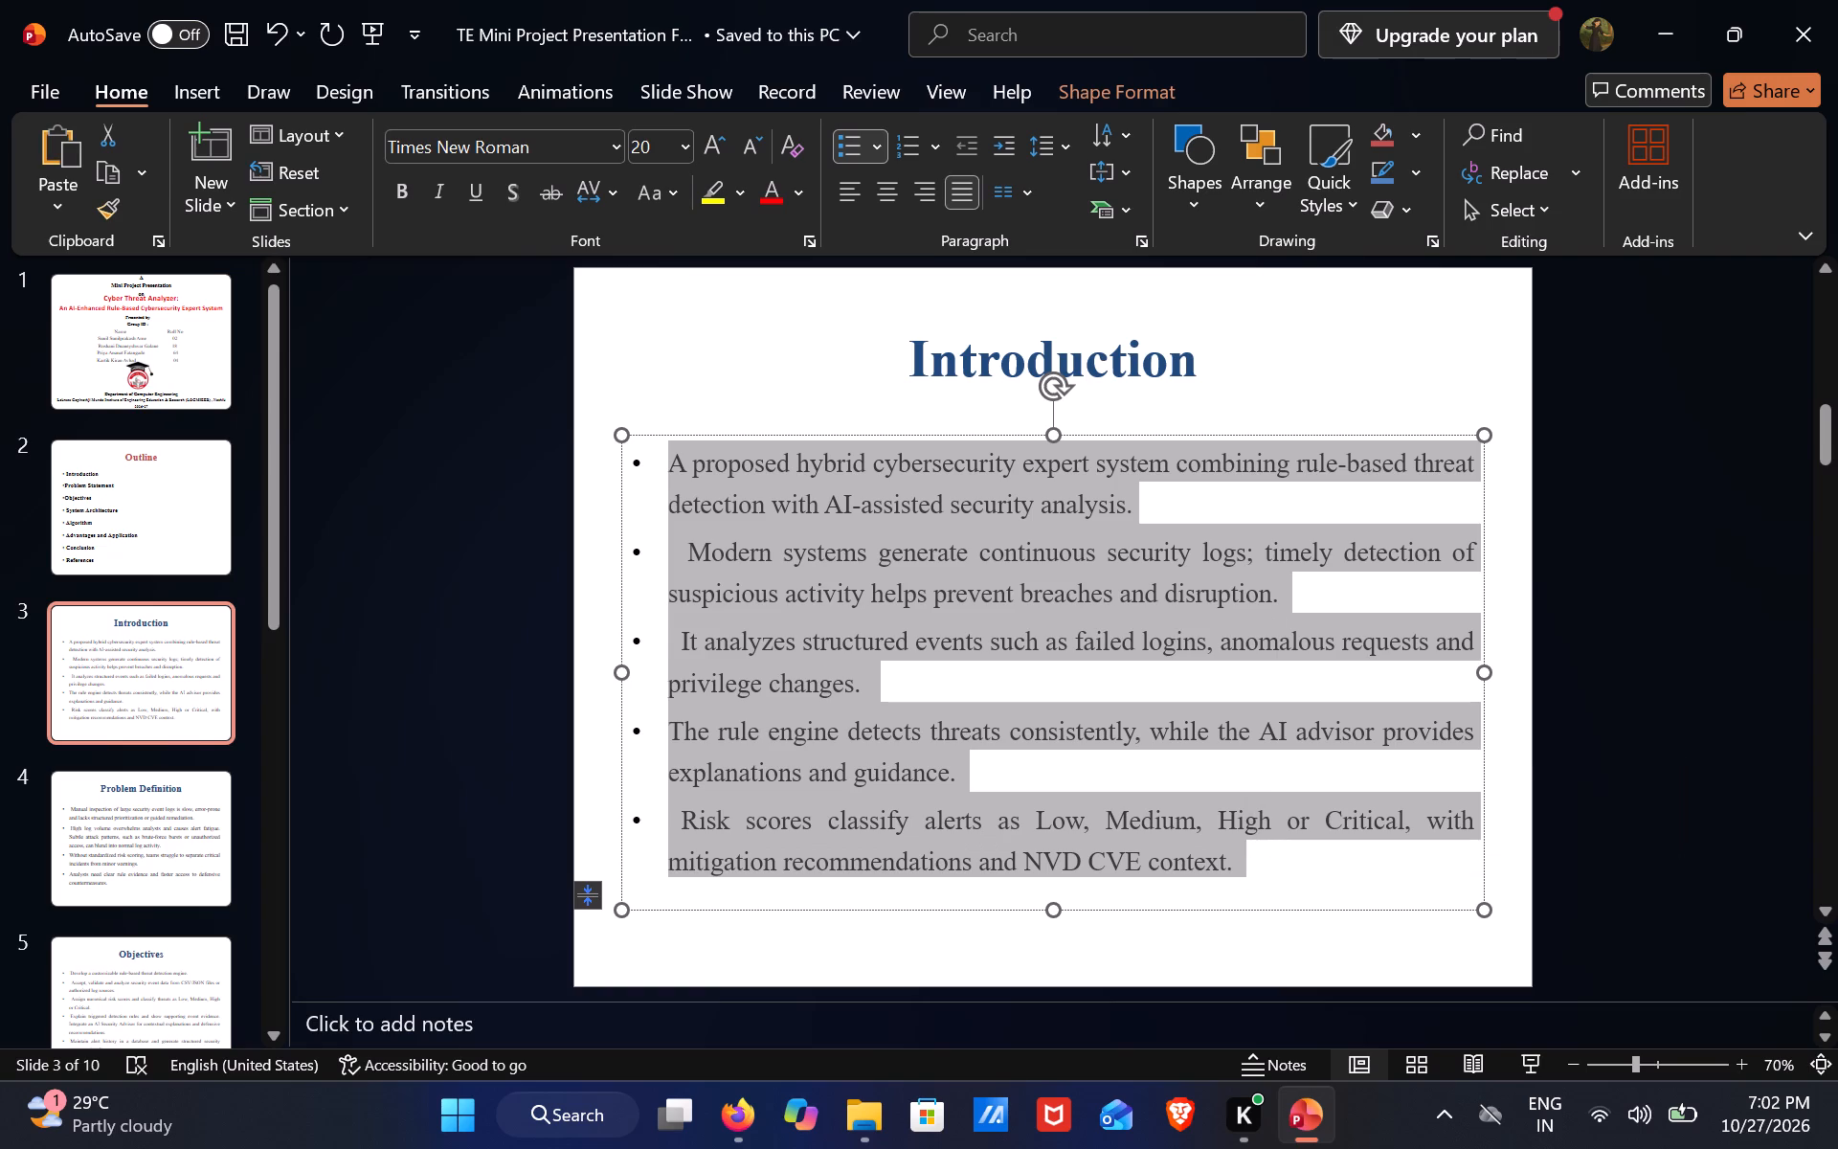
key("Delete")
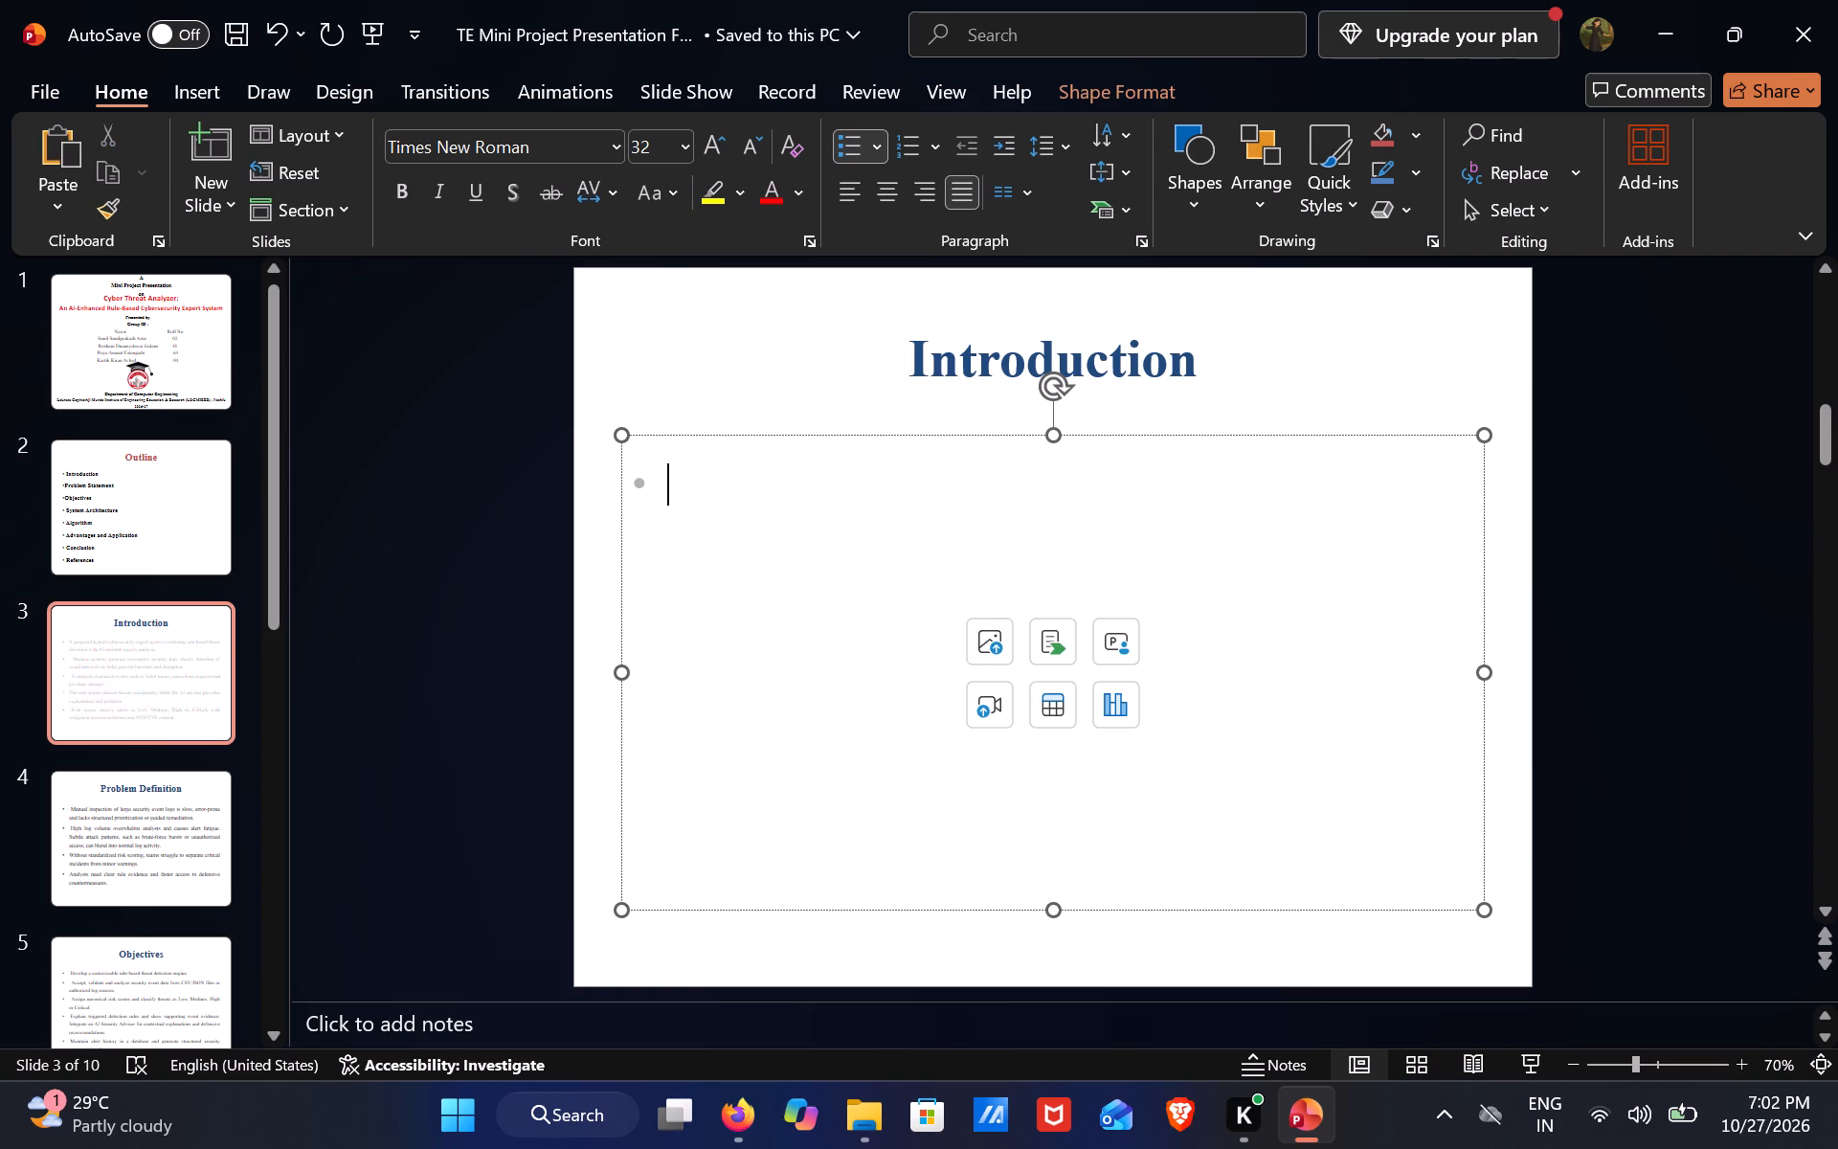
key("ctrl+v")
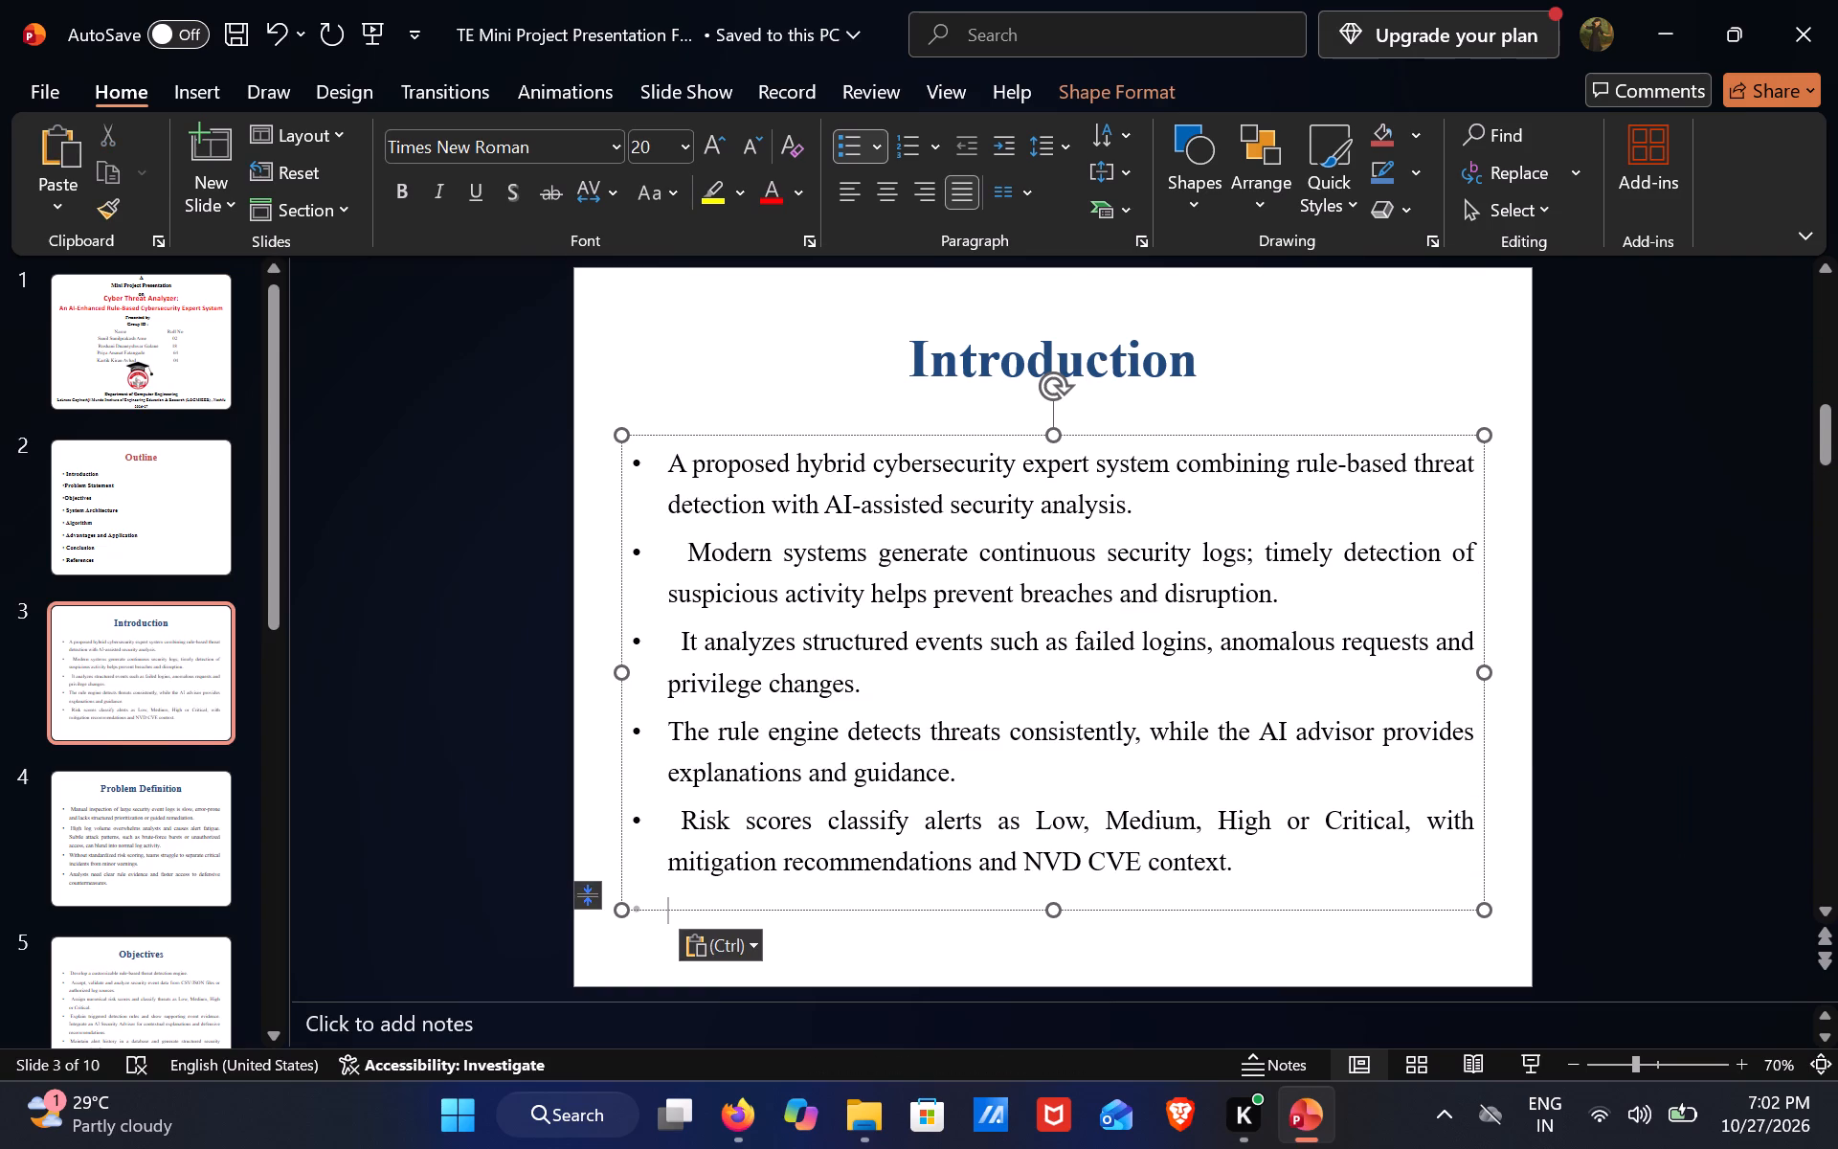
Remove the bullet from the first Introduction paragraph, starting "A proposed hybrid cybersecurity expert system".
left_click(667, 469)
key("BackSpace")
Remove the bullet and leading spaces from the "Modern systems generate" paragraph, keeping it as a separate paragraph.
key("Down")
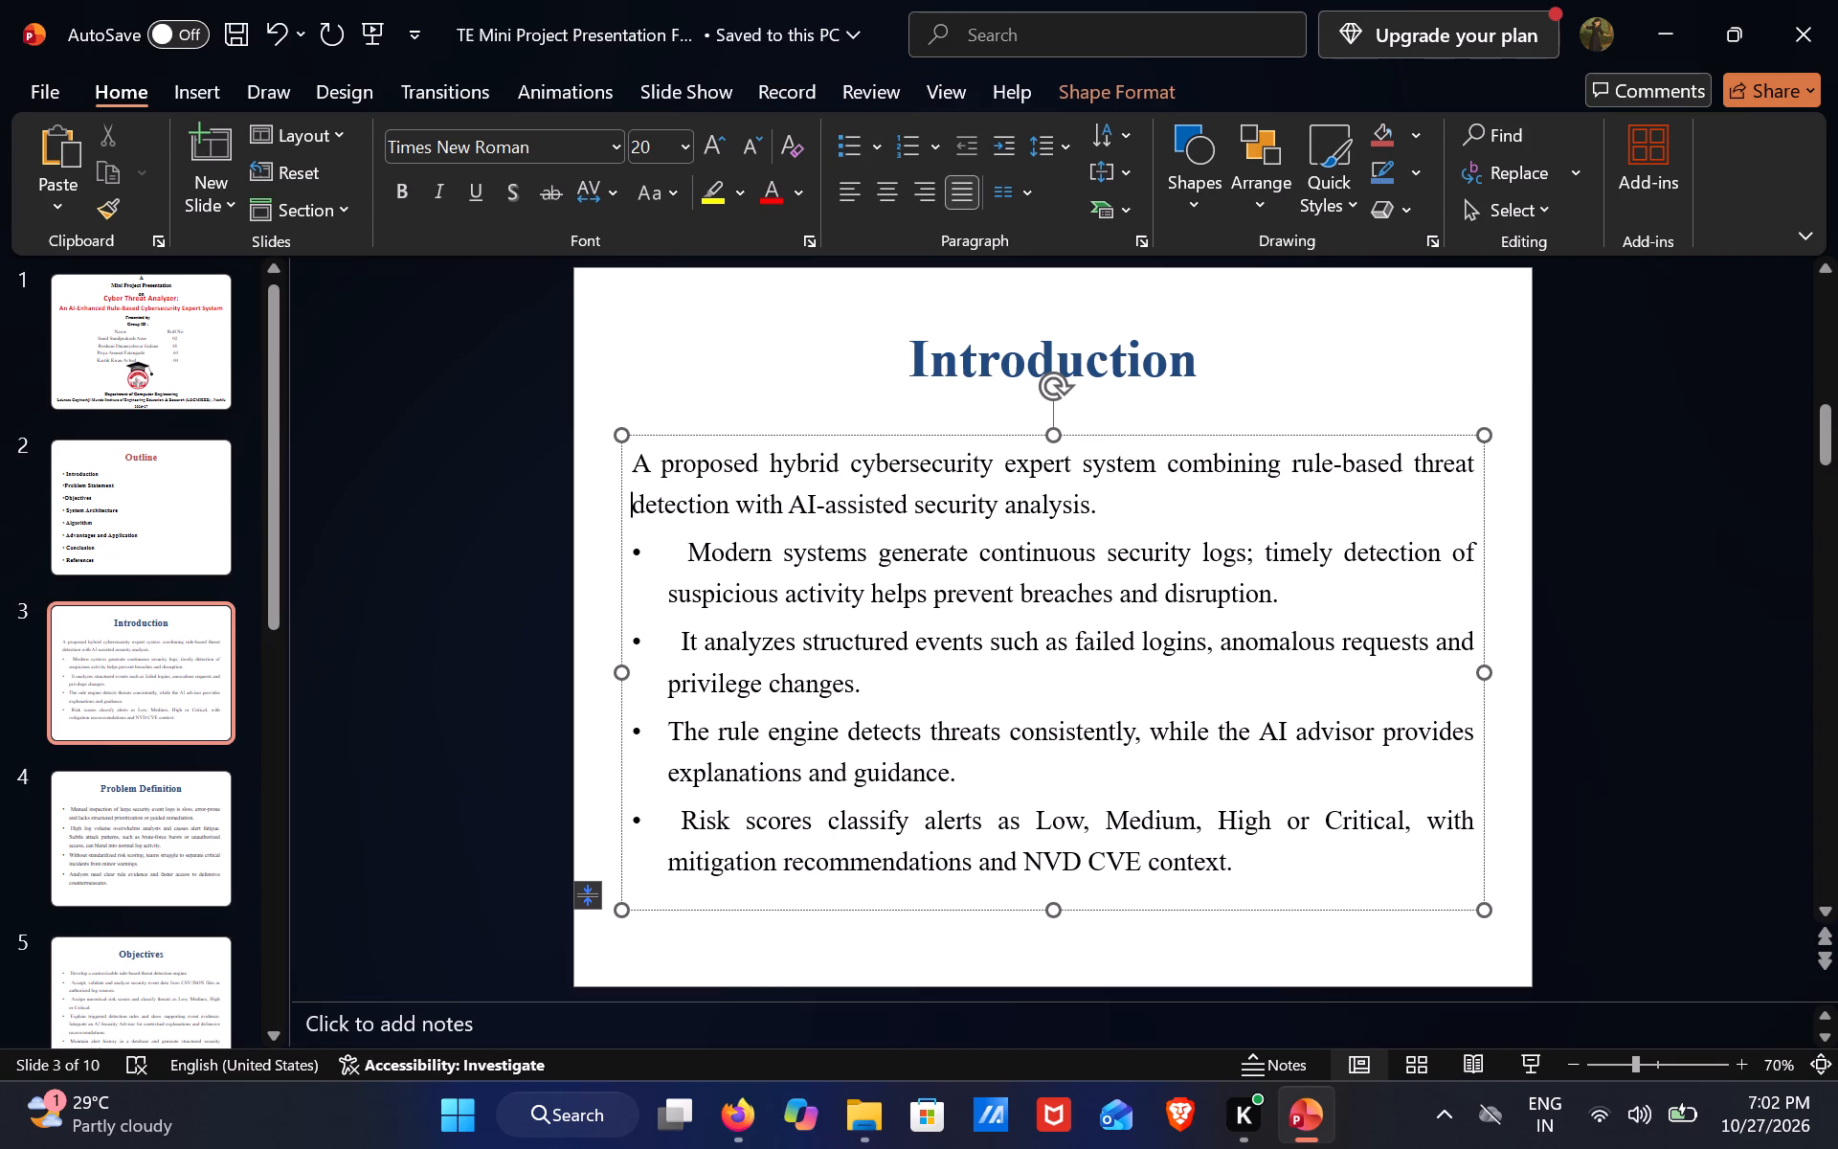
key("Right")
key("Right")
key("Down")
key("Right")
key("Right")
key("Right")
key("BackSpace")
key("BackSpace")
key("BackSpace")
key("BackSpace")
key("BackSpace")
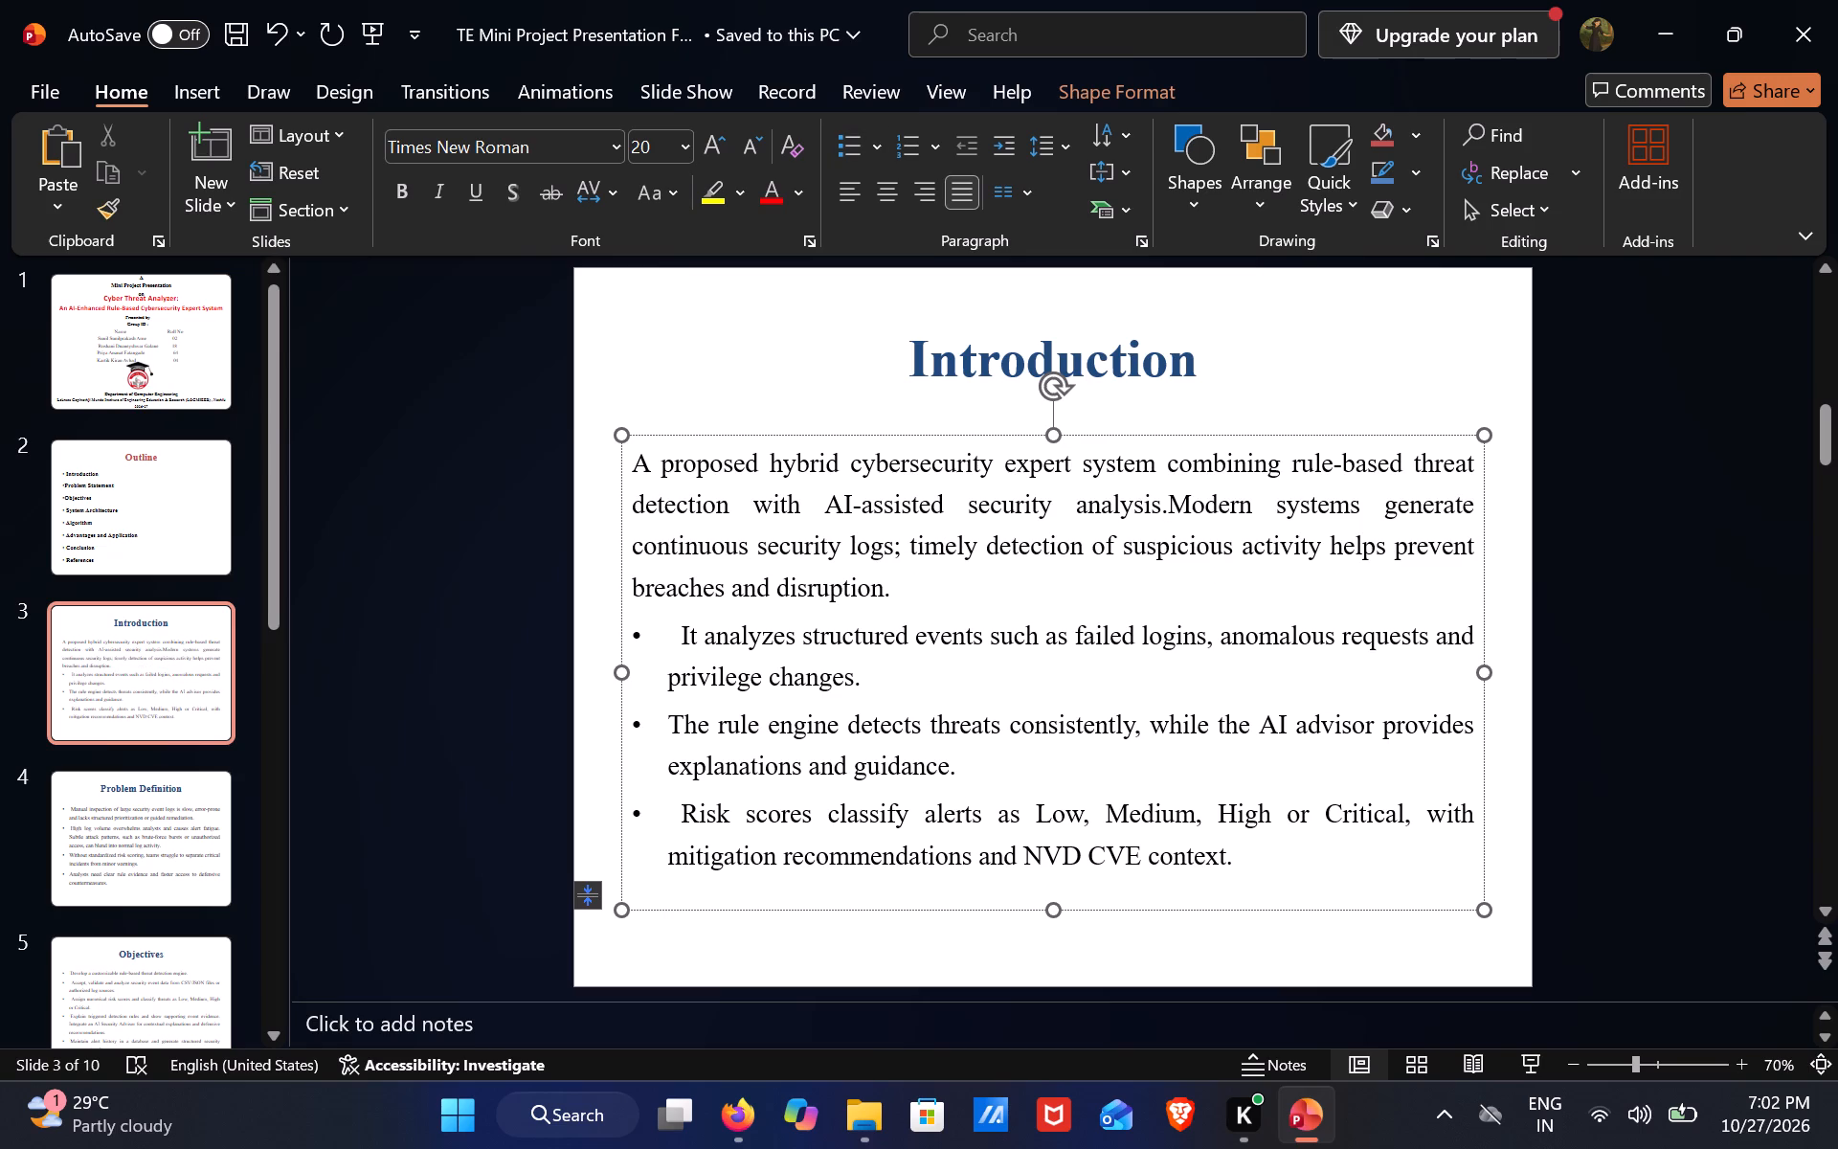
key("Return")
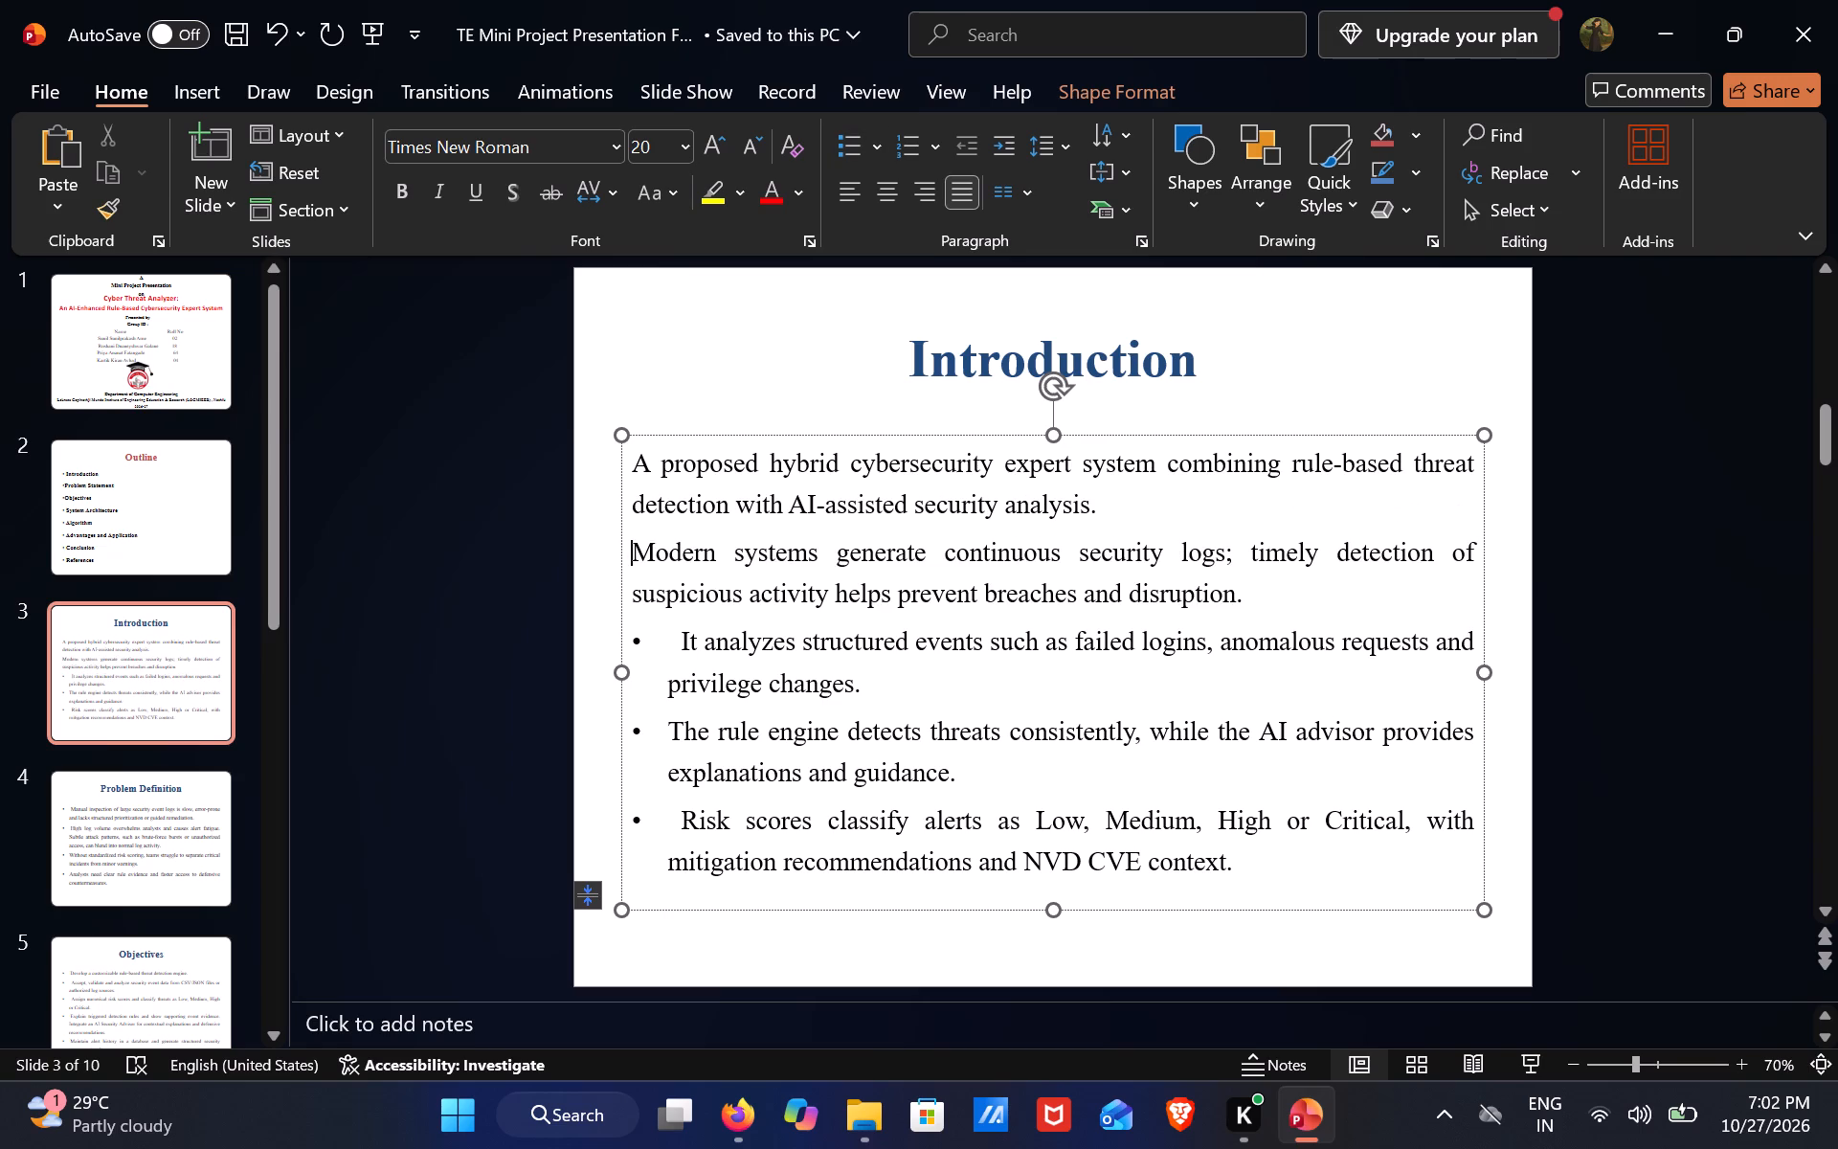
Remove the bullet and leading spaces from the "It analyzes structured events" paragraph, keeping it on its own line.
left_click(674, 635)
key("Right")
key("BackSpace")
key("BackSpace")
key("BackSpace")
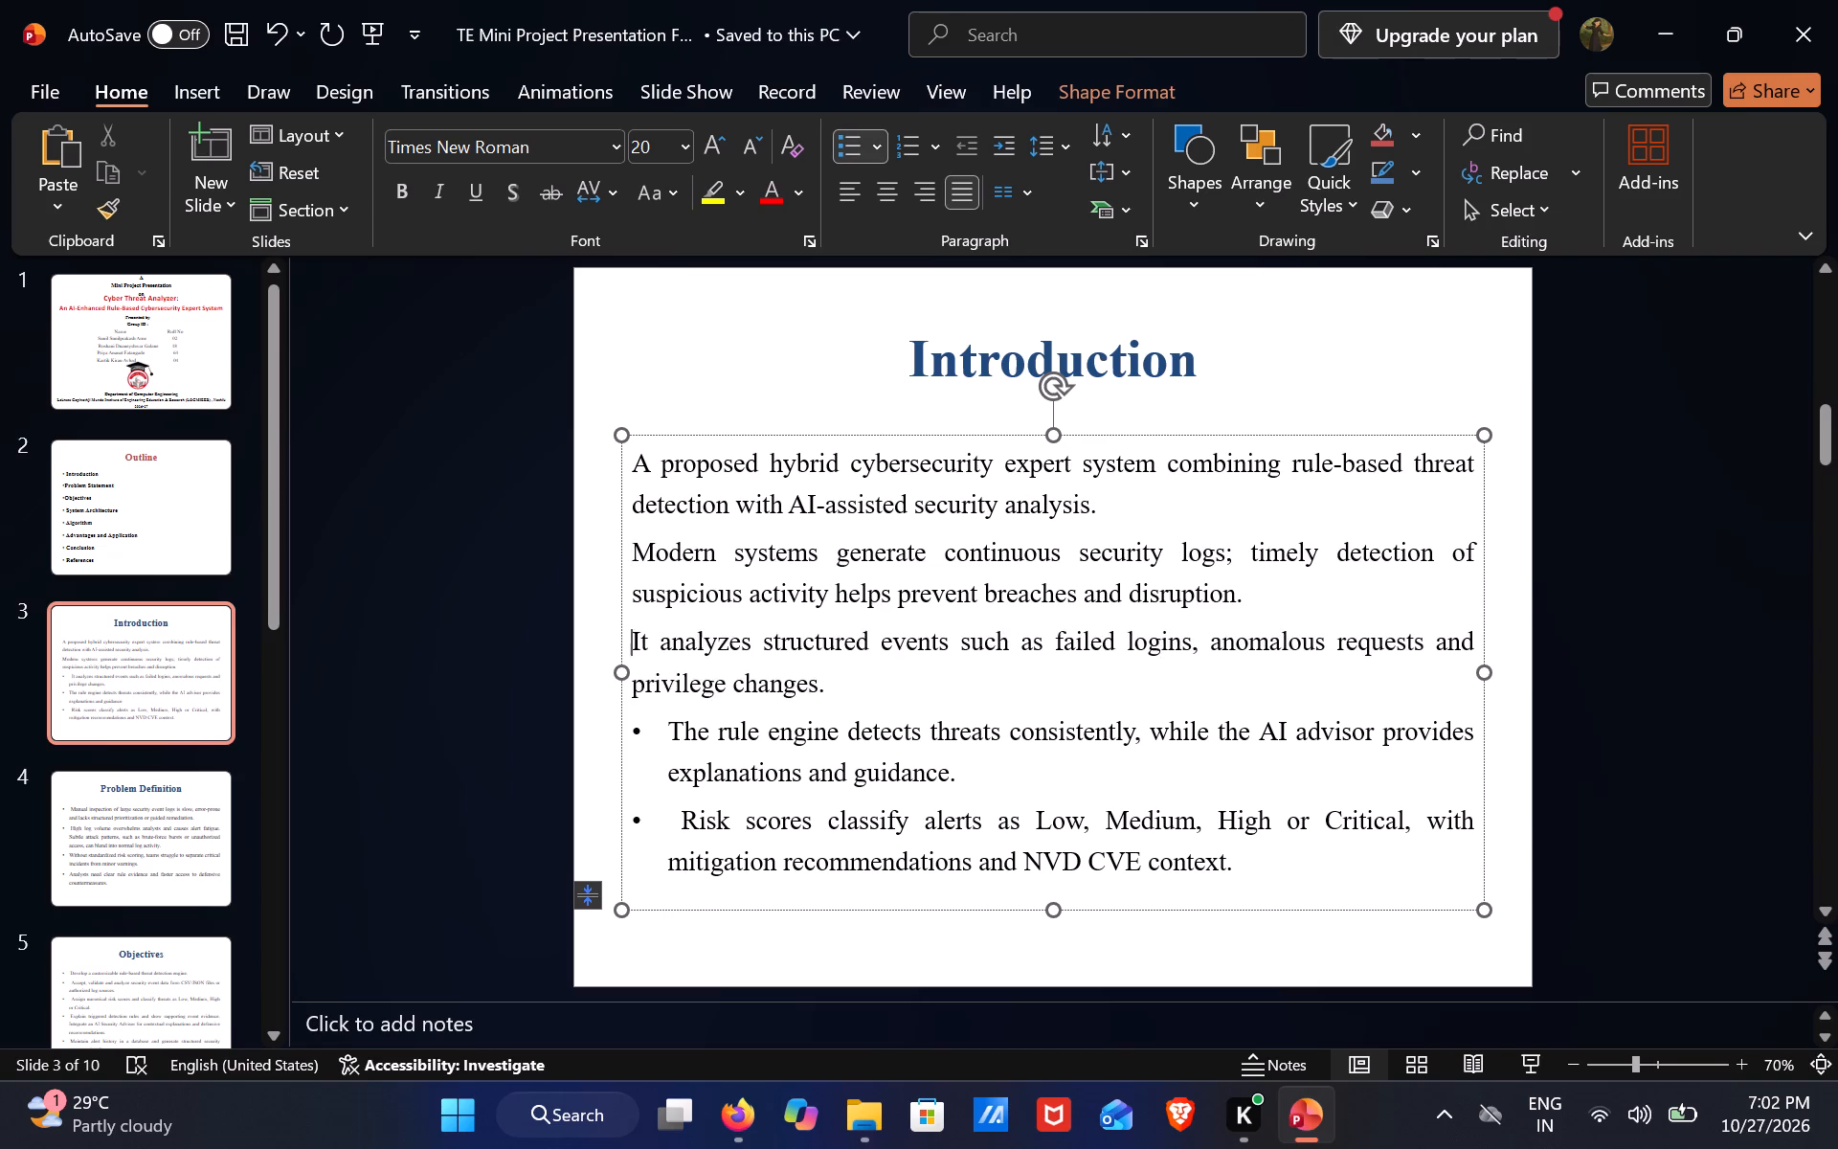
key("BackSpace")
key("Return")
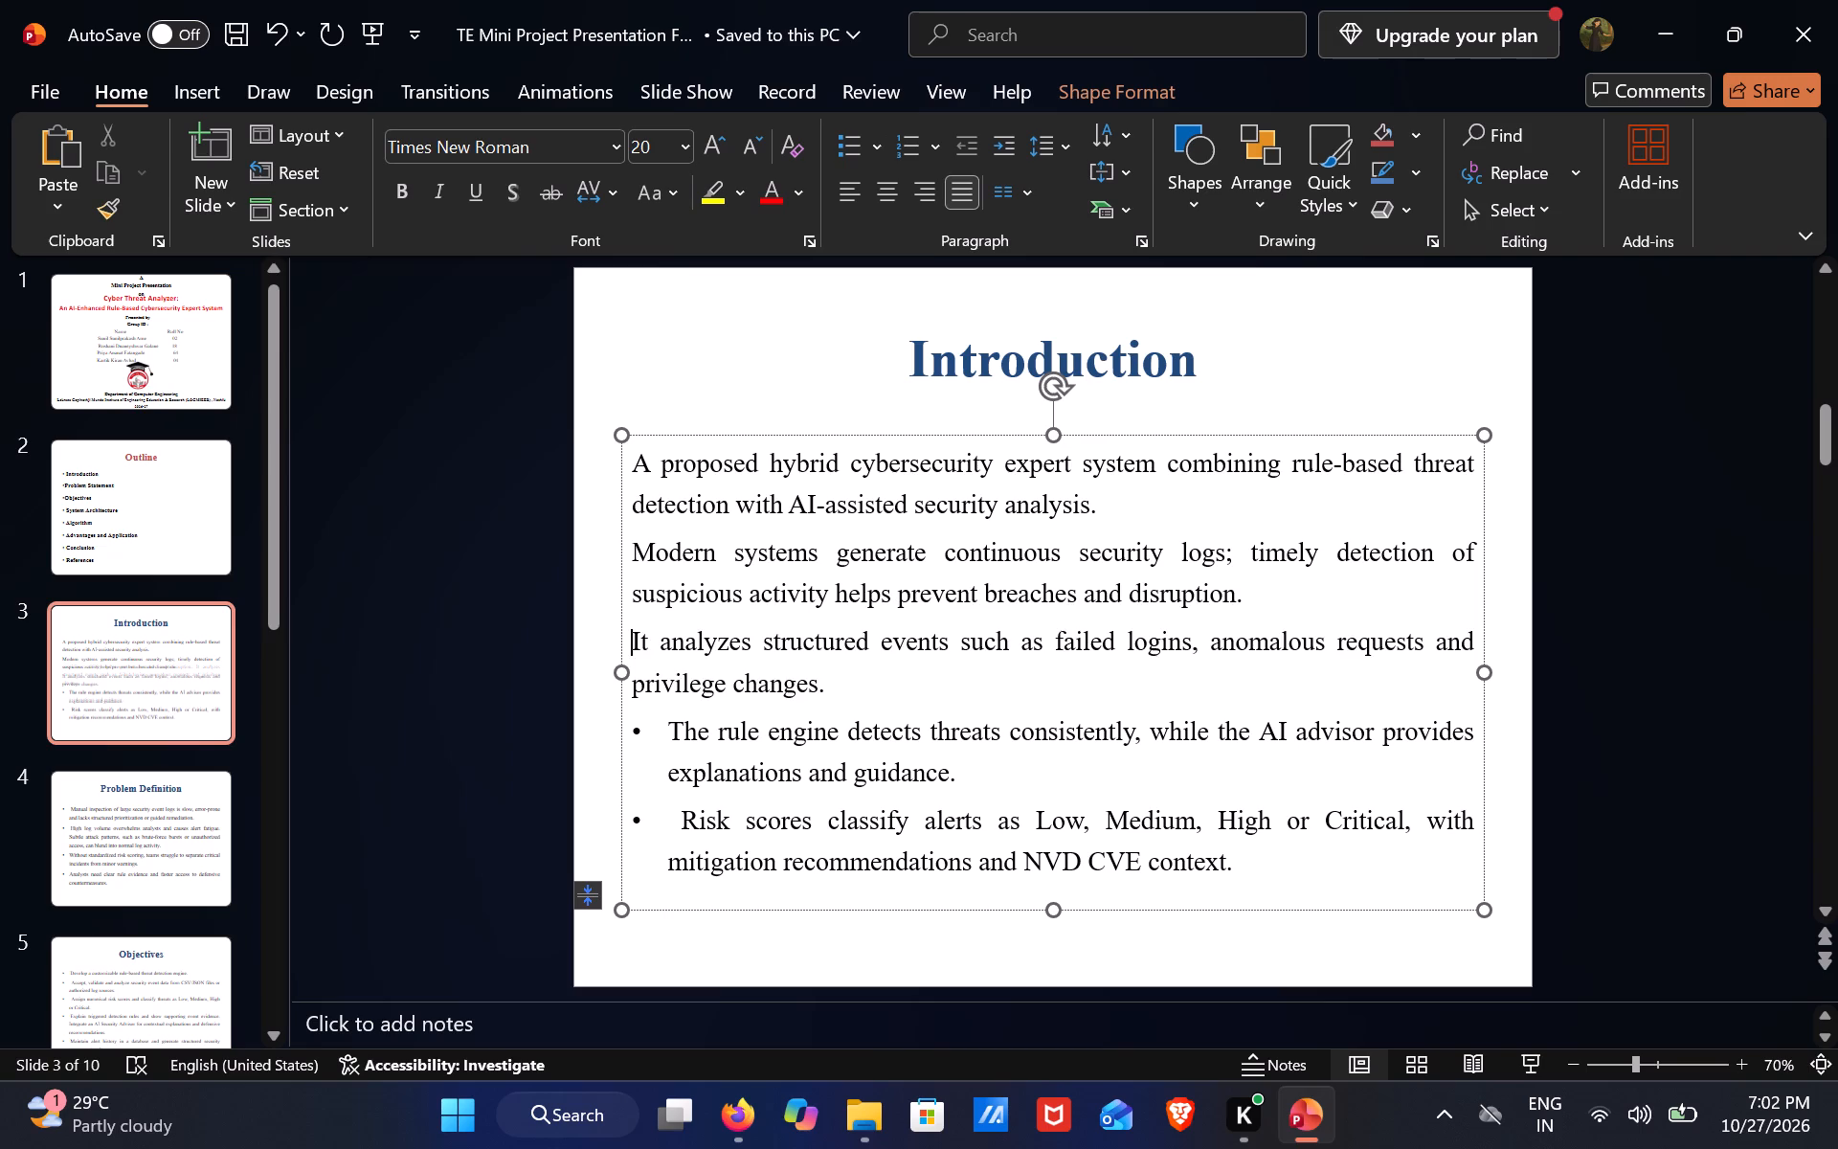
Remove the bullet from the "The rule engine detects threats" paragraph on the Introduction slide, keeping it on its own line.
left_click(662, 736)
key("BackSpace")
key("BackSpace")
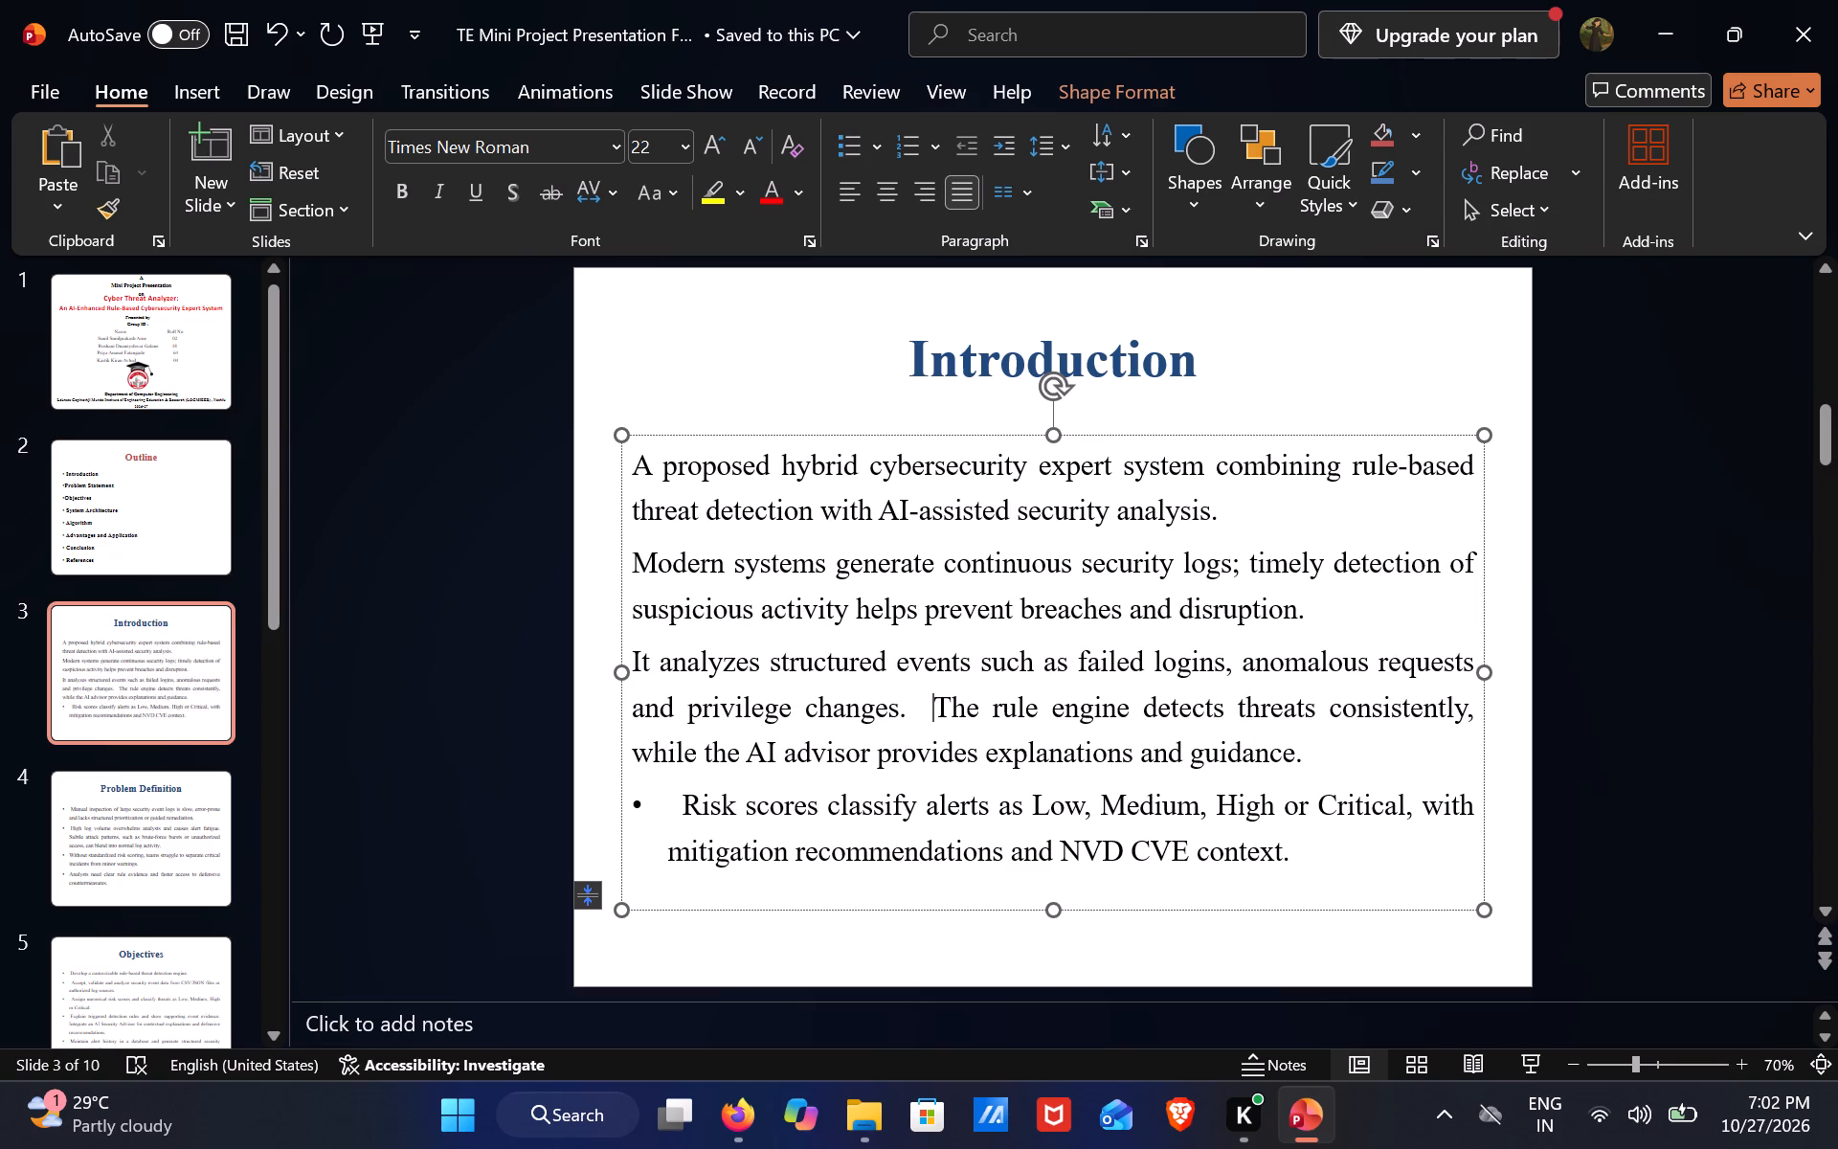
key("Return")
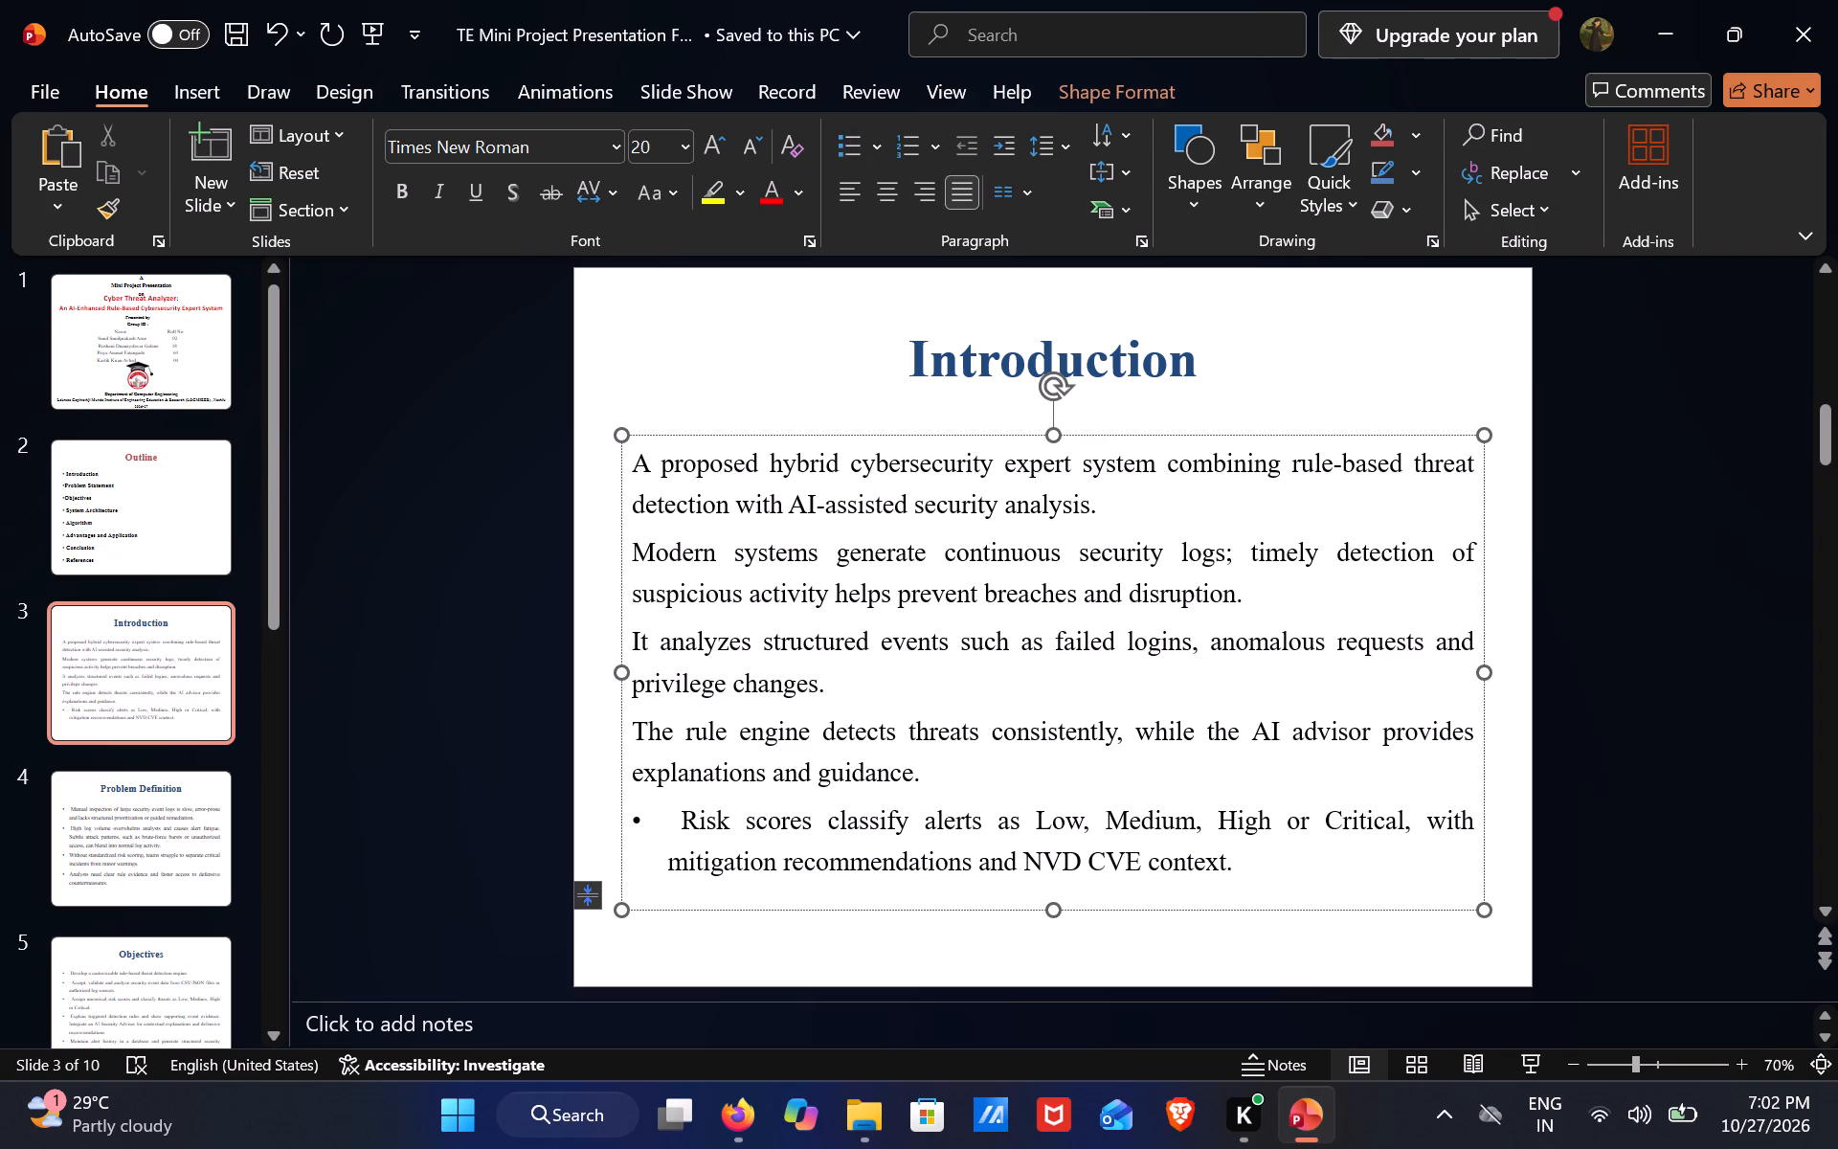
Remove the bullet and leading spaces from the "Risk scores classify alerts" paragraph on the Introduction slide.
left_click(684, 816)
key("BackSpace")
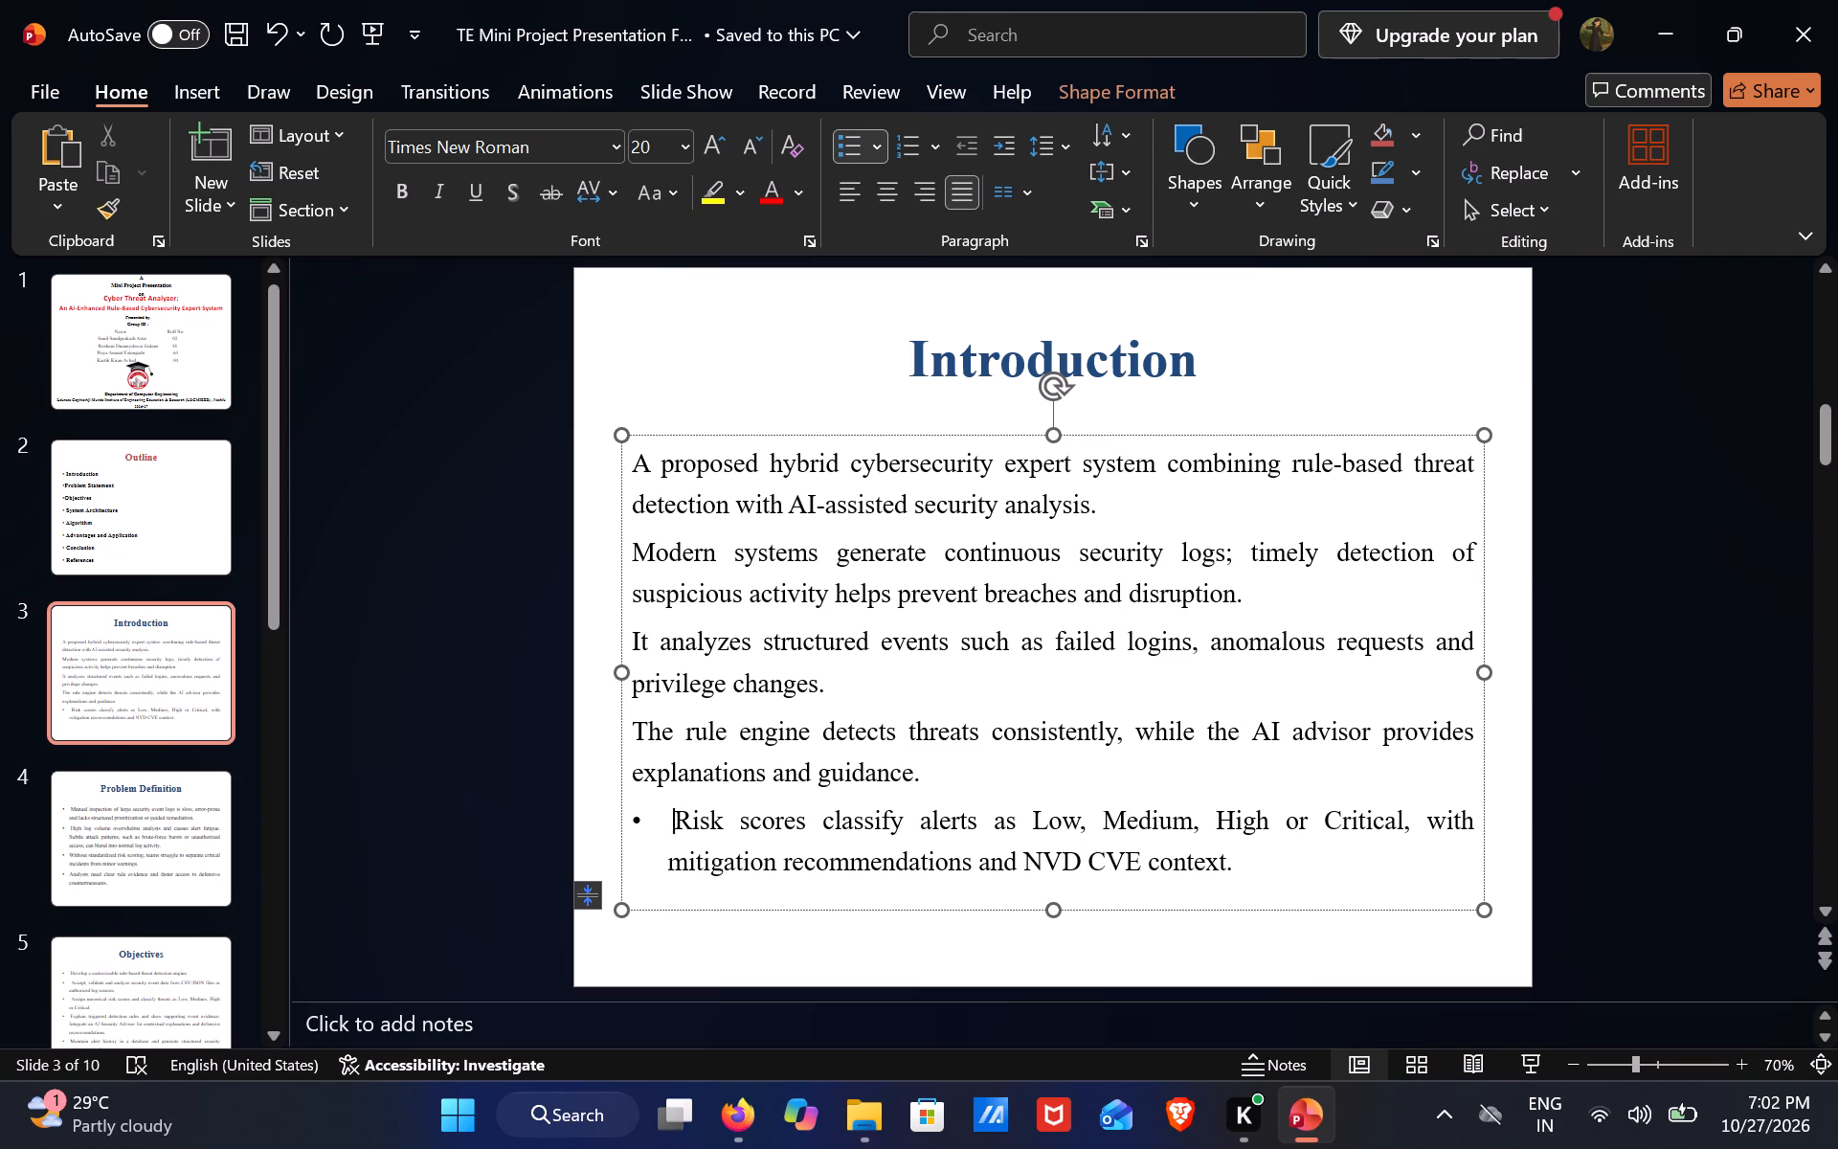
key("BackSpace")
key("BackSpace")
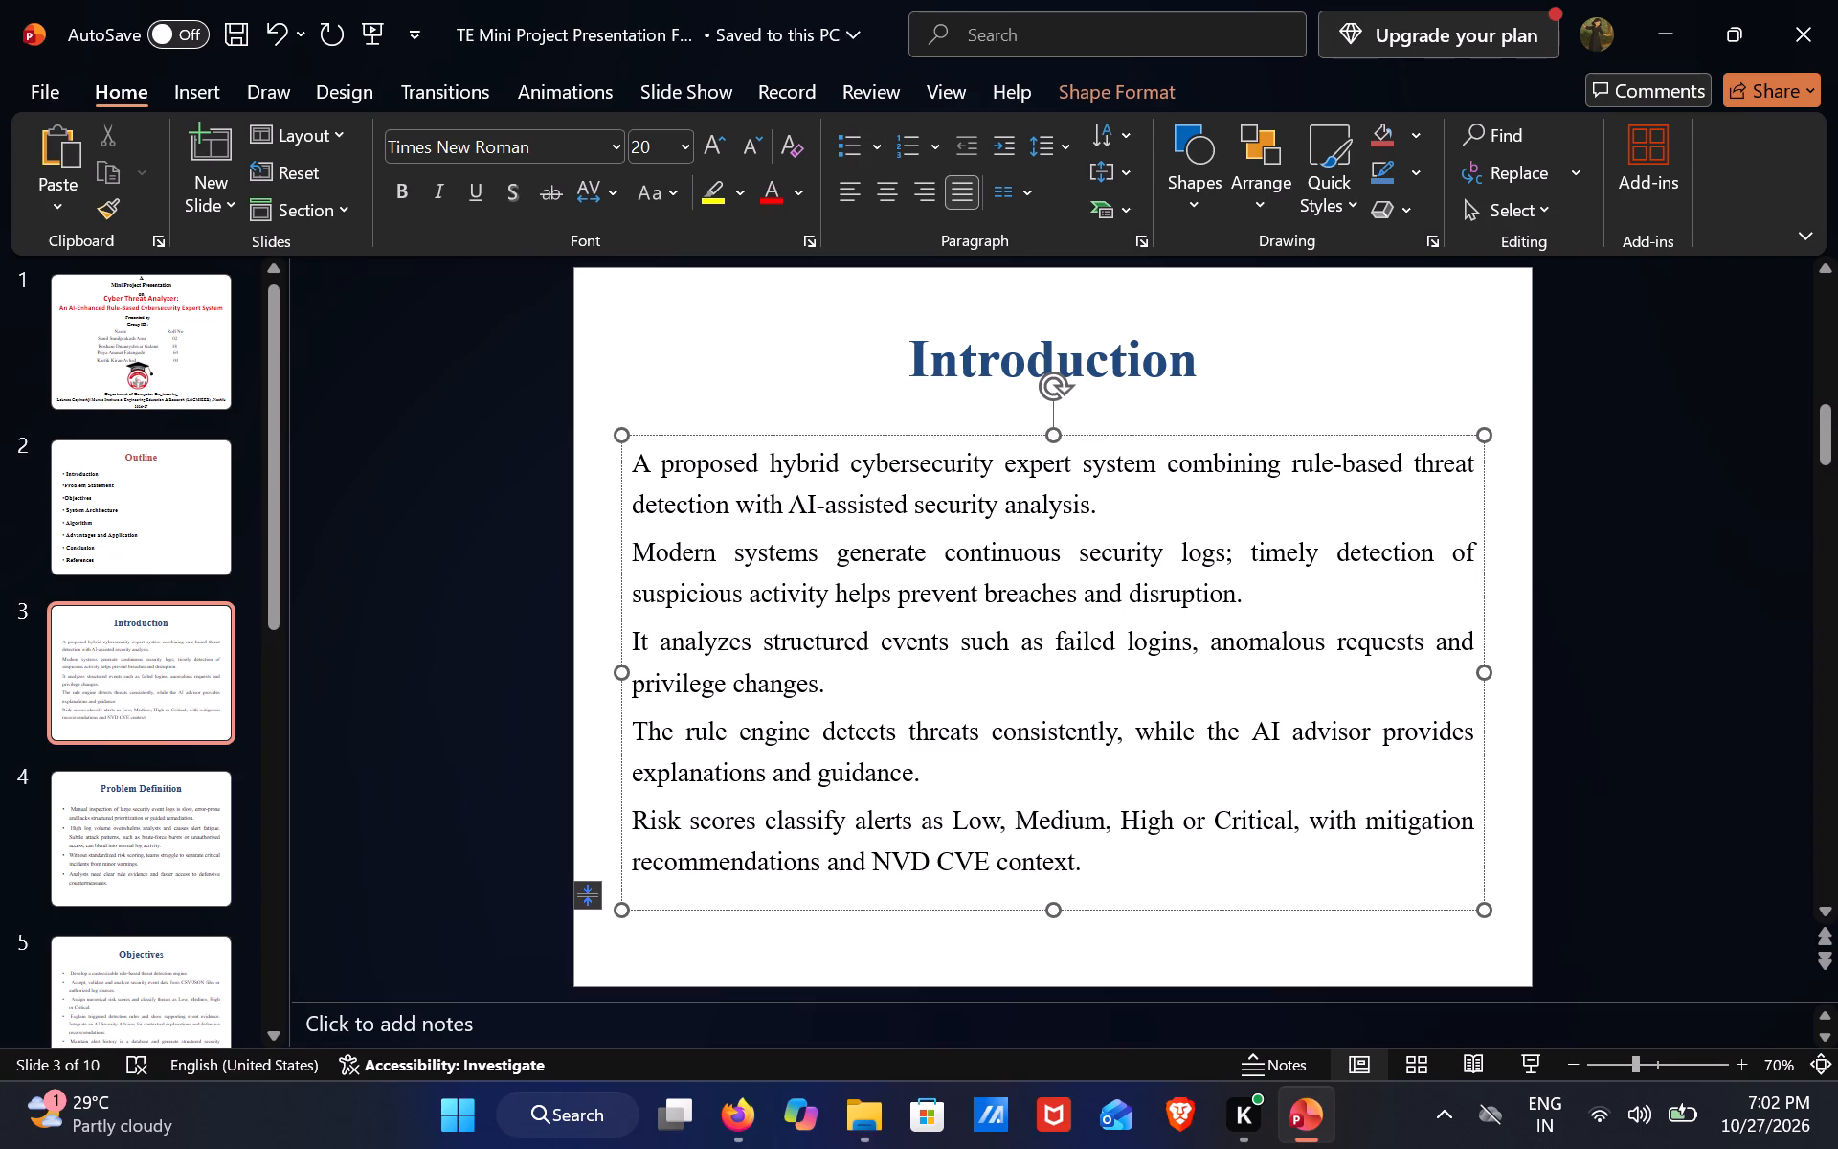
Apply round bullets to all five Introduction paragraphs at once, with the text justified.
left_click_drag(635, 463, 714, 566)
left_click_drag(714, 566, 1154, 875)
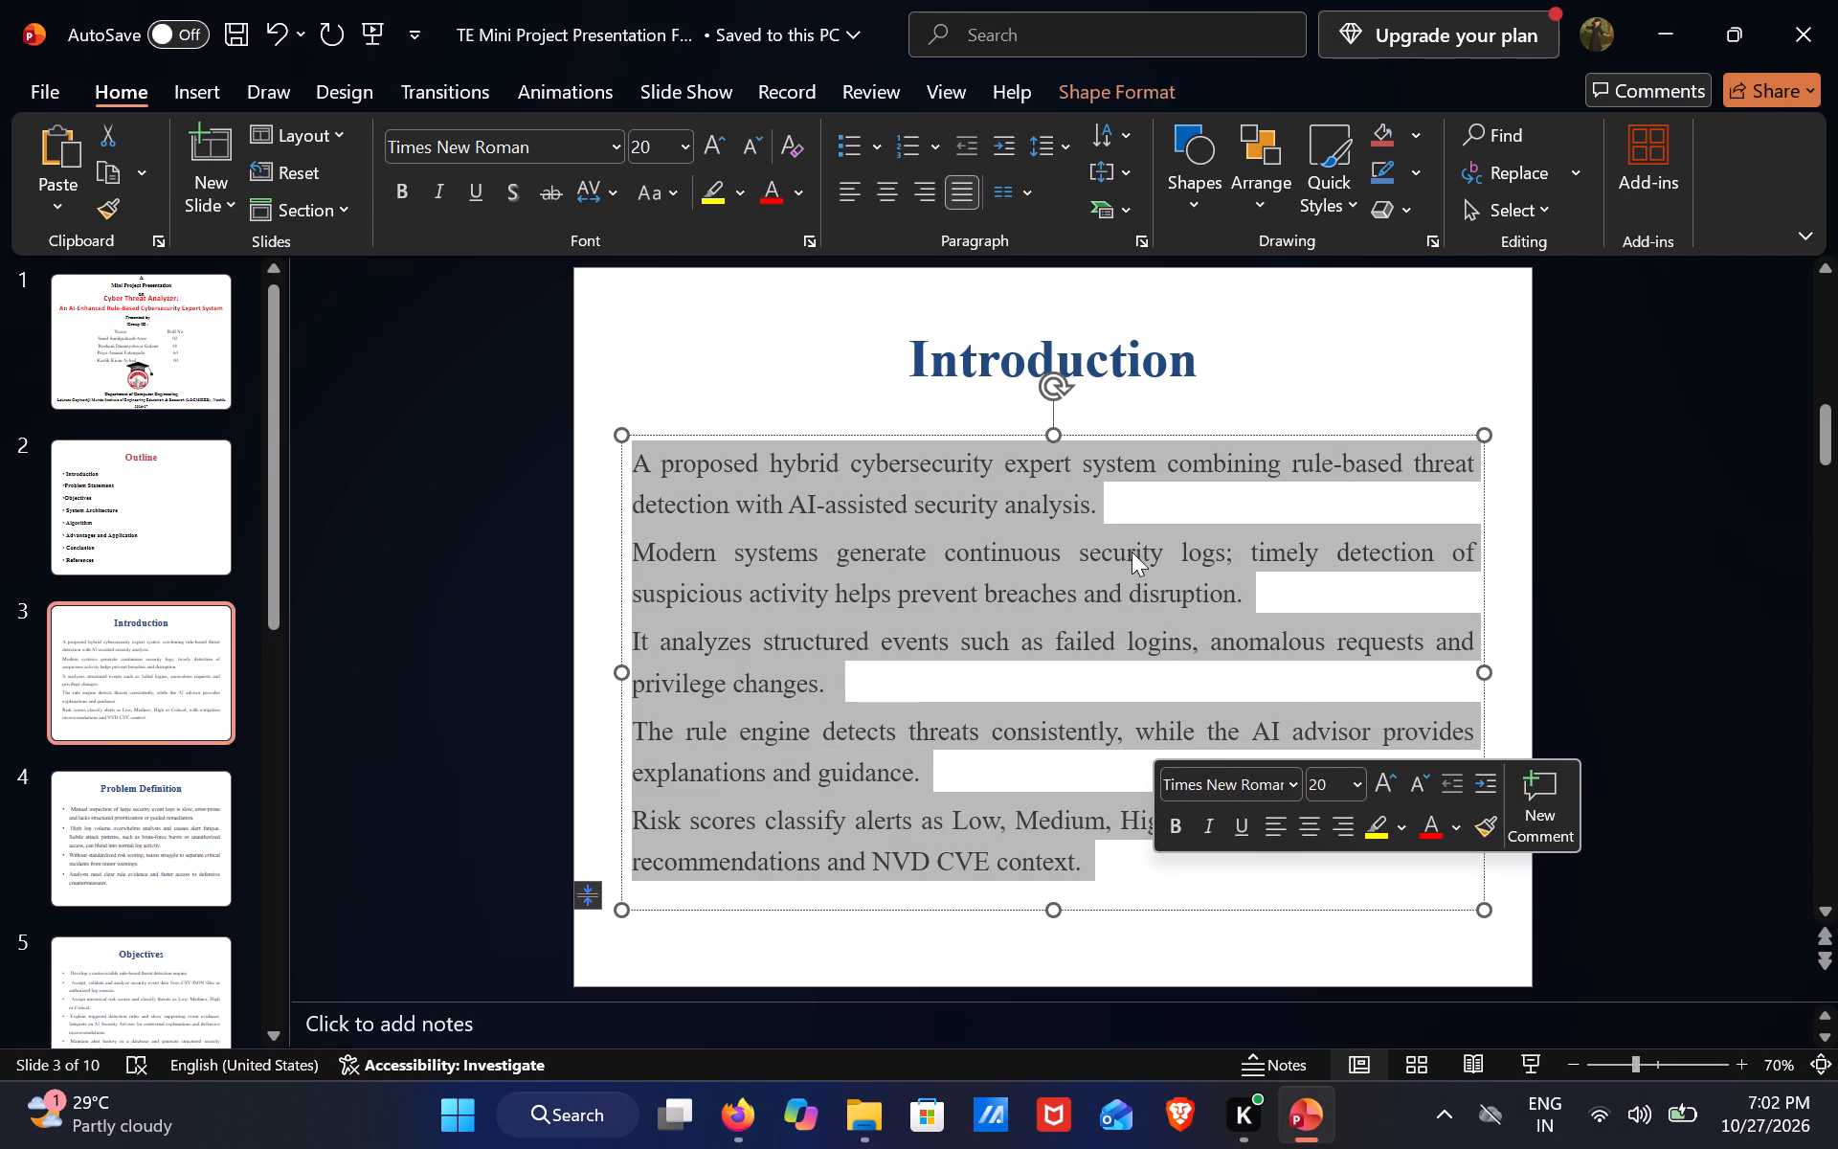
left_click(965, 175)
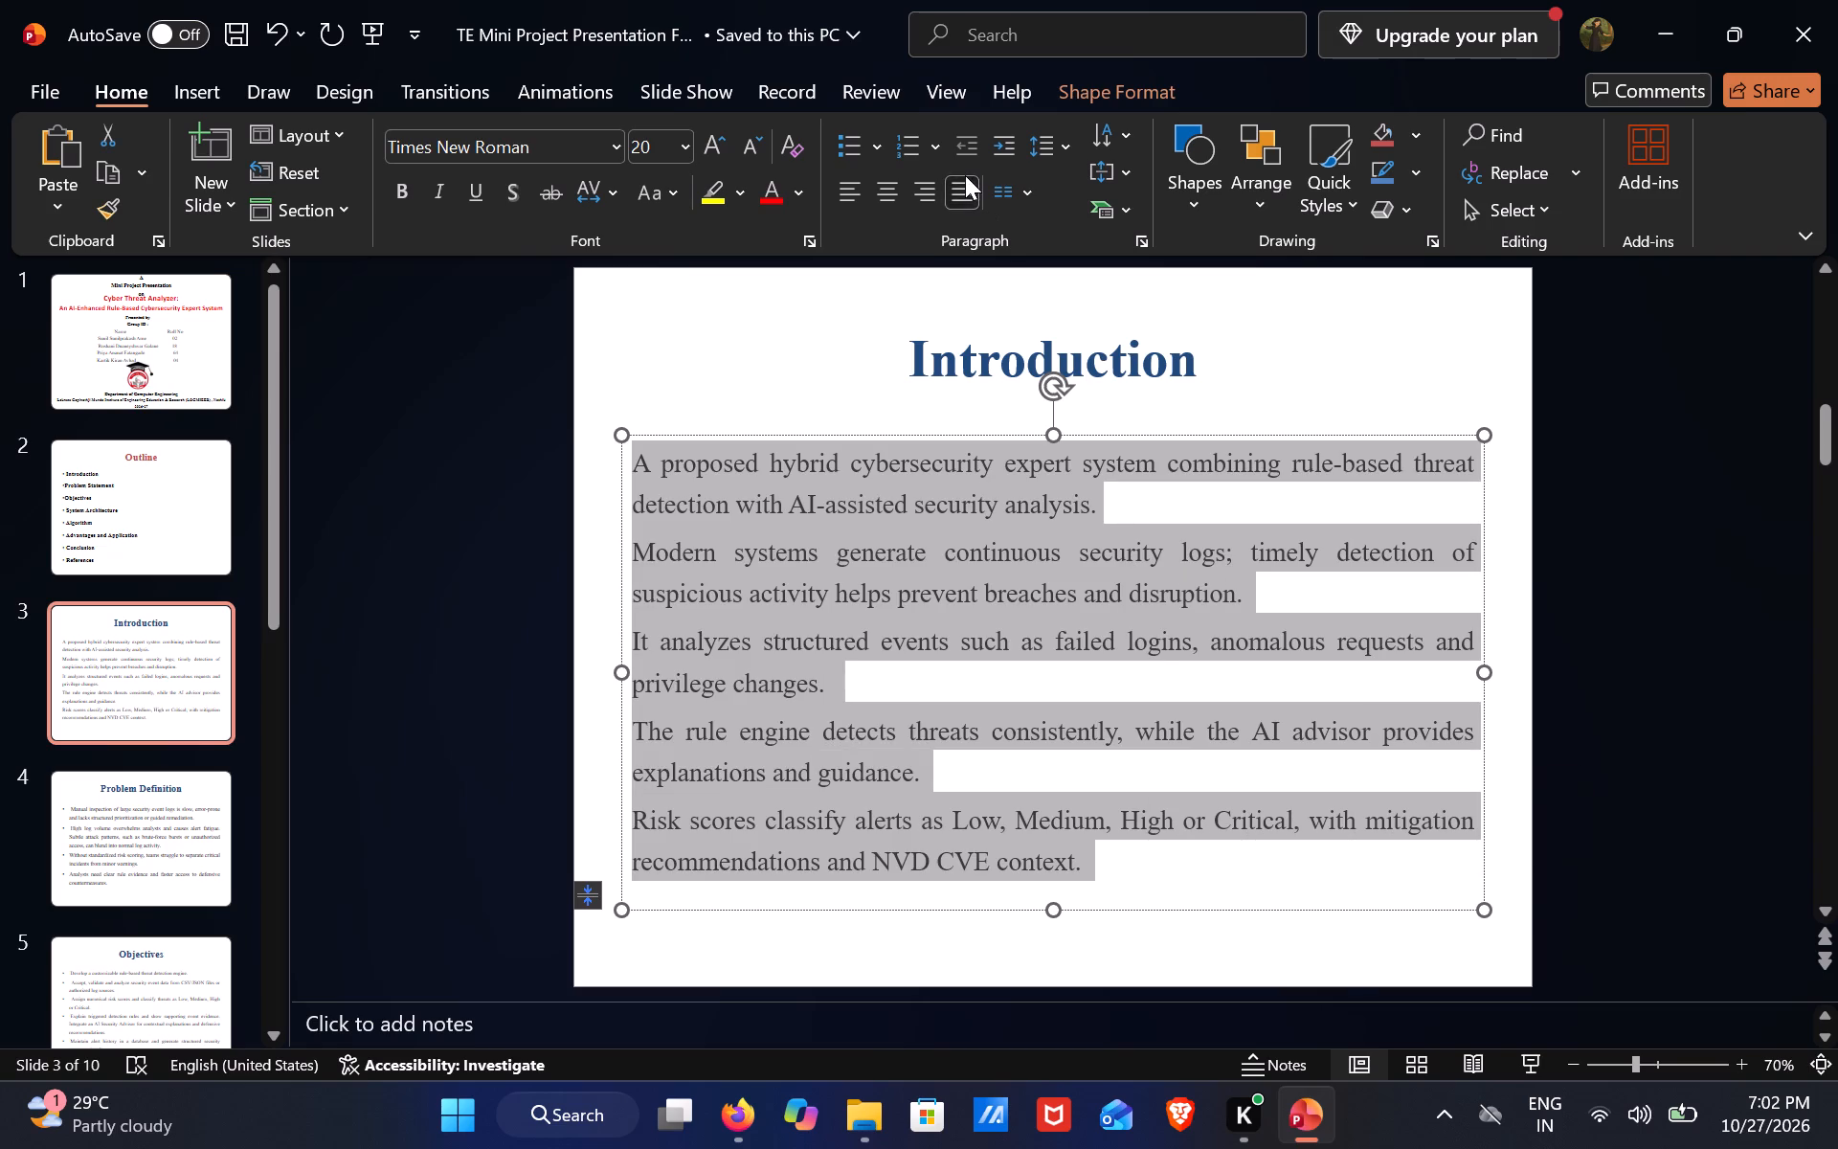
left_click(868, 181)
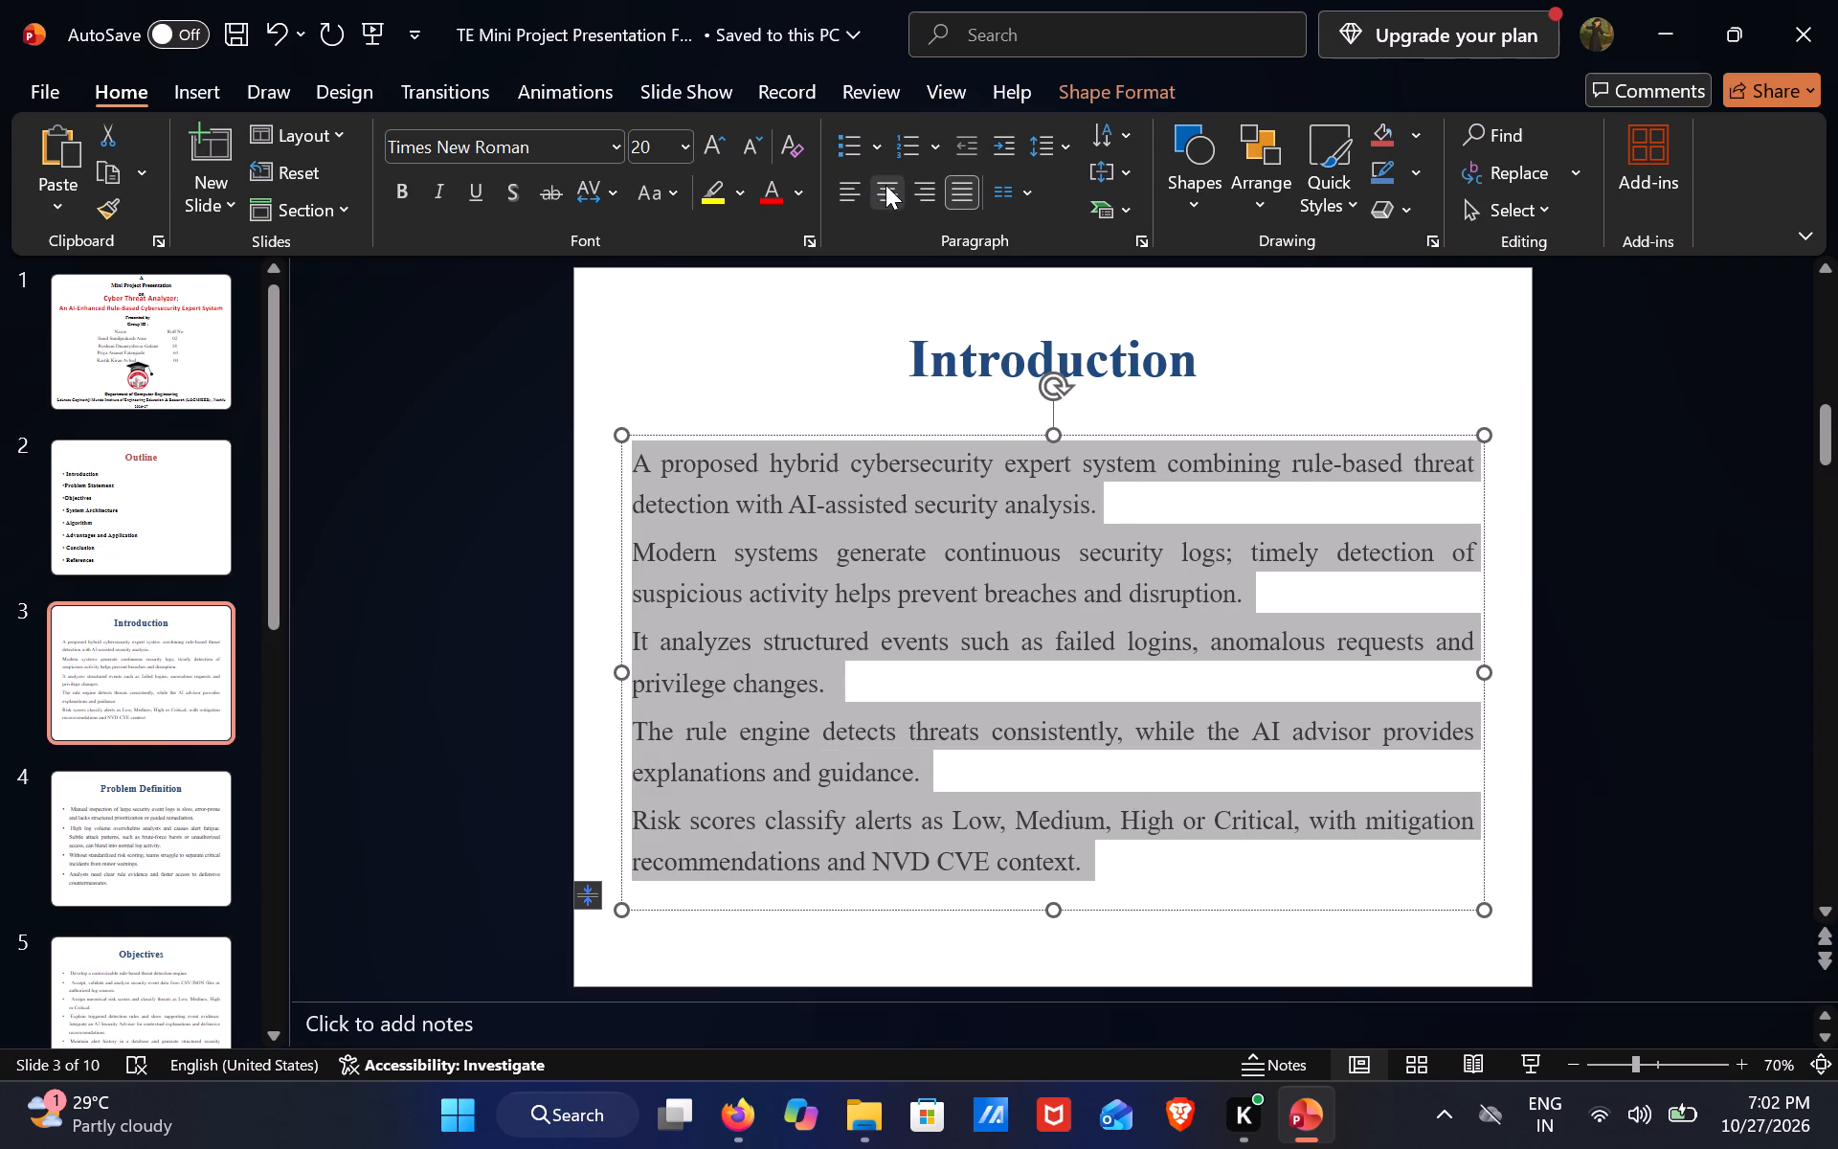
left_click(885, 185)
left_click(967, 191)
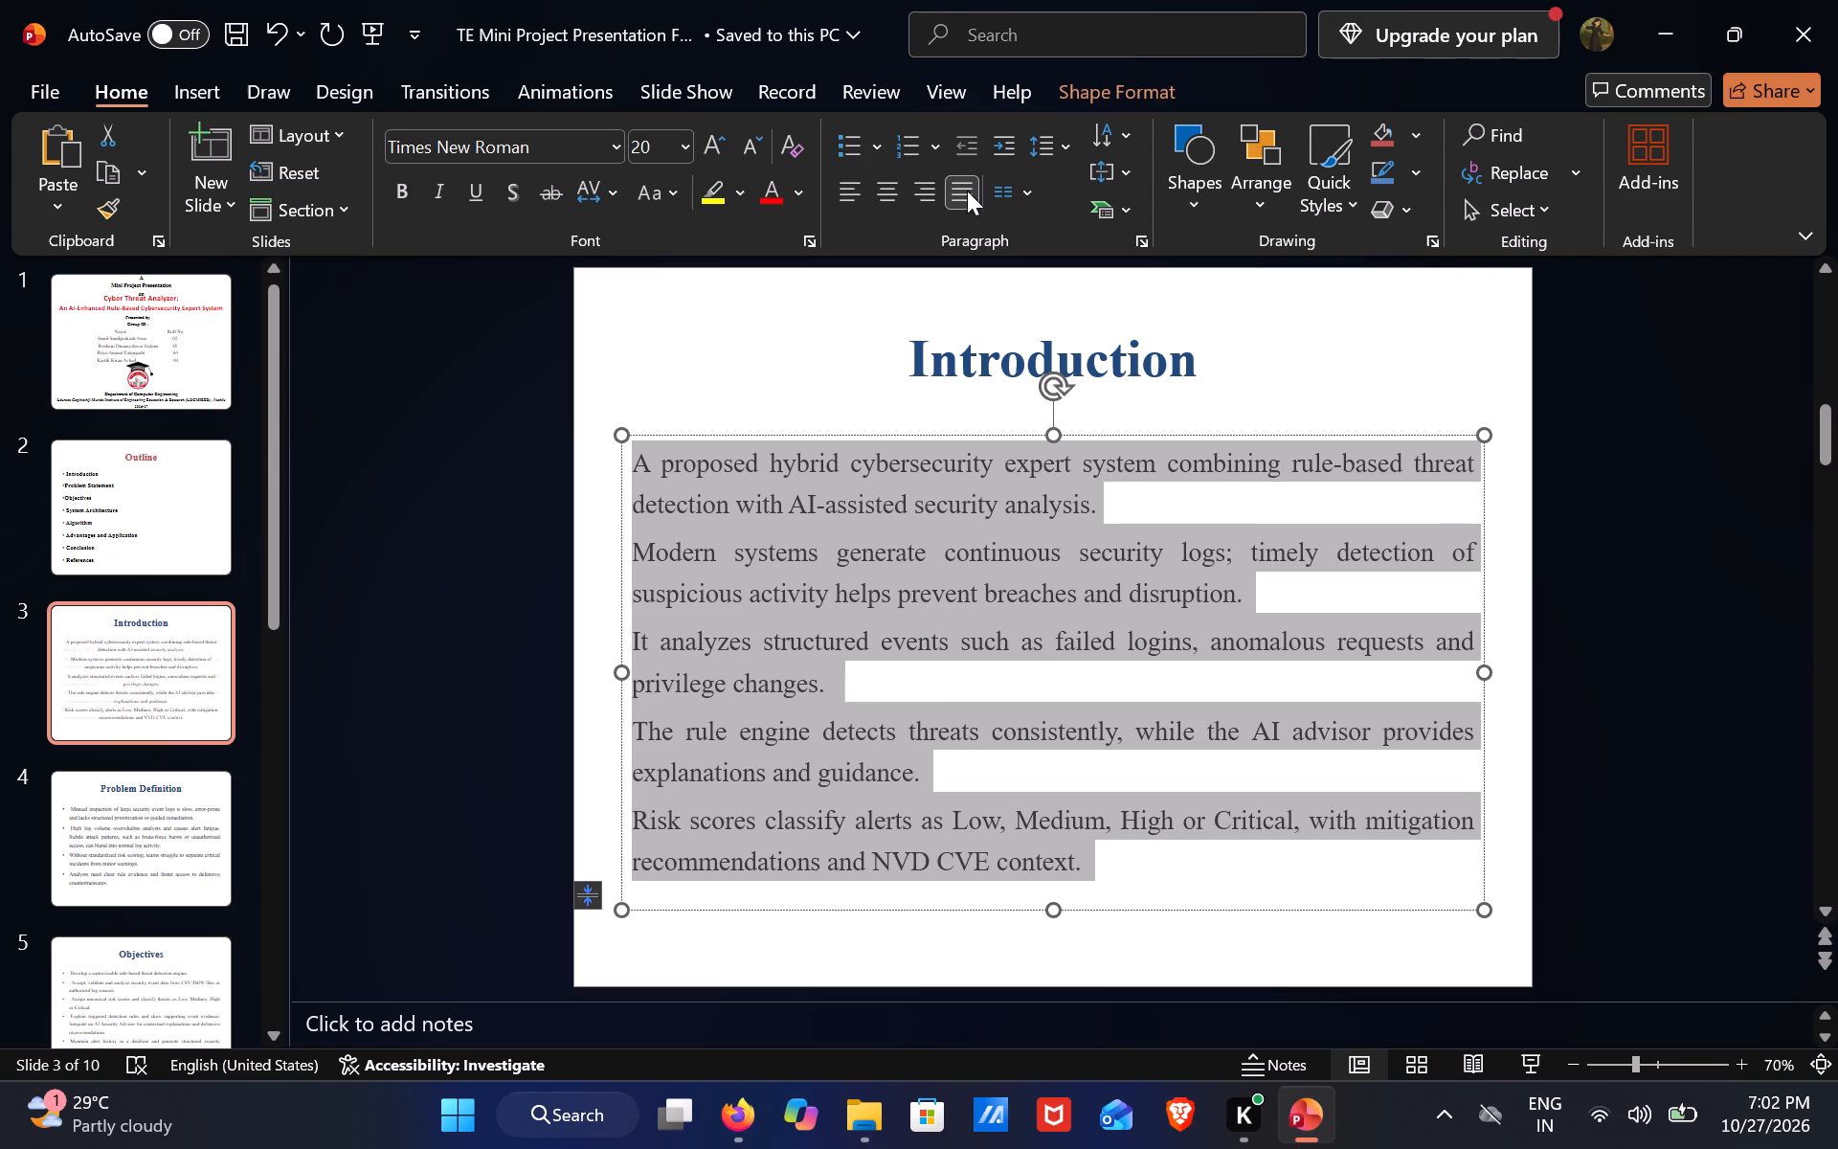
left_click(864, 139)
left_click(1704, 420)
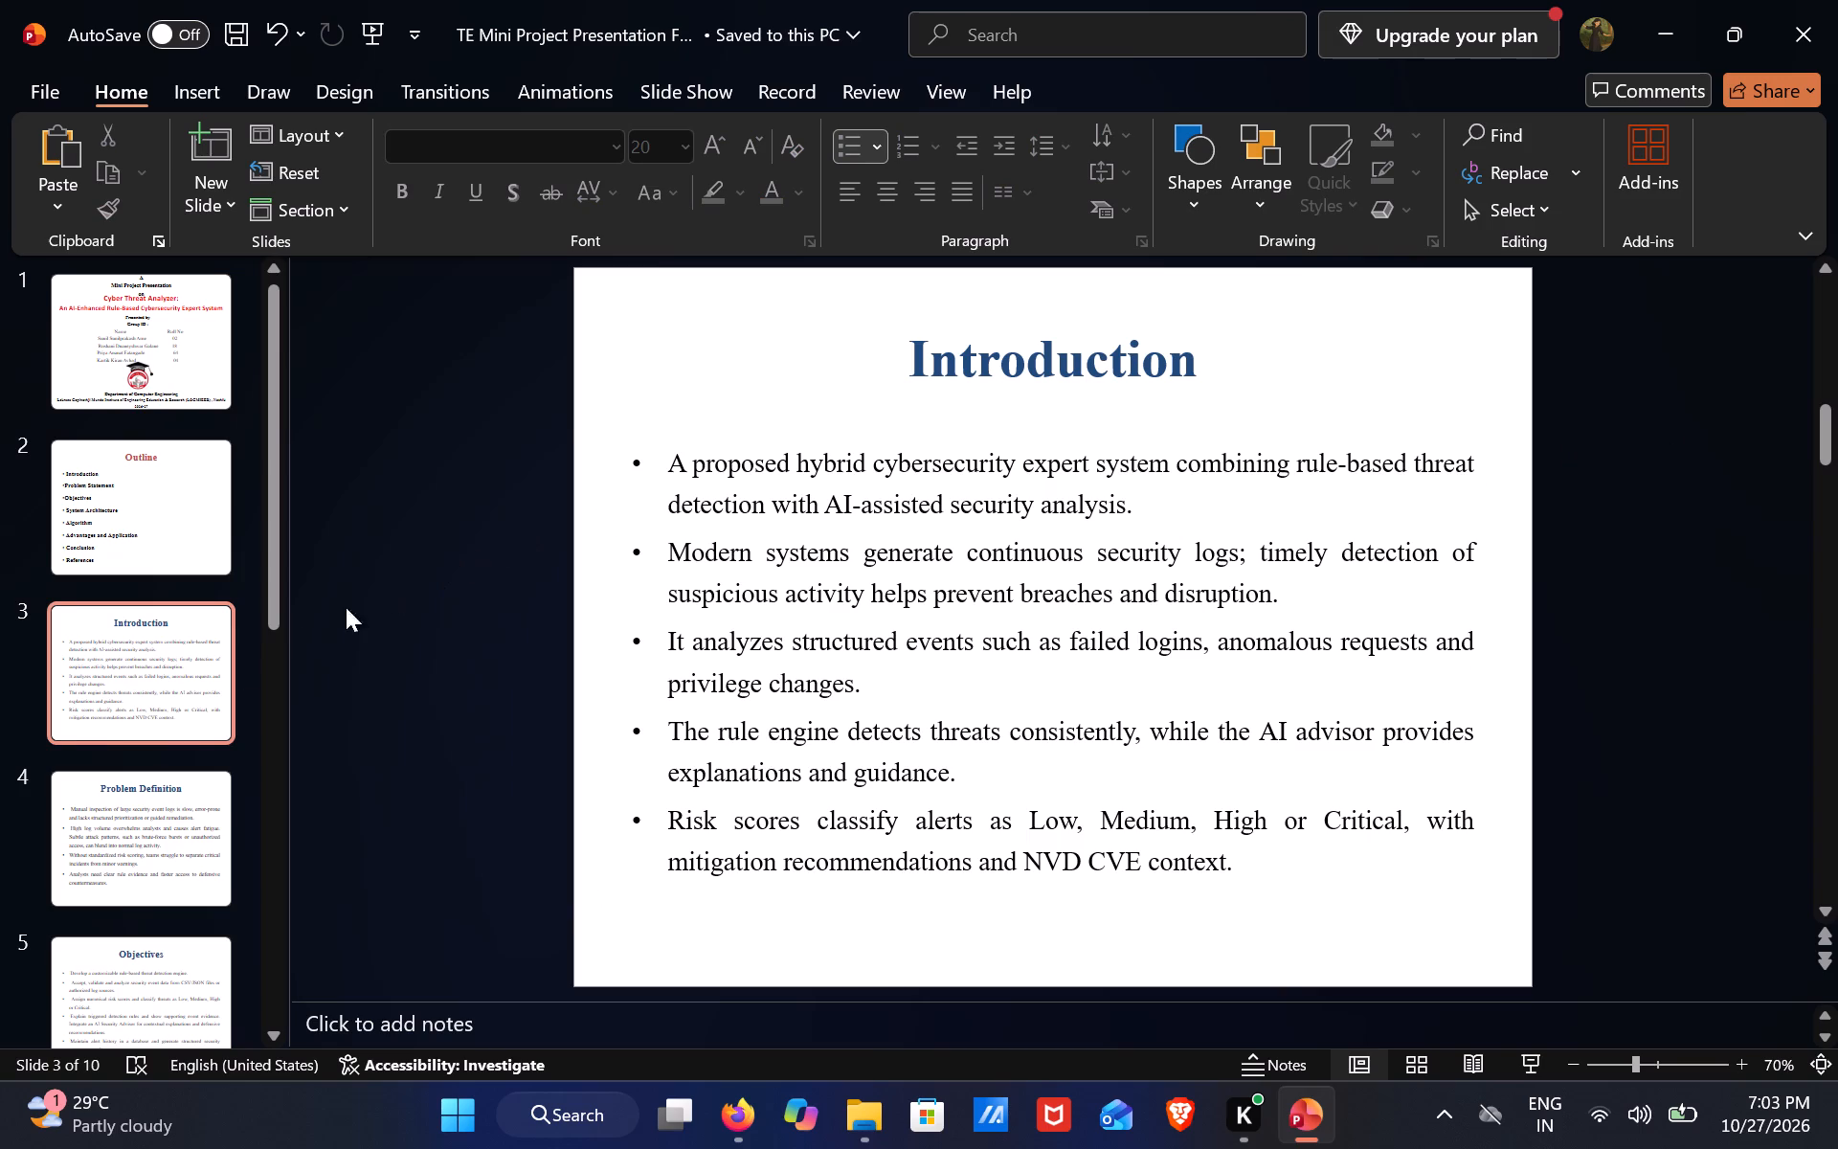
On the Problem Definition slide, copy all four bullet points, delete them and paste them back into the same placeholder.
left_click(143, 818)
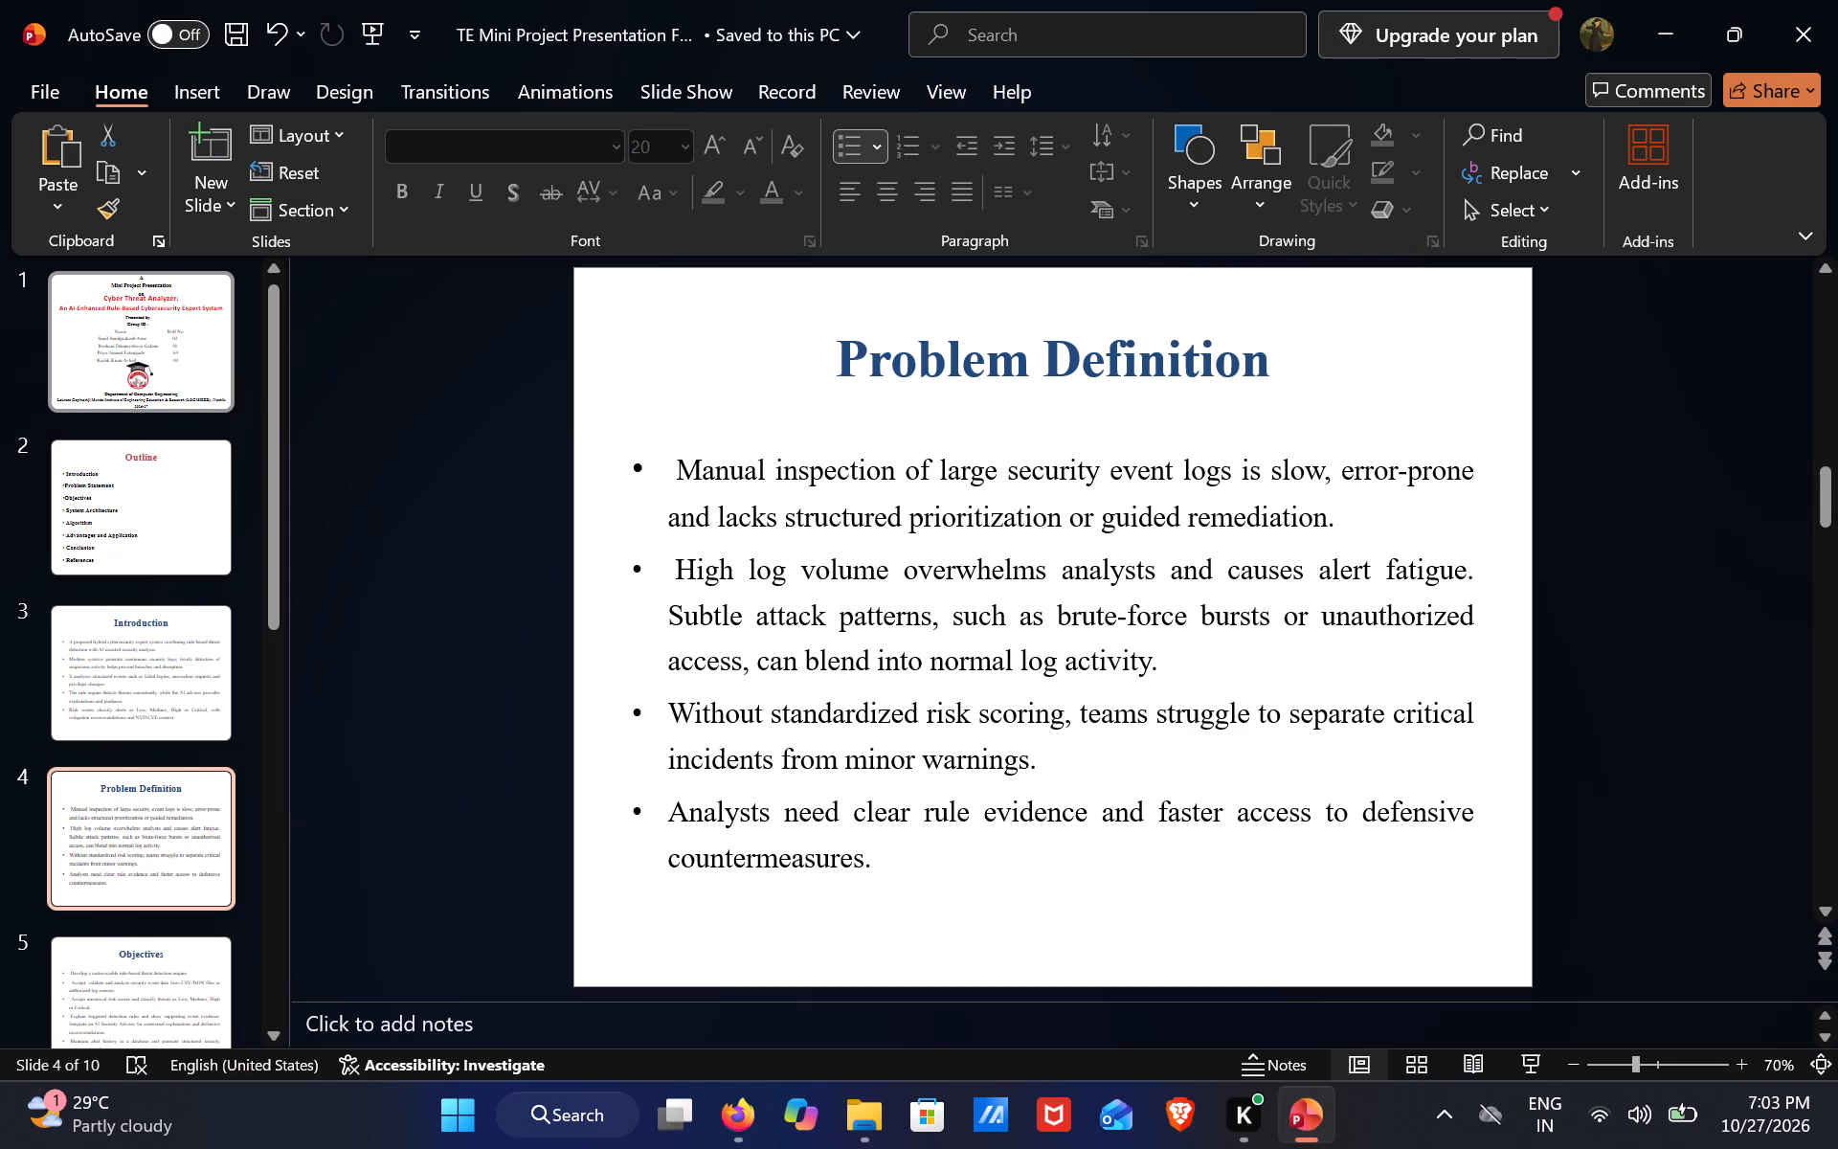
left_click(662, 470)
left_click_drag(662, 470, 694, 493)
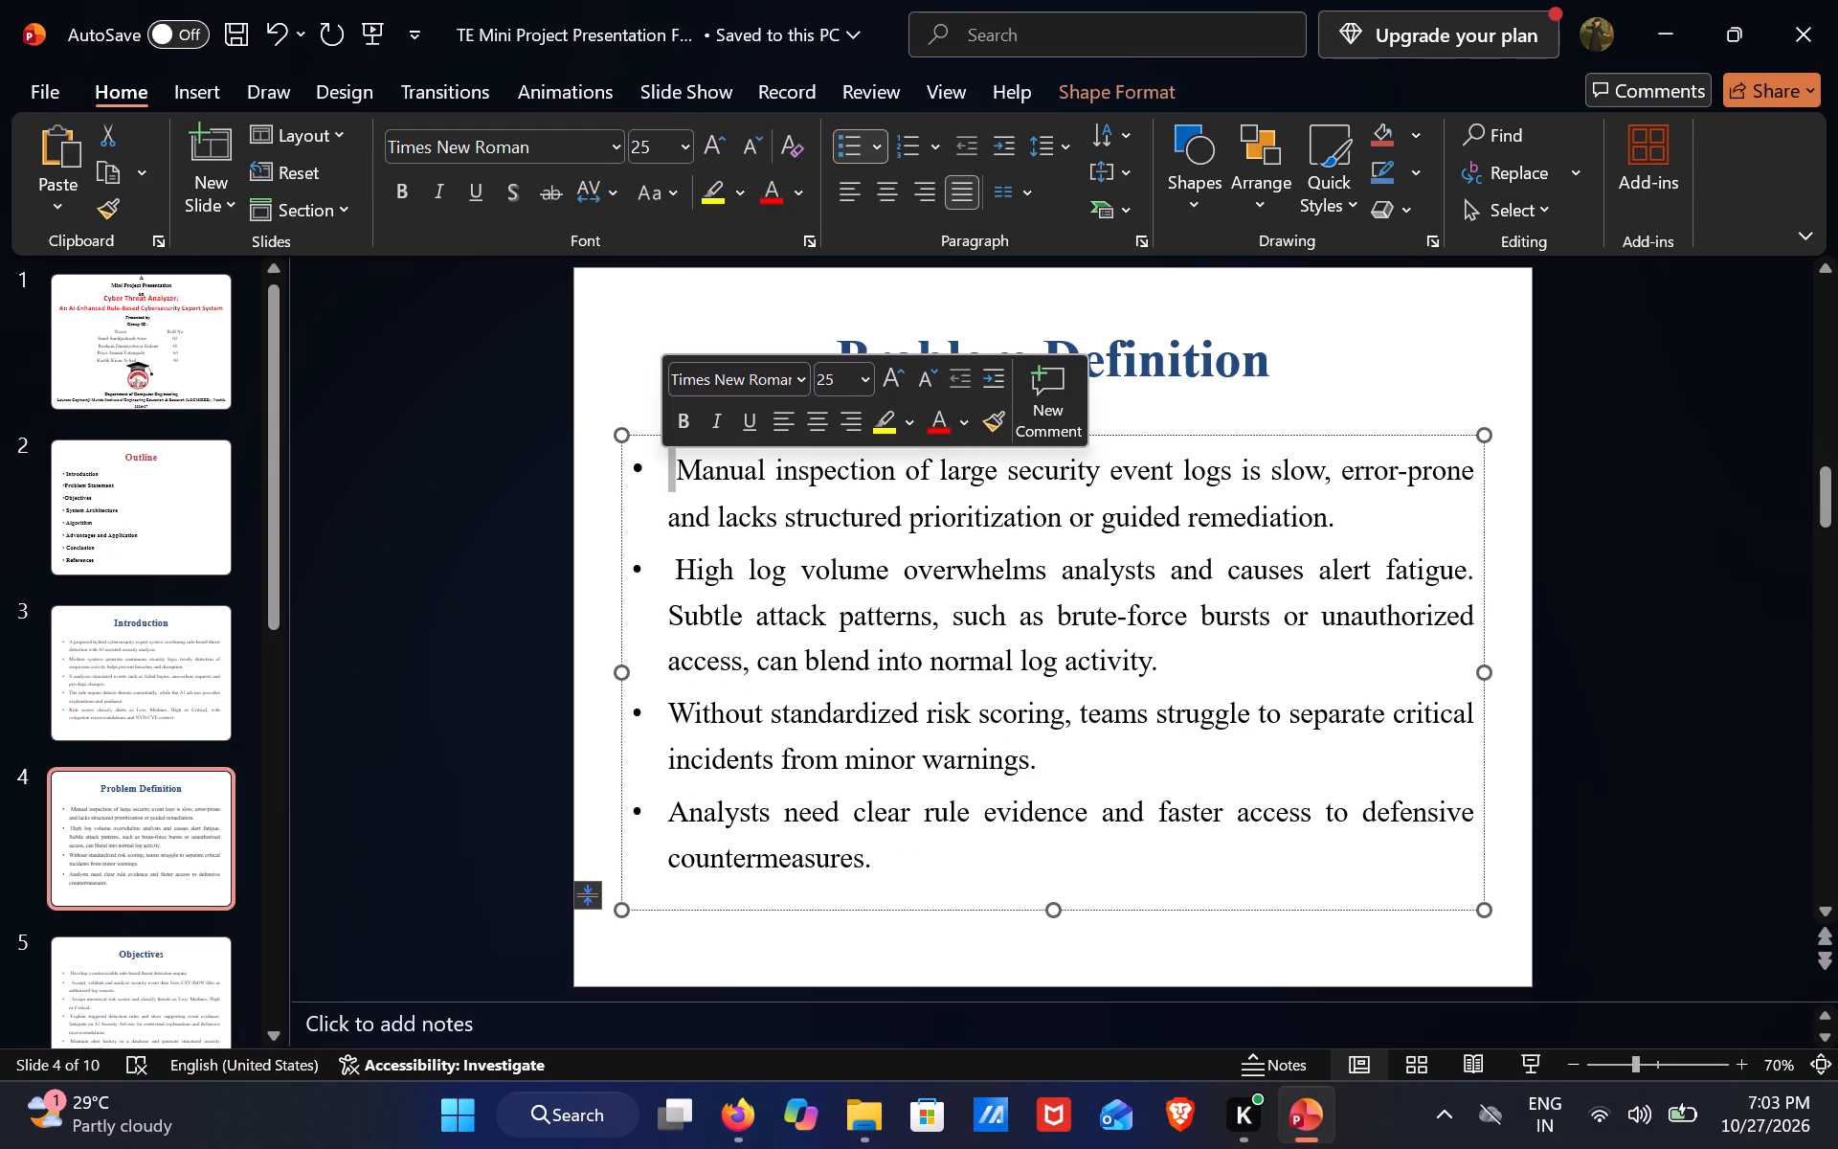
left_click_drag(694, 493, 997, 859)
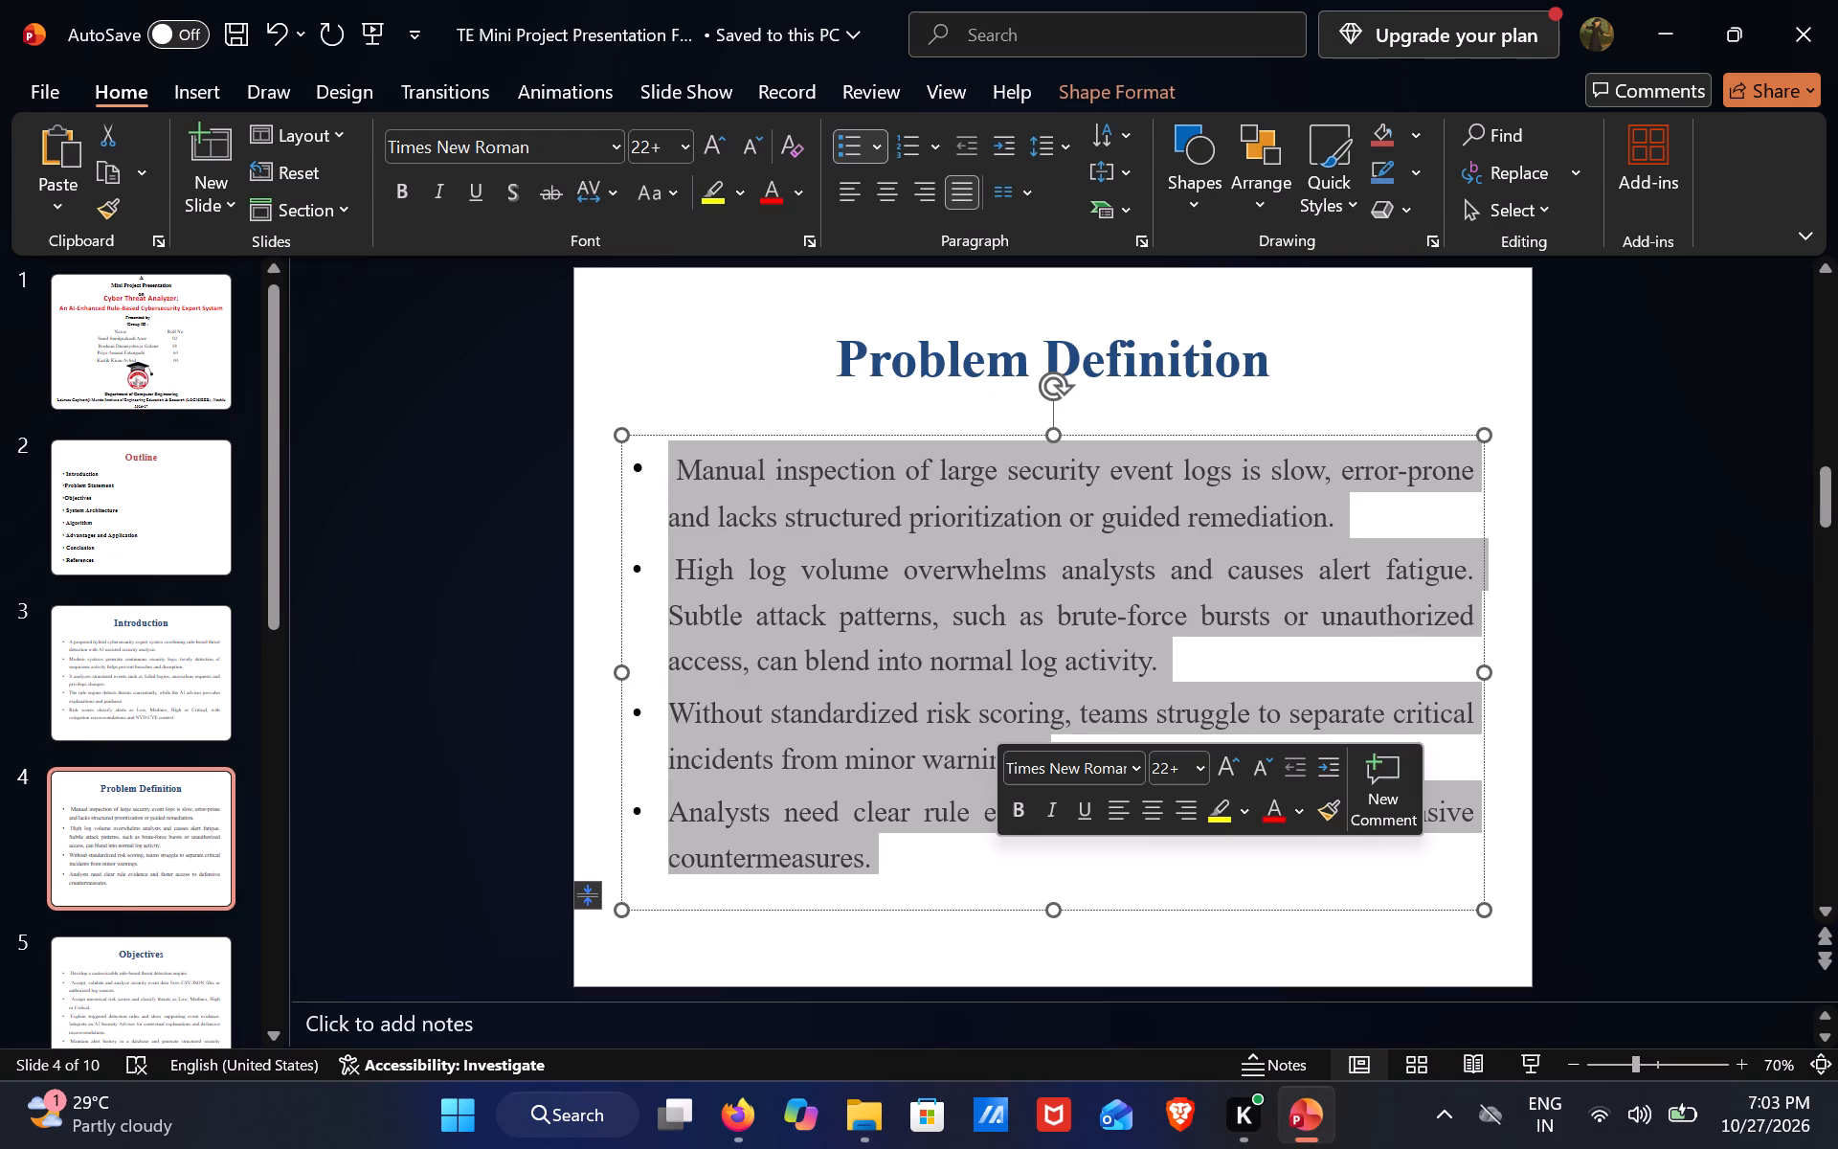
key("ctrl+c")
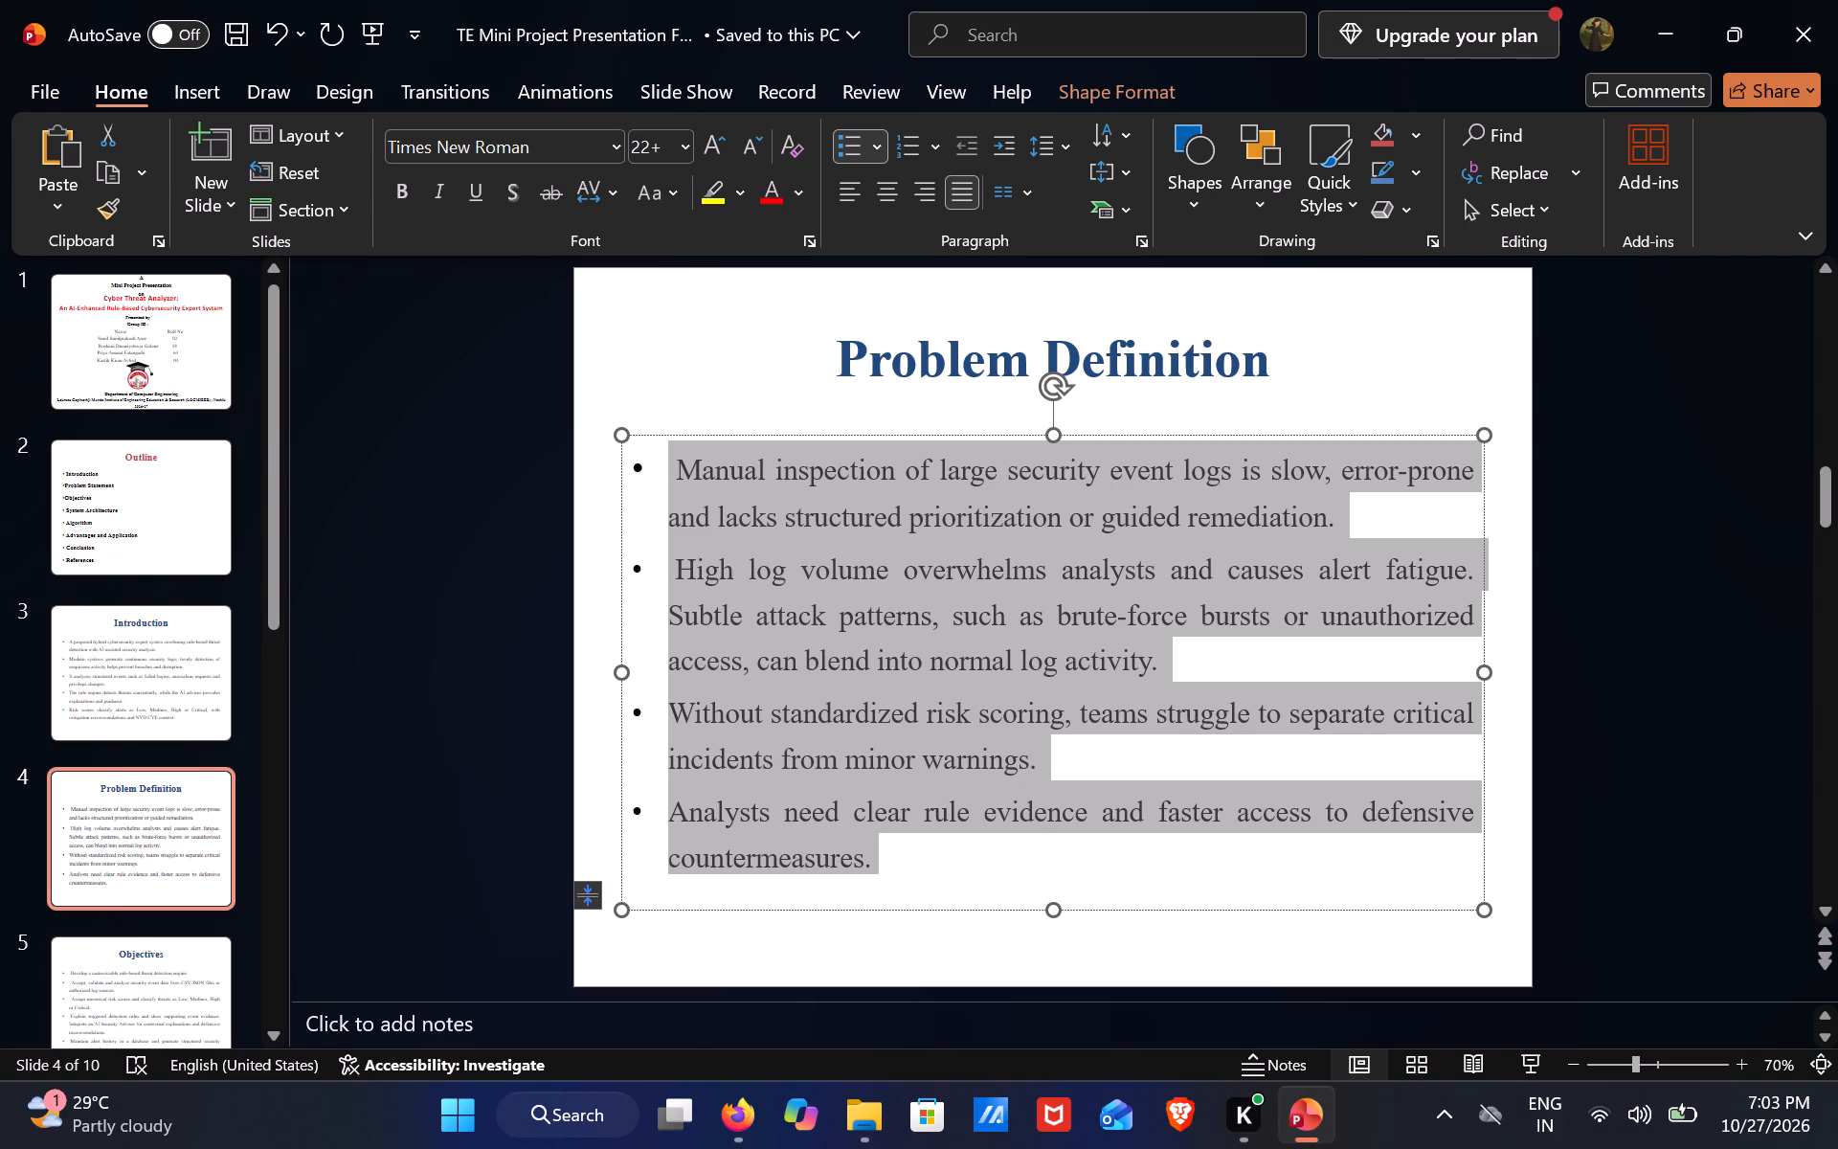
key("Delete")
key("ctrl+v")
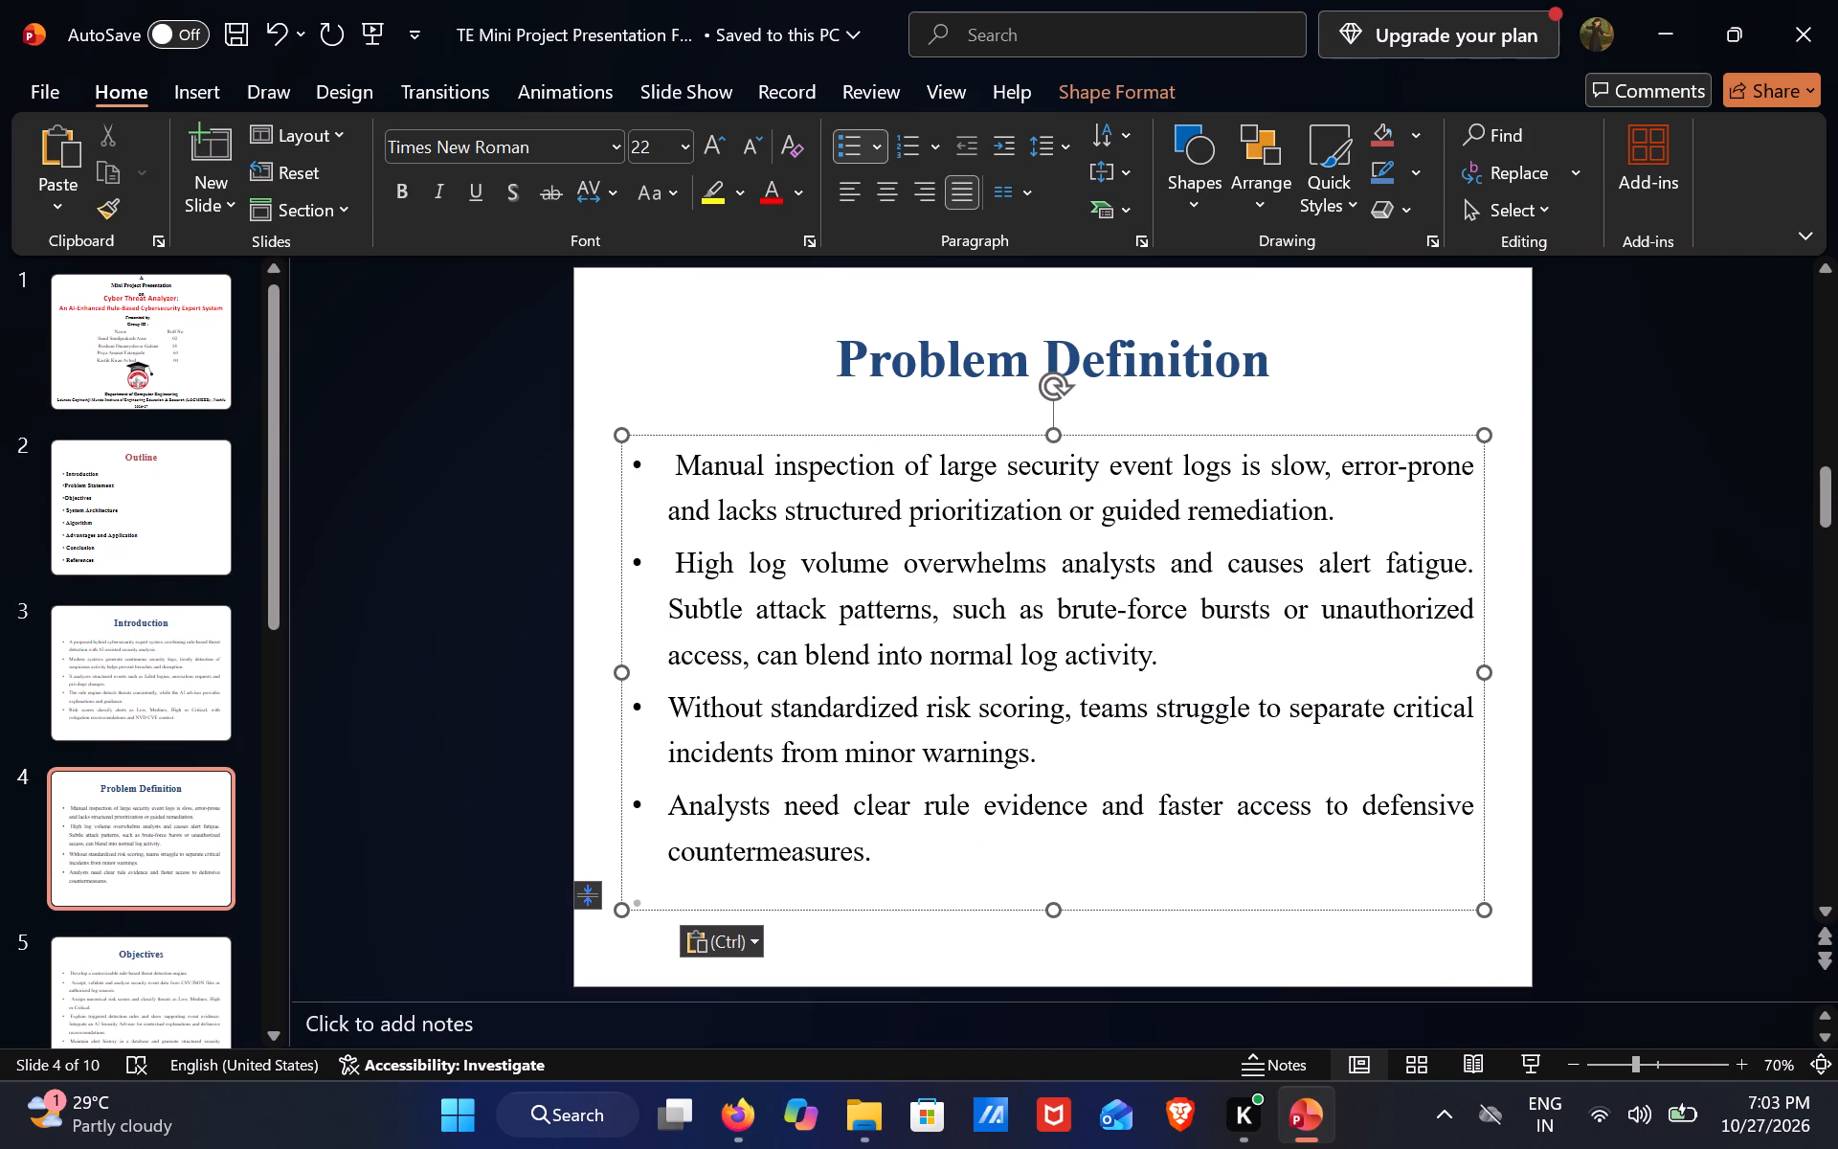
Remove the bullets and leading spaces from the "Manual inspection" and "High log volume" paragraphs on the Problem Definition slide.
left_click(681, 468)
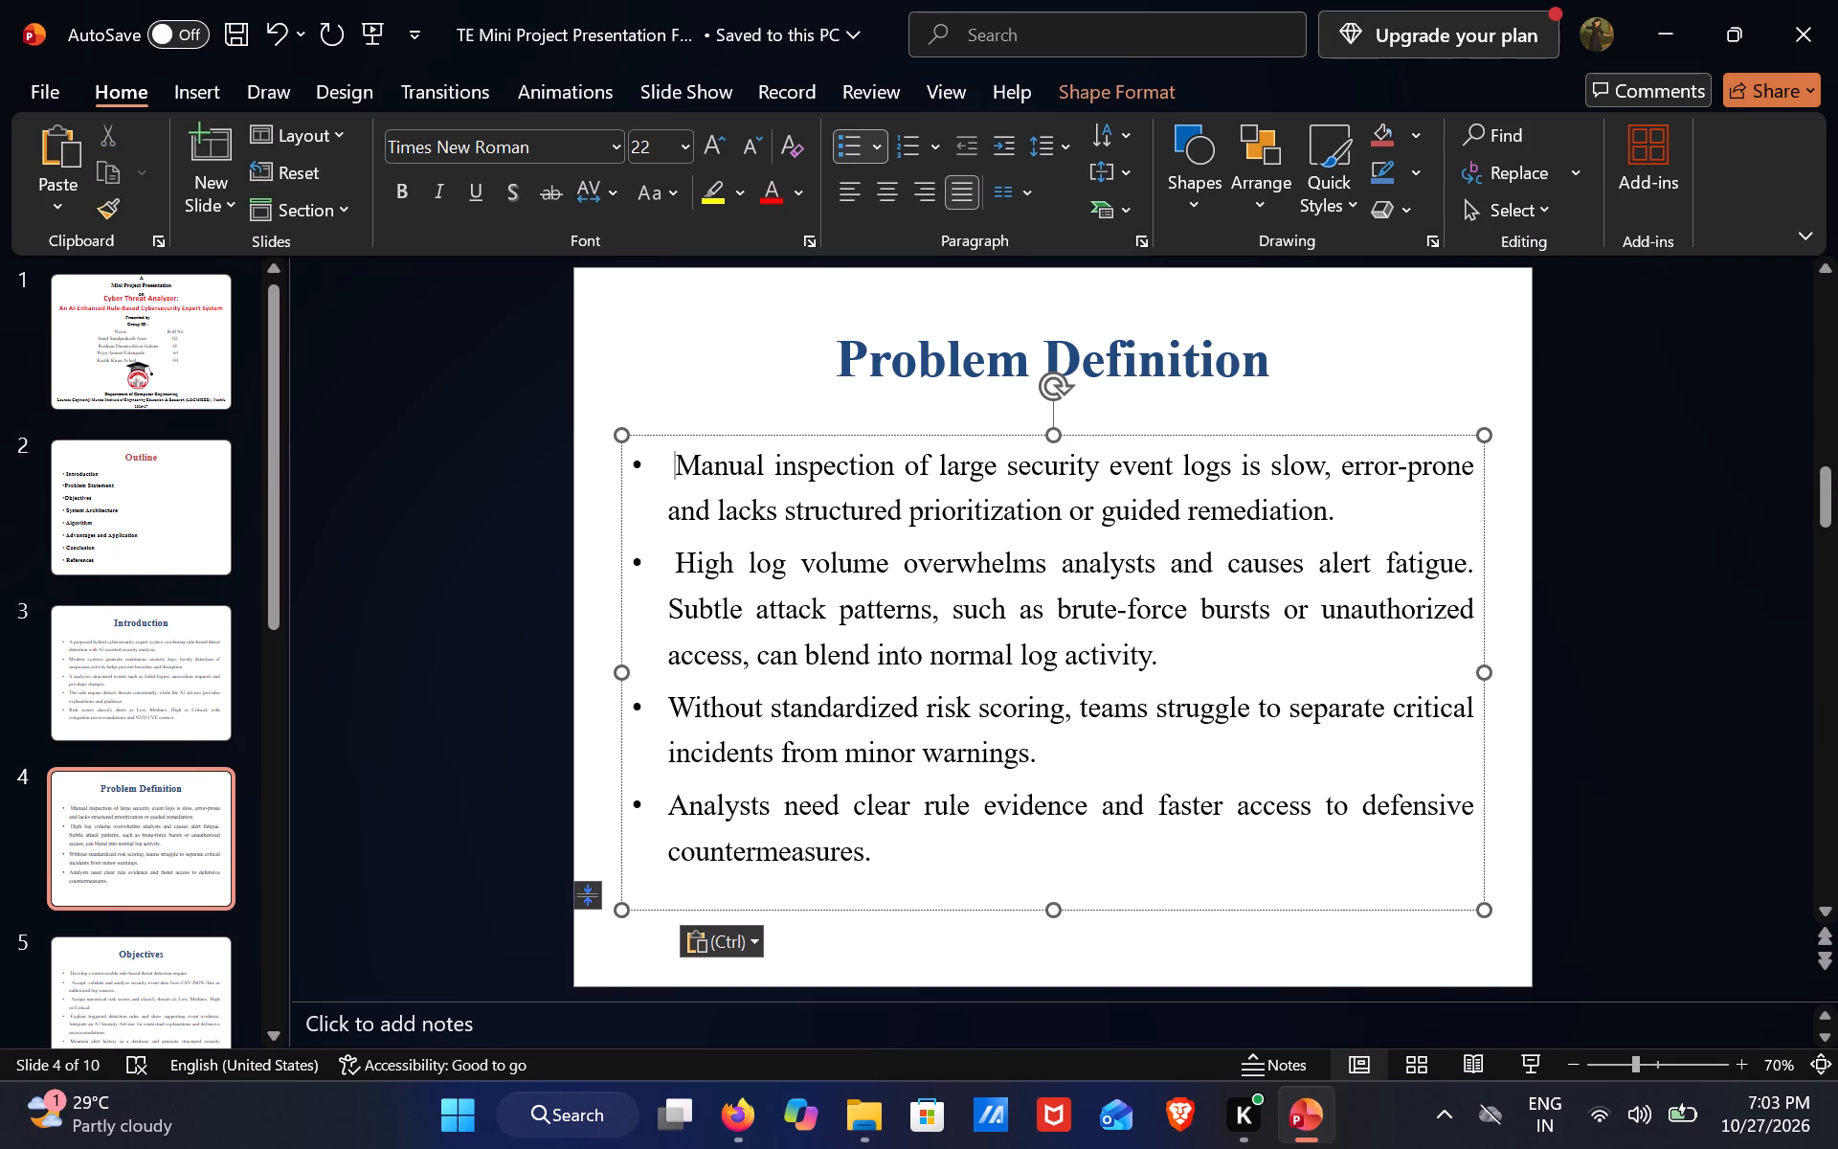
key("BackSpace")
key("BackSpace")
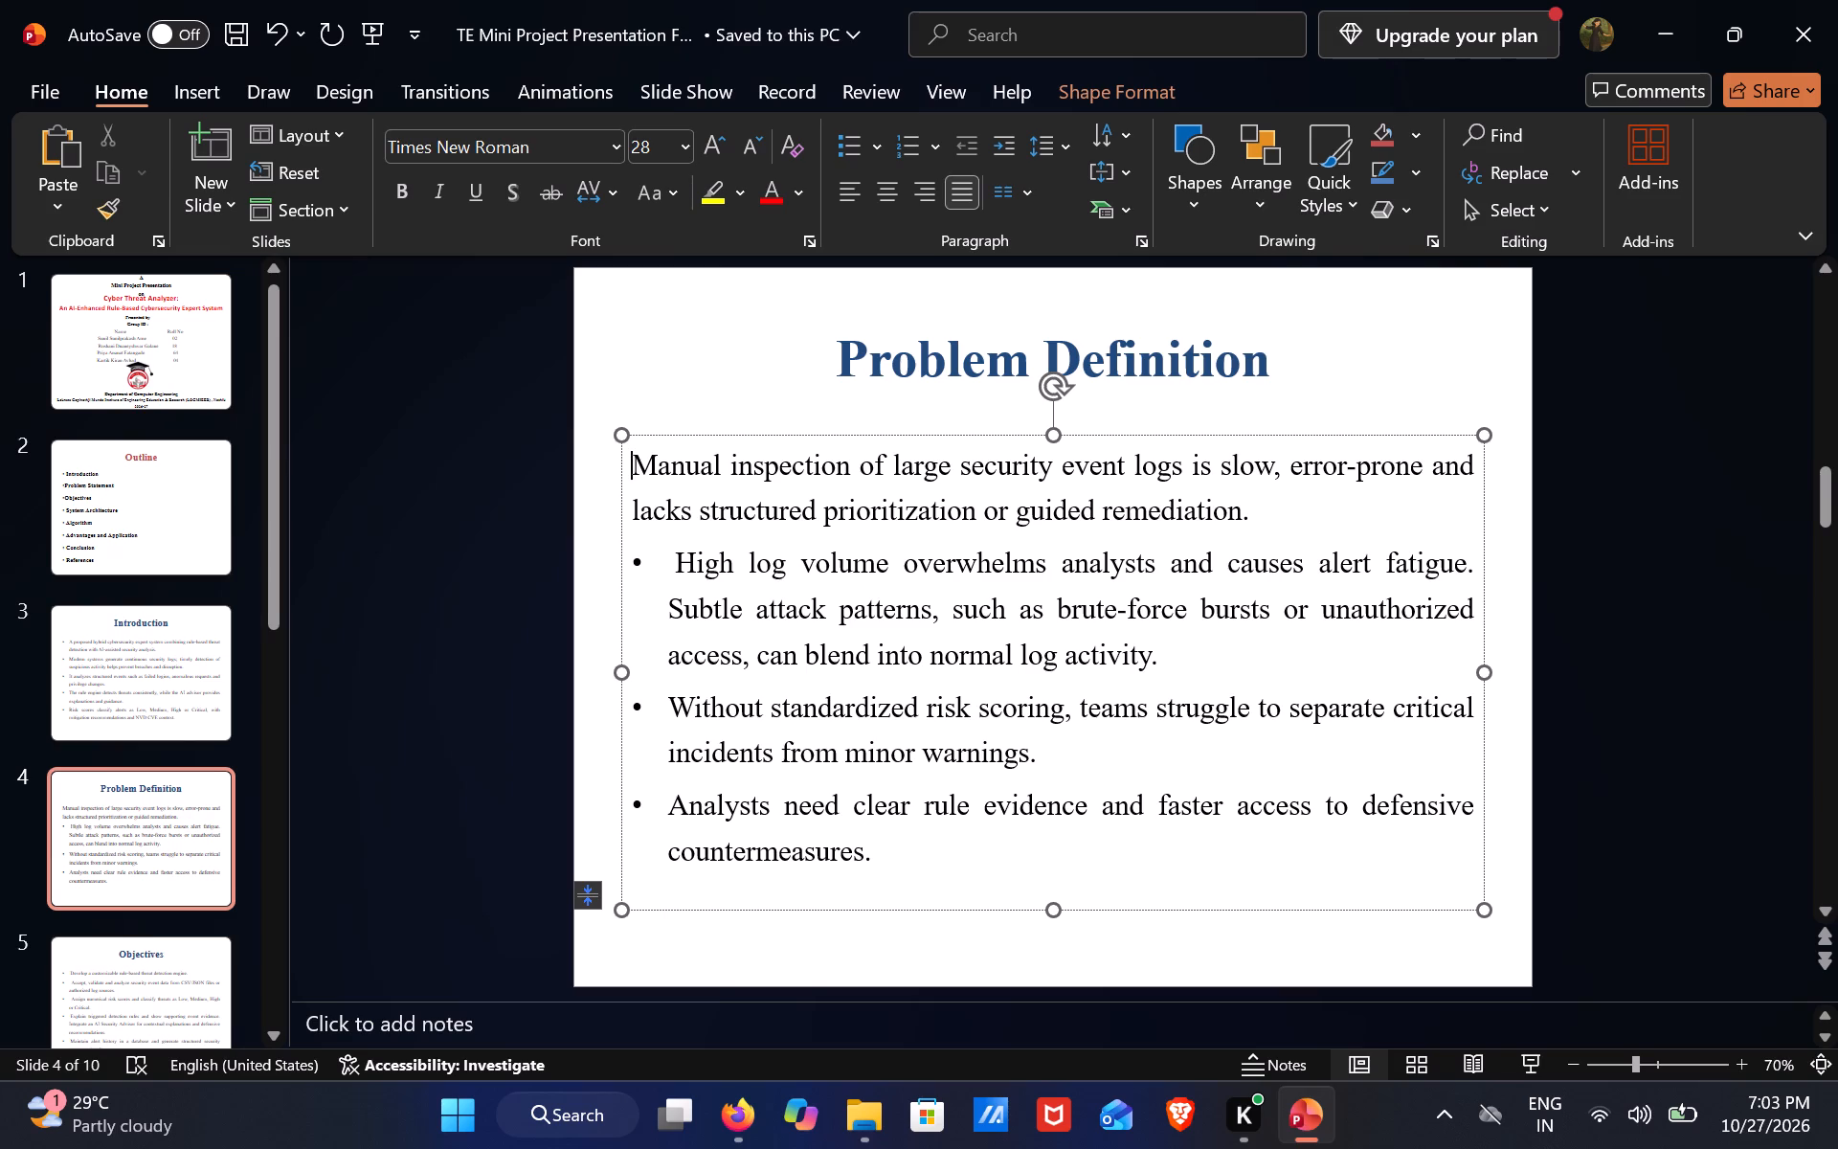
left_click(669, 561)
key("Right")
key("BackSpace")
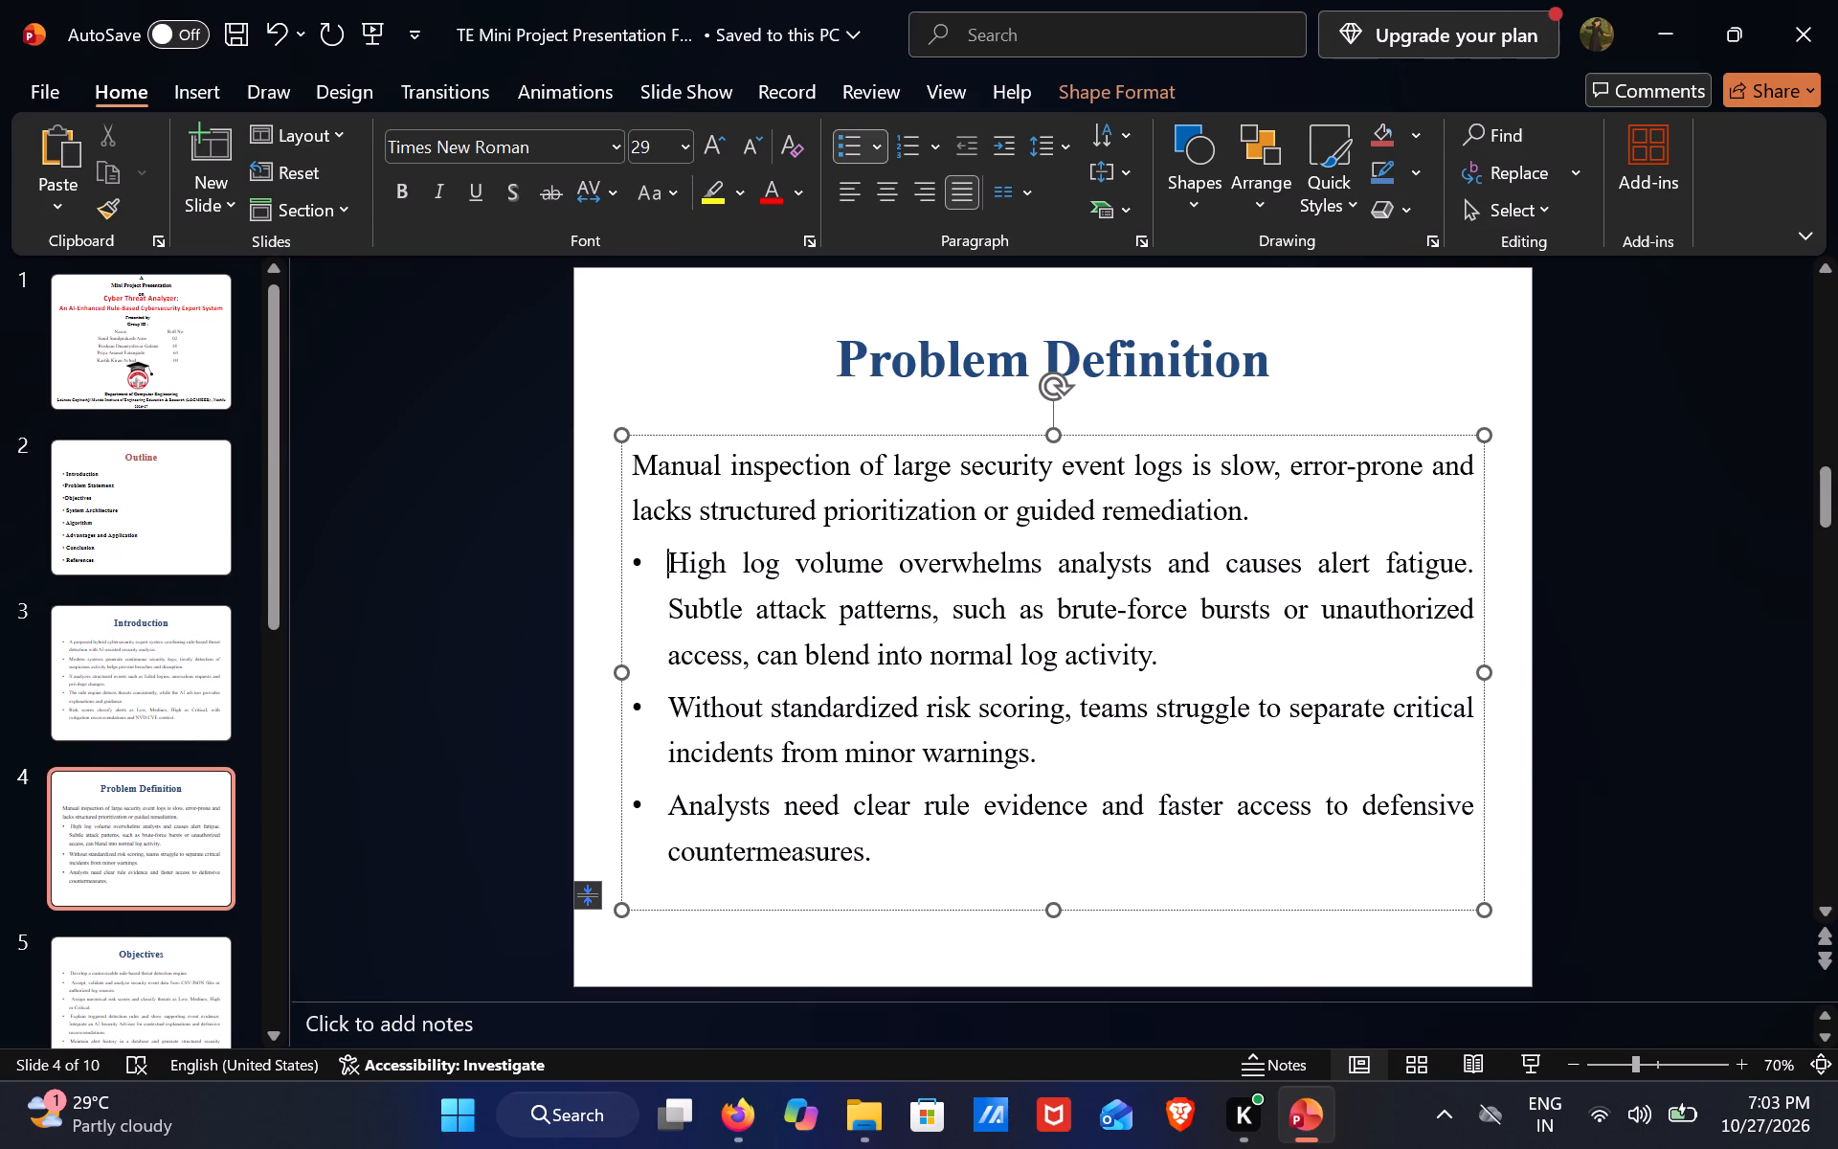
key("BackSpace")
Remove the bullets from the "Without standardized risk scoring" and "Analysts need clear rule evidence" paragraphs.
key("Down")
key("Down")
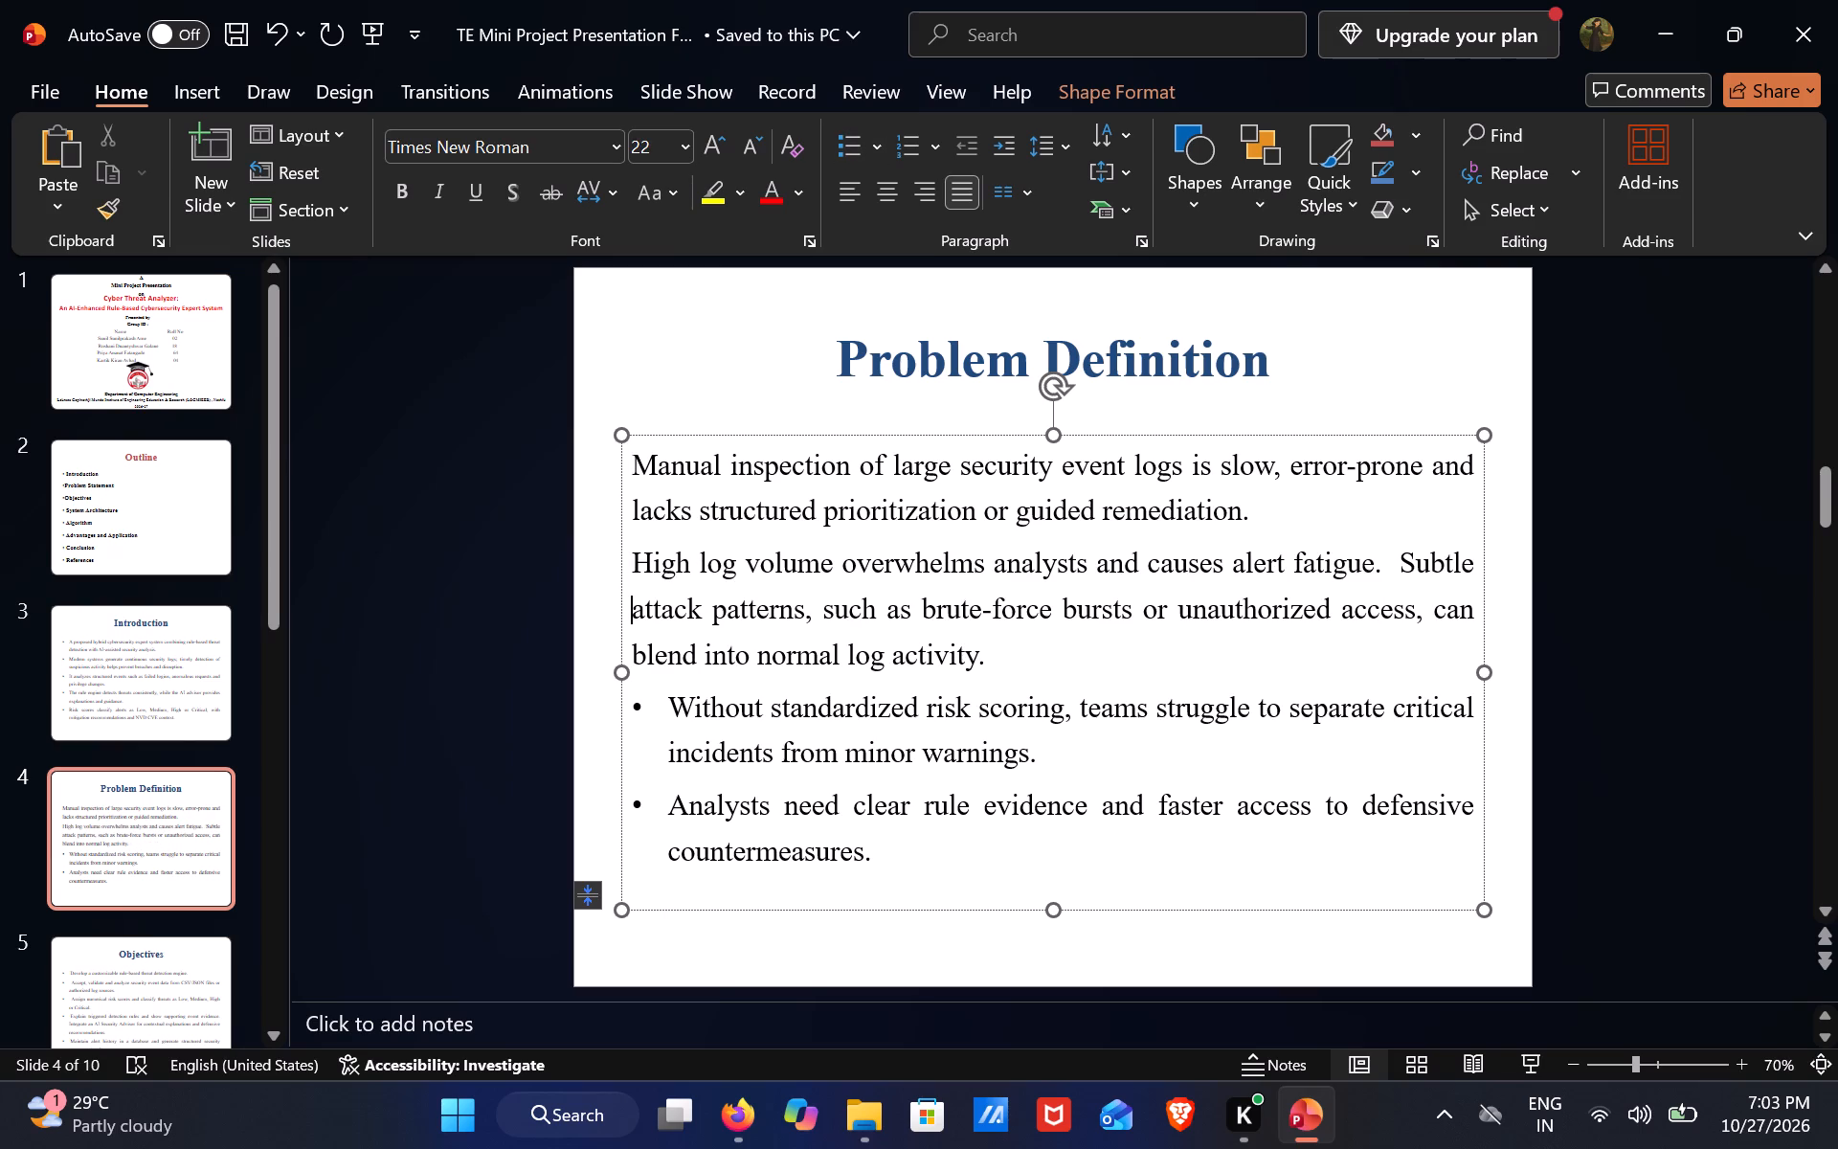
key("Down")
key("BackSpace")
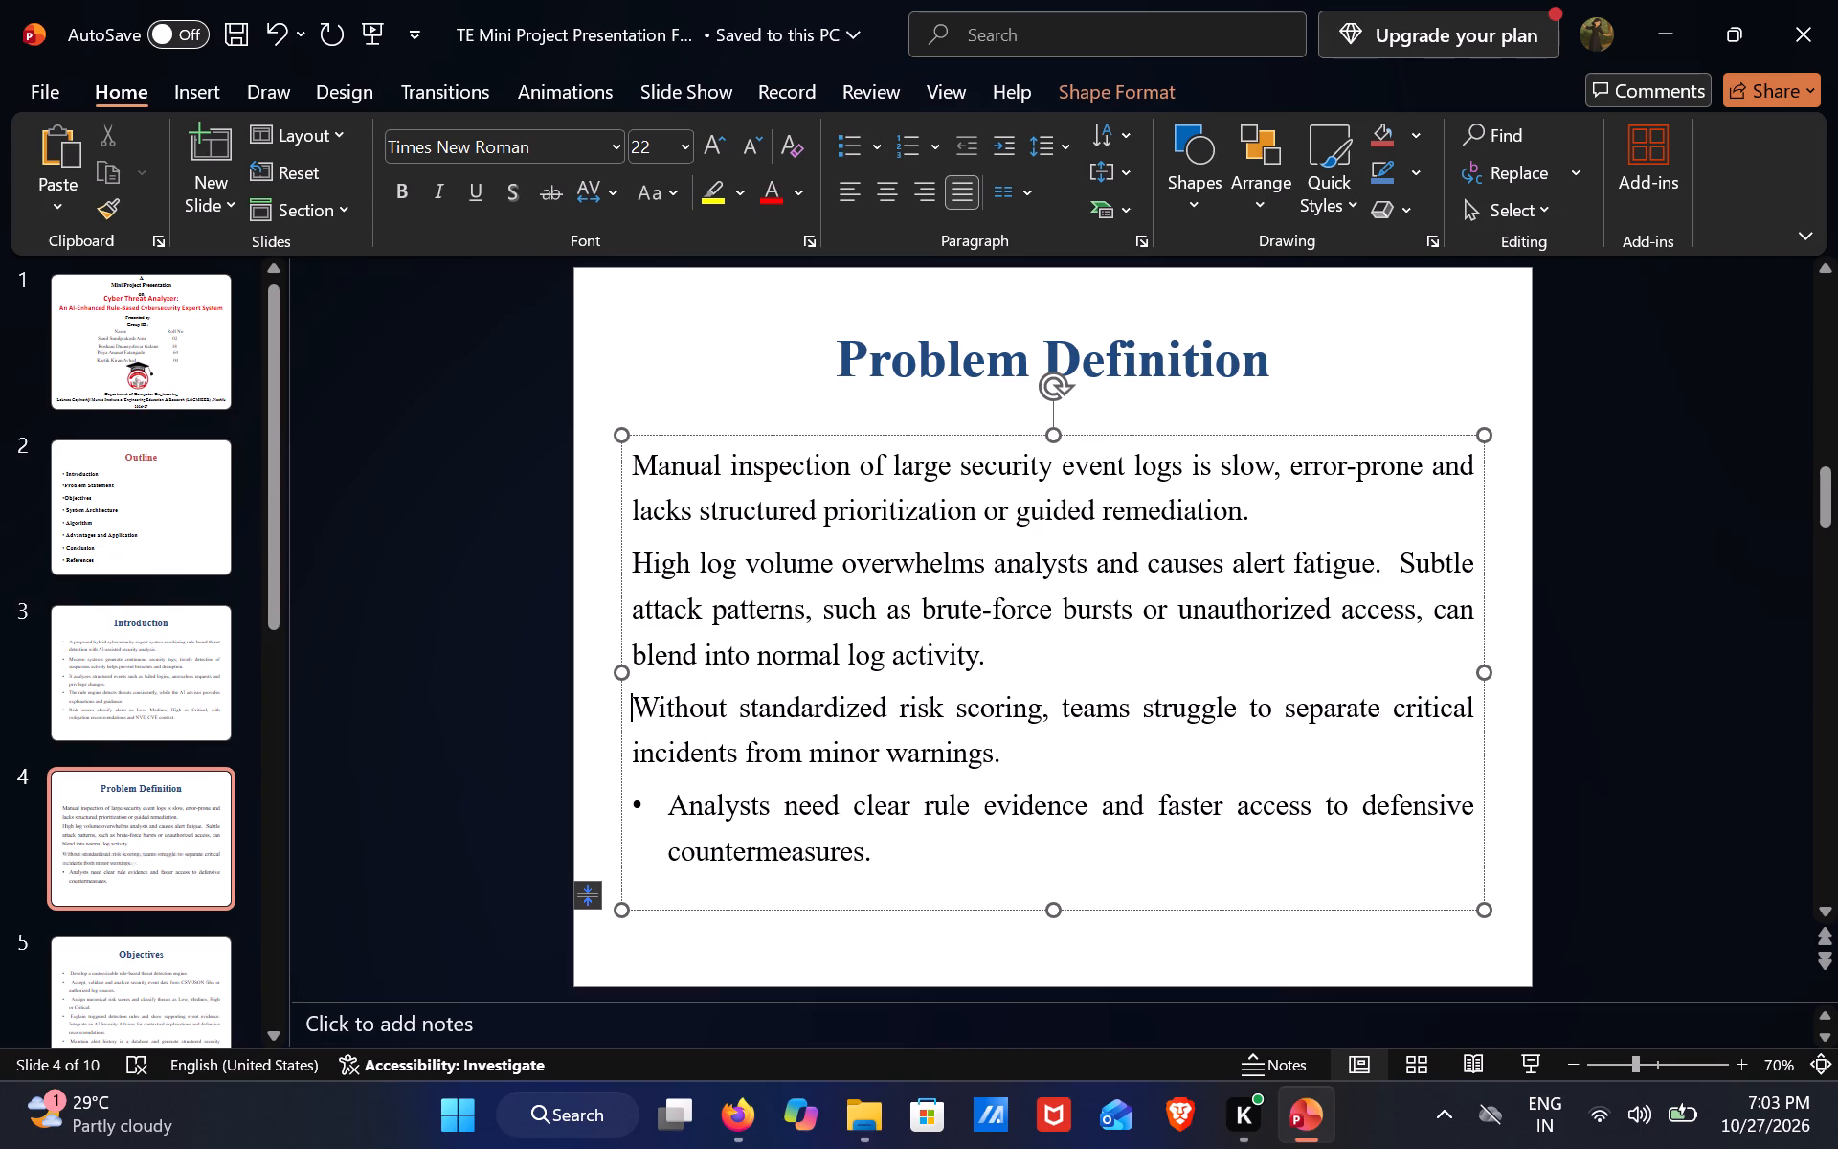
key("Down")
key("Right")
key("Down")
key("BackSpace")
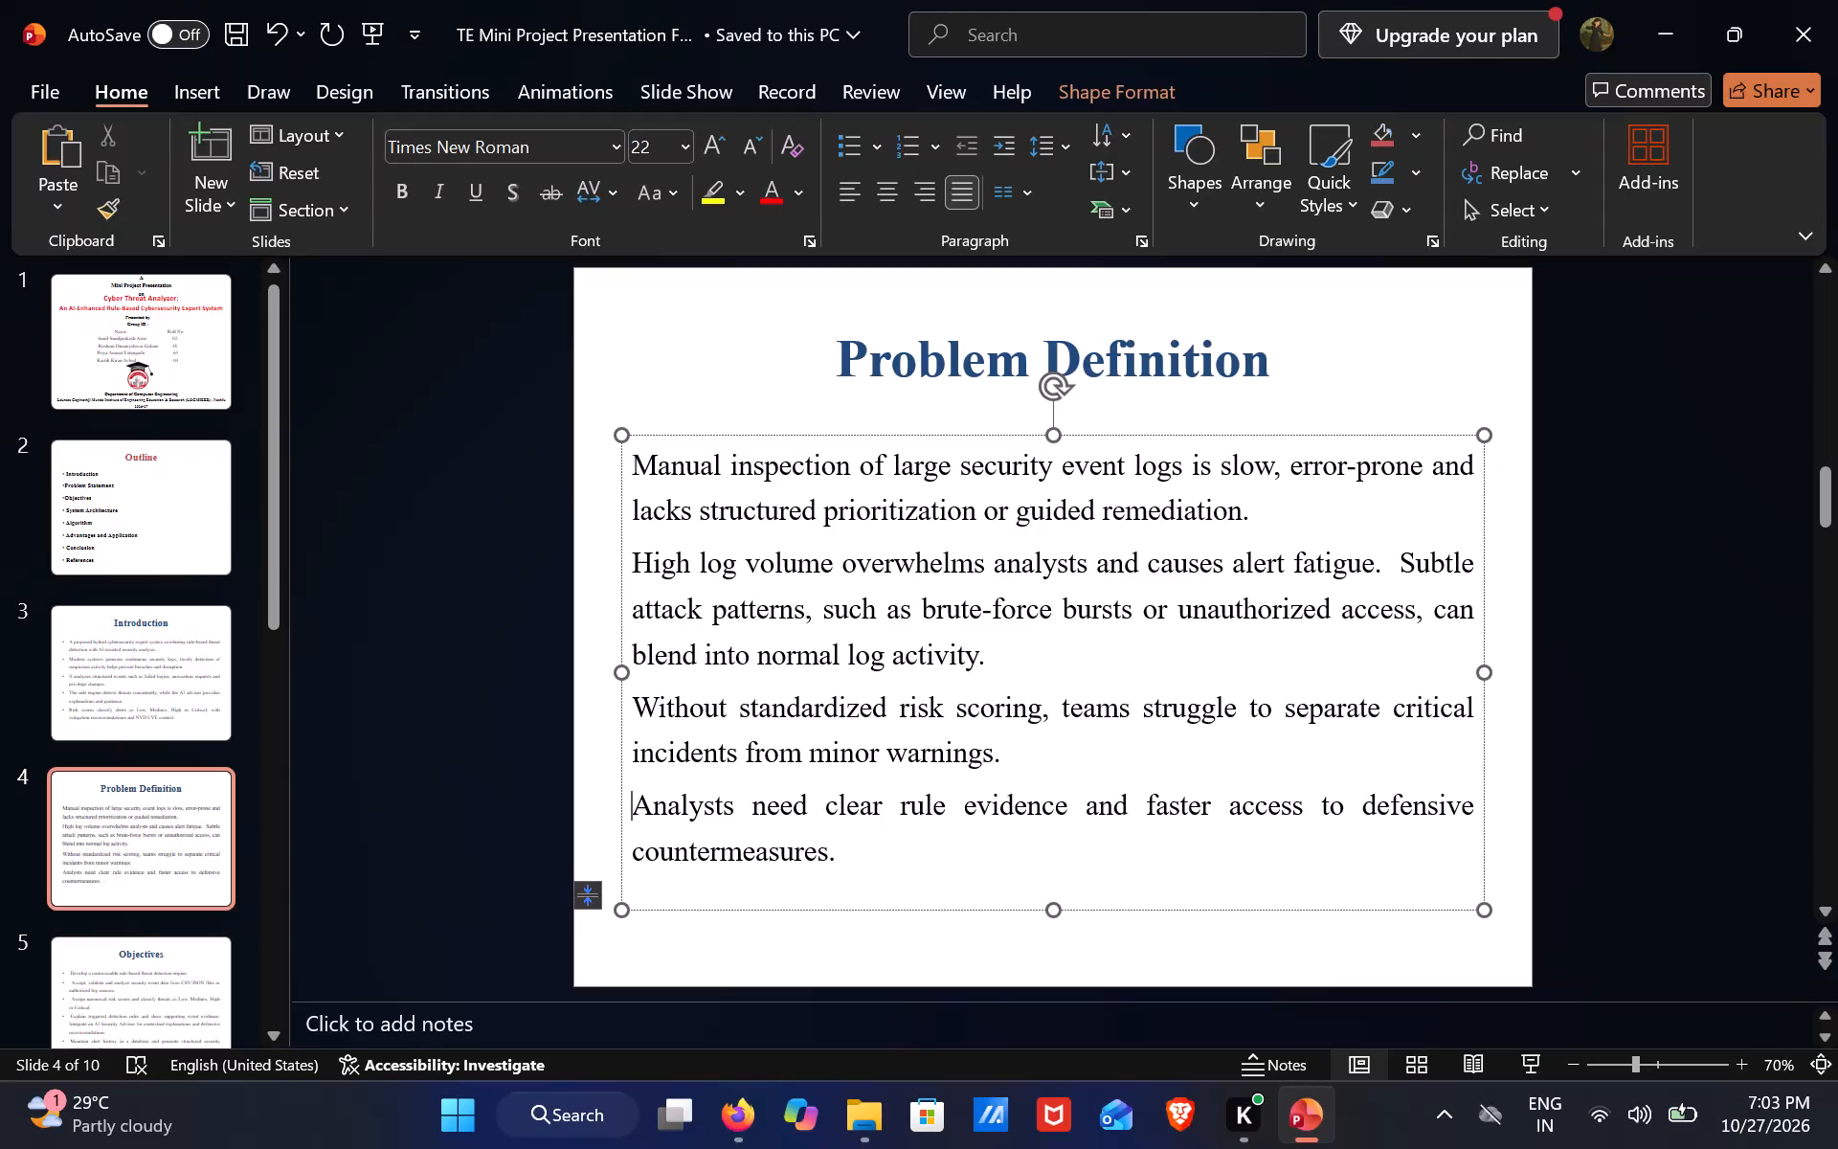
Apply round bullets to all four Problem Definition paragraphs at once, with the text justified.
left_click(634, 459)
left_click_drag(634, 459, 917, 836)
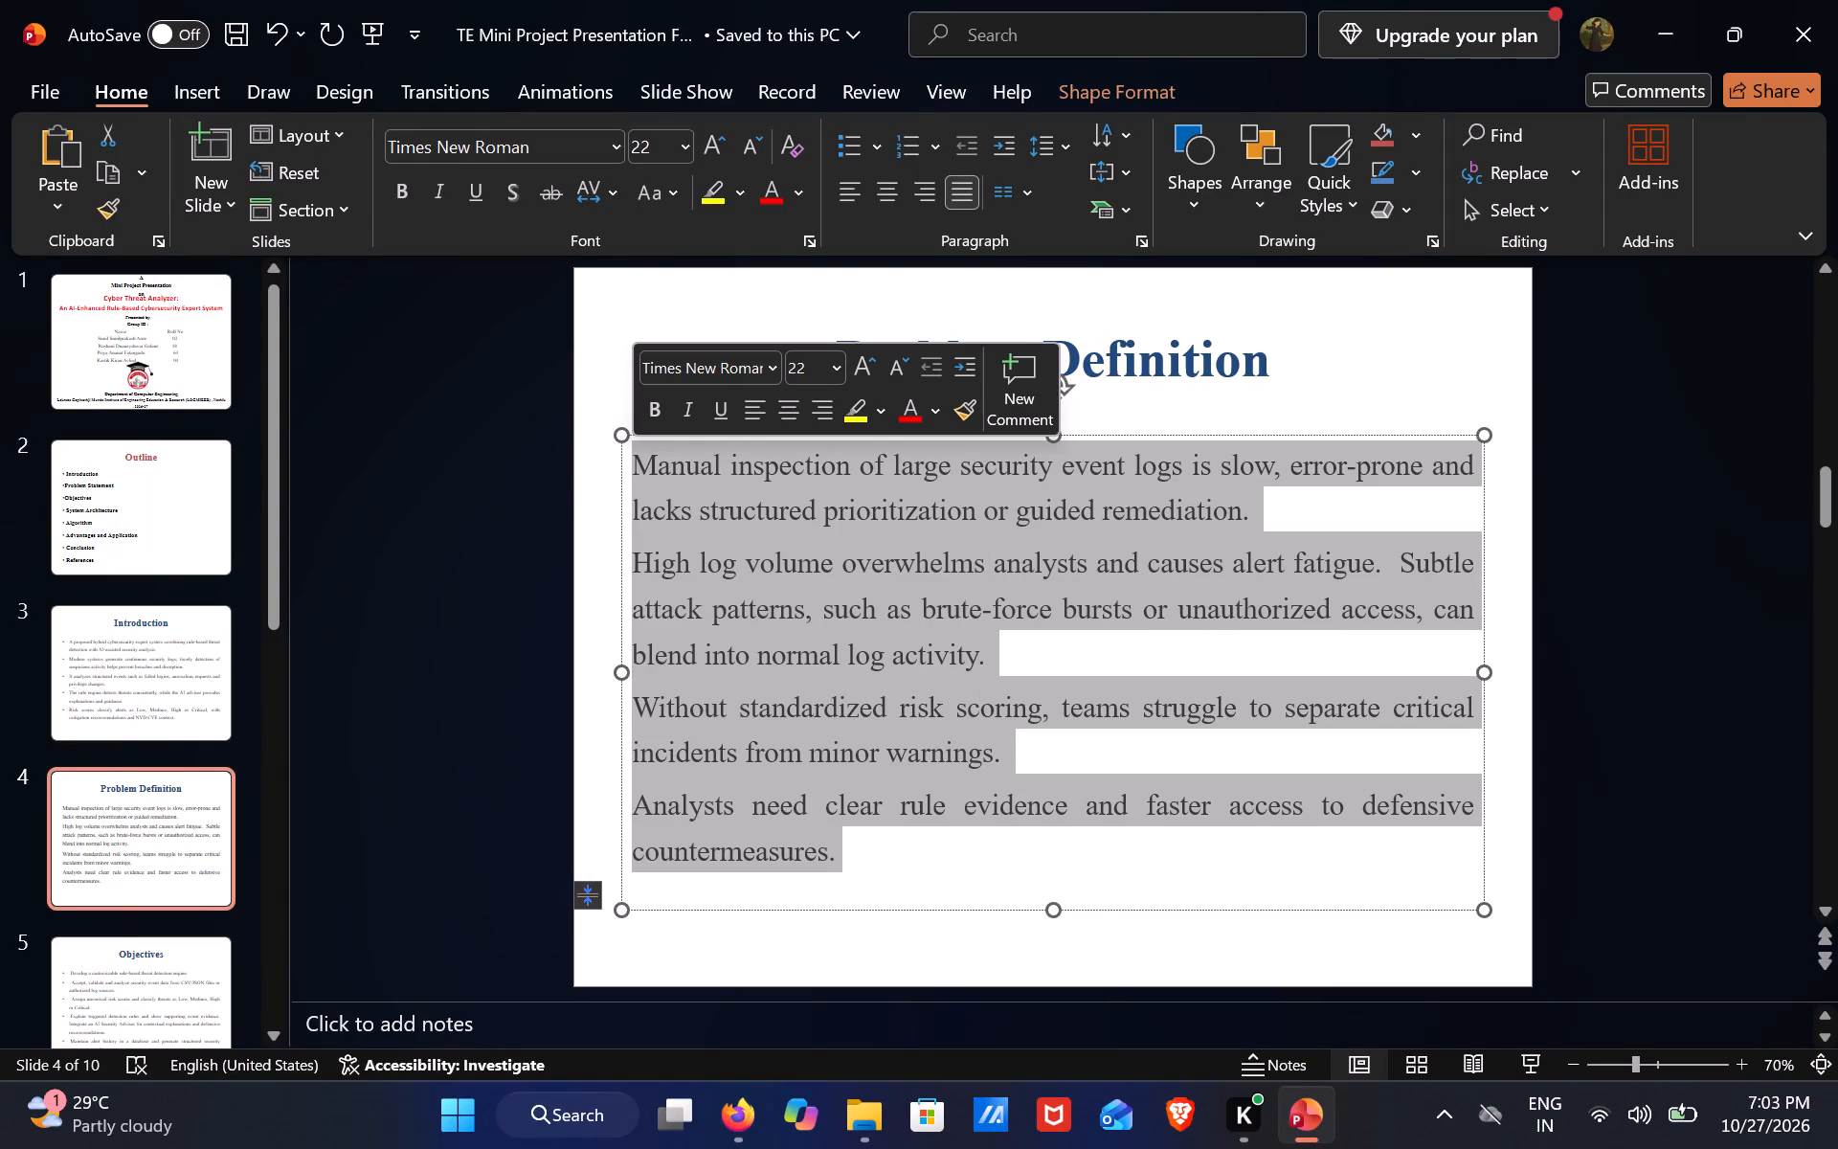
left_click_drag(917, 836, 919, 839)
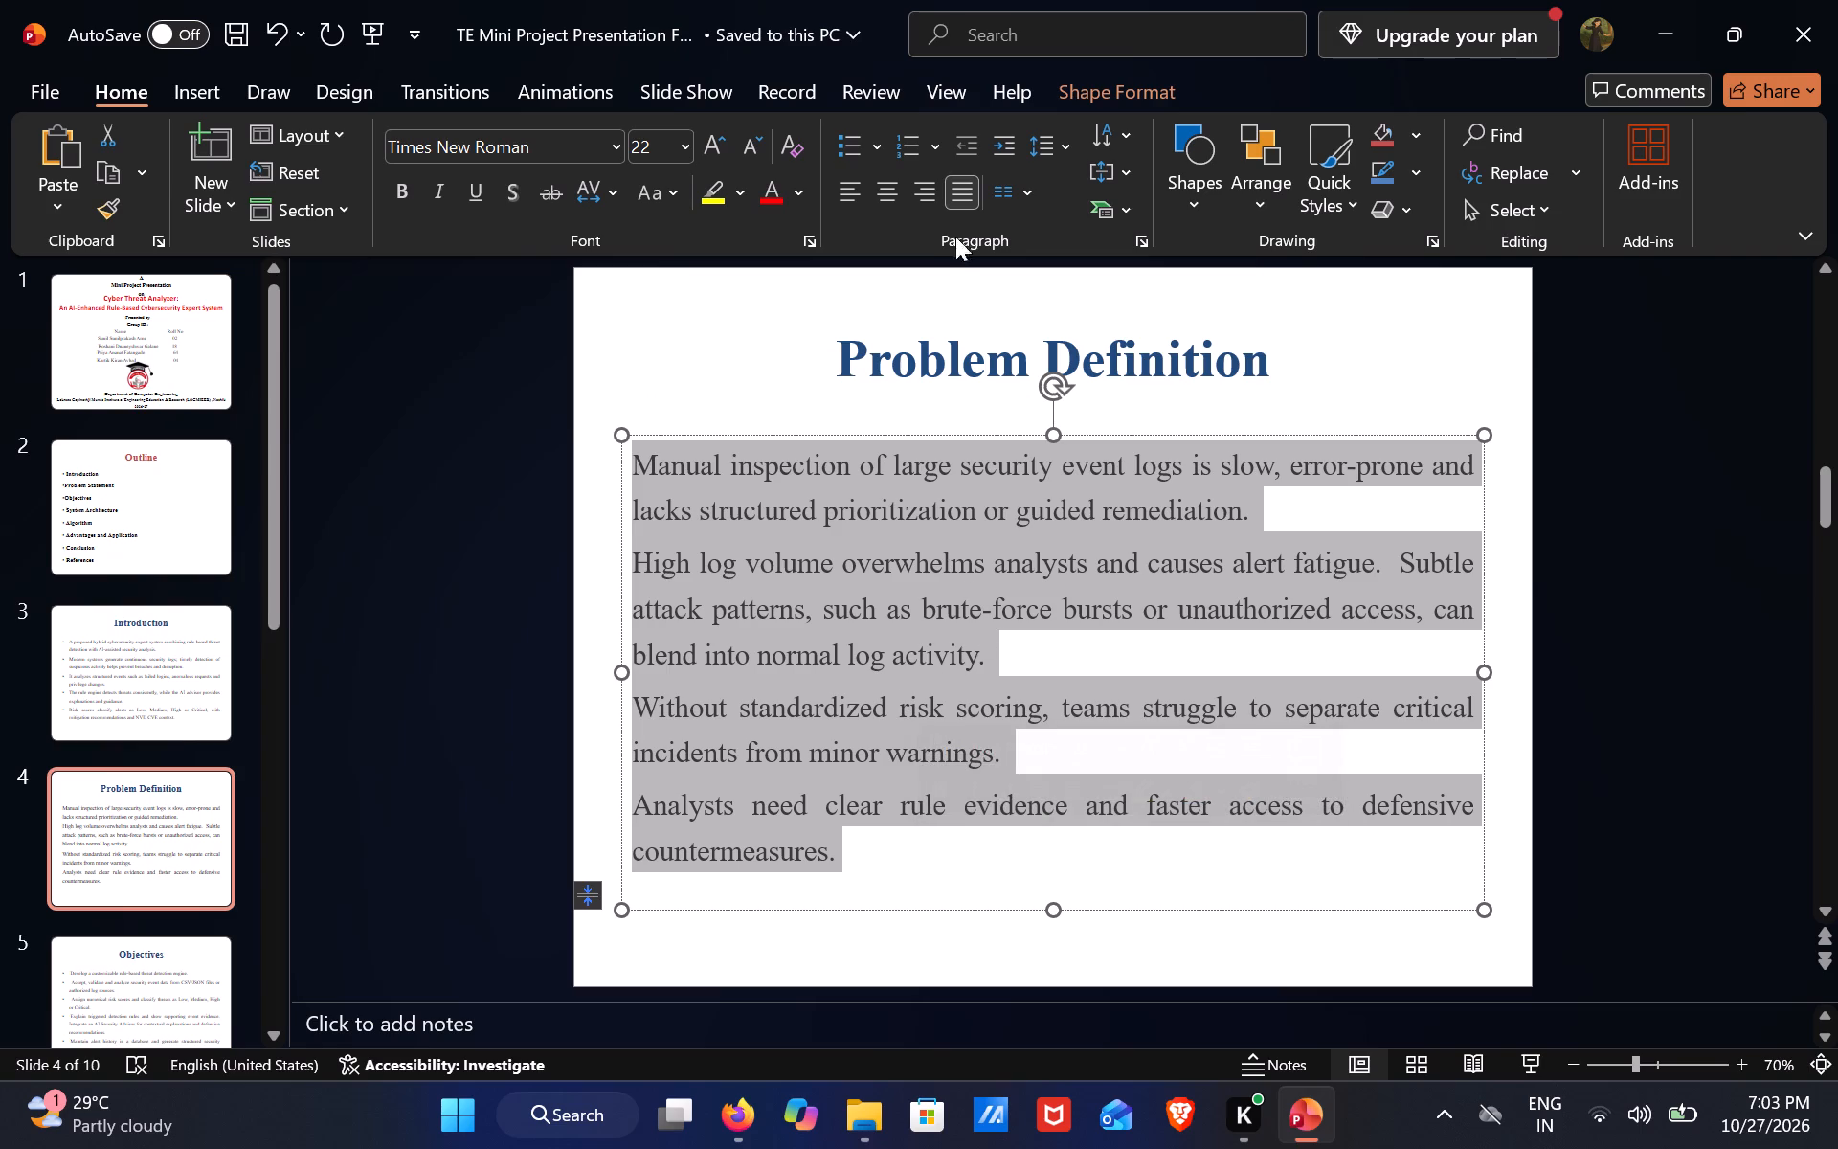
left_click_drag(914, 174, 919, 191)
left_click(919, 191)
left_click(946, 193)
left_click(849, 149)
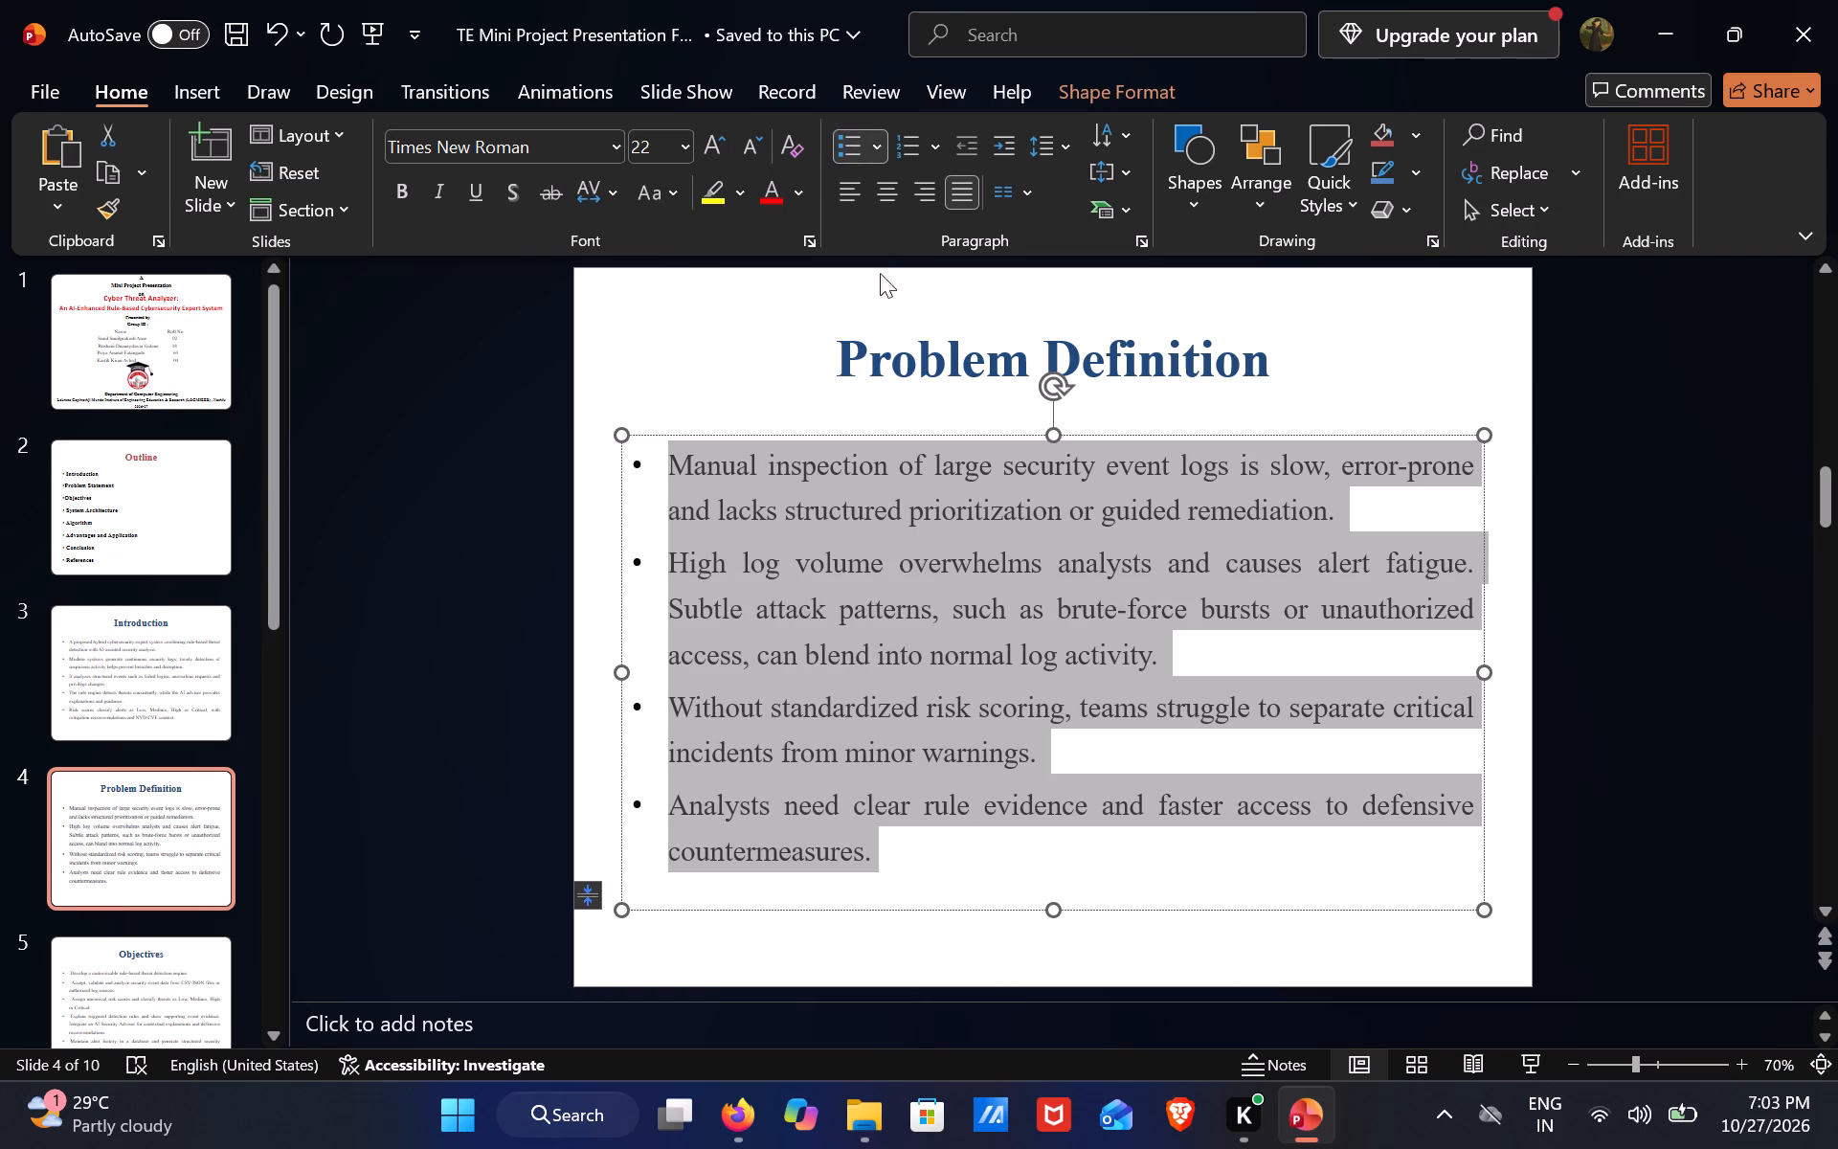
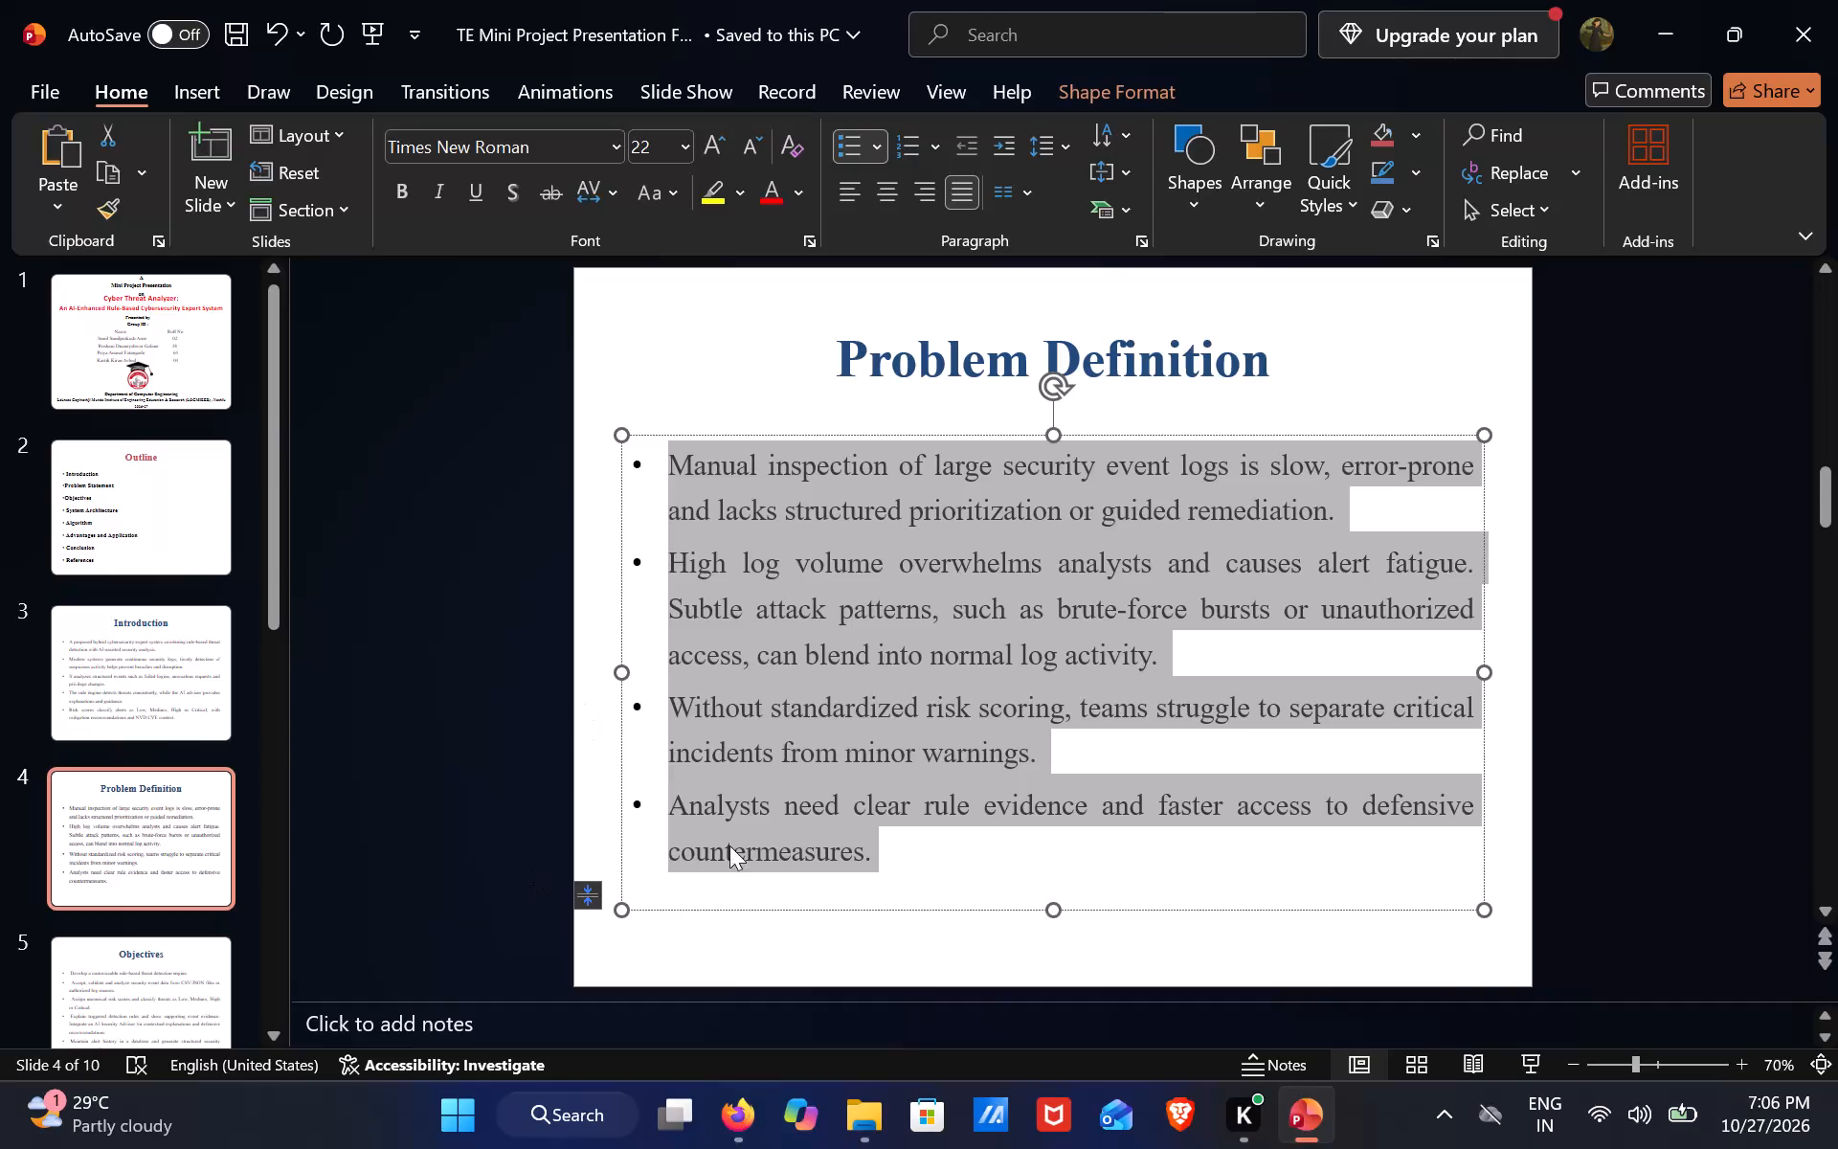
On the Objectives slide, copy the text of all five bullet points.
left_click(919, 948)
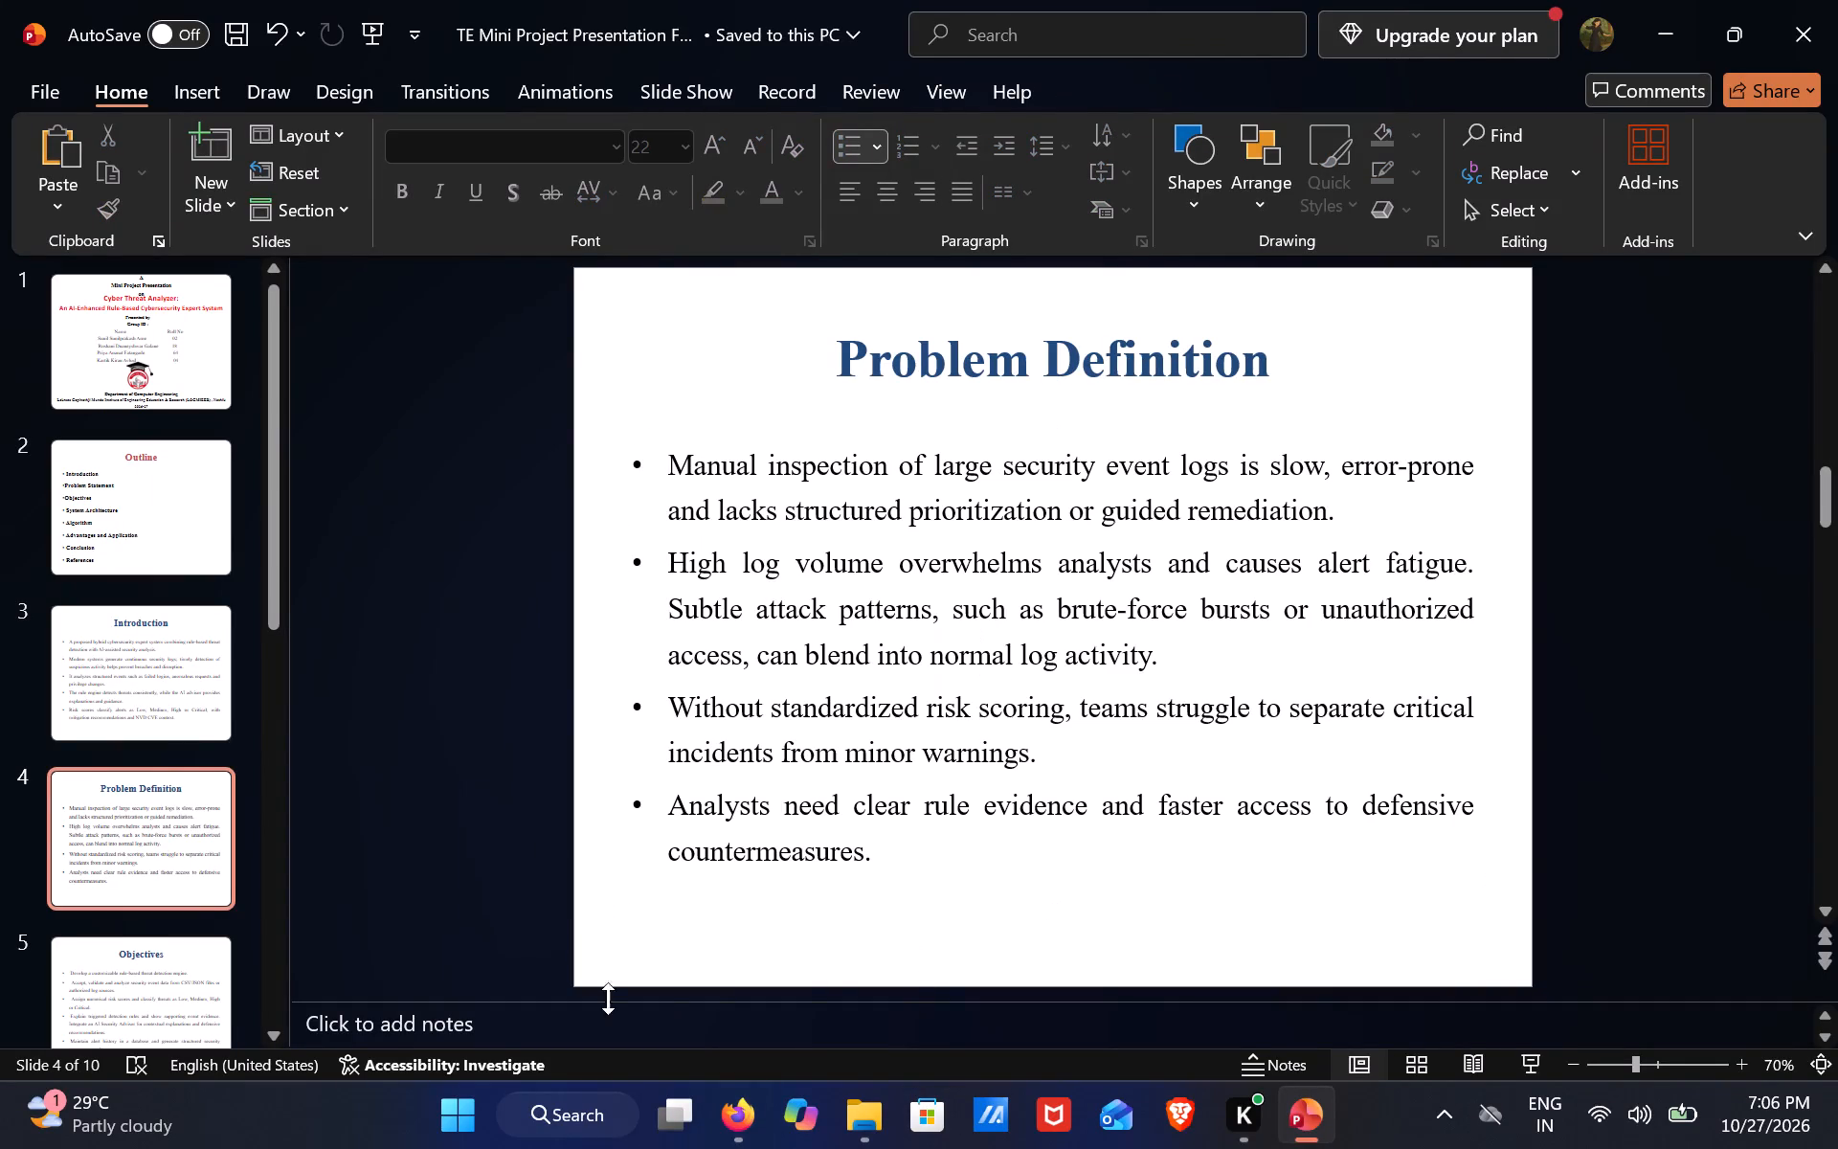
left_click(147, 999)
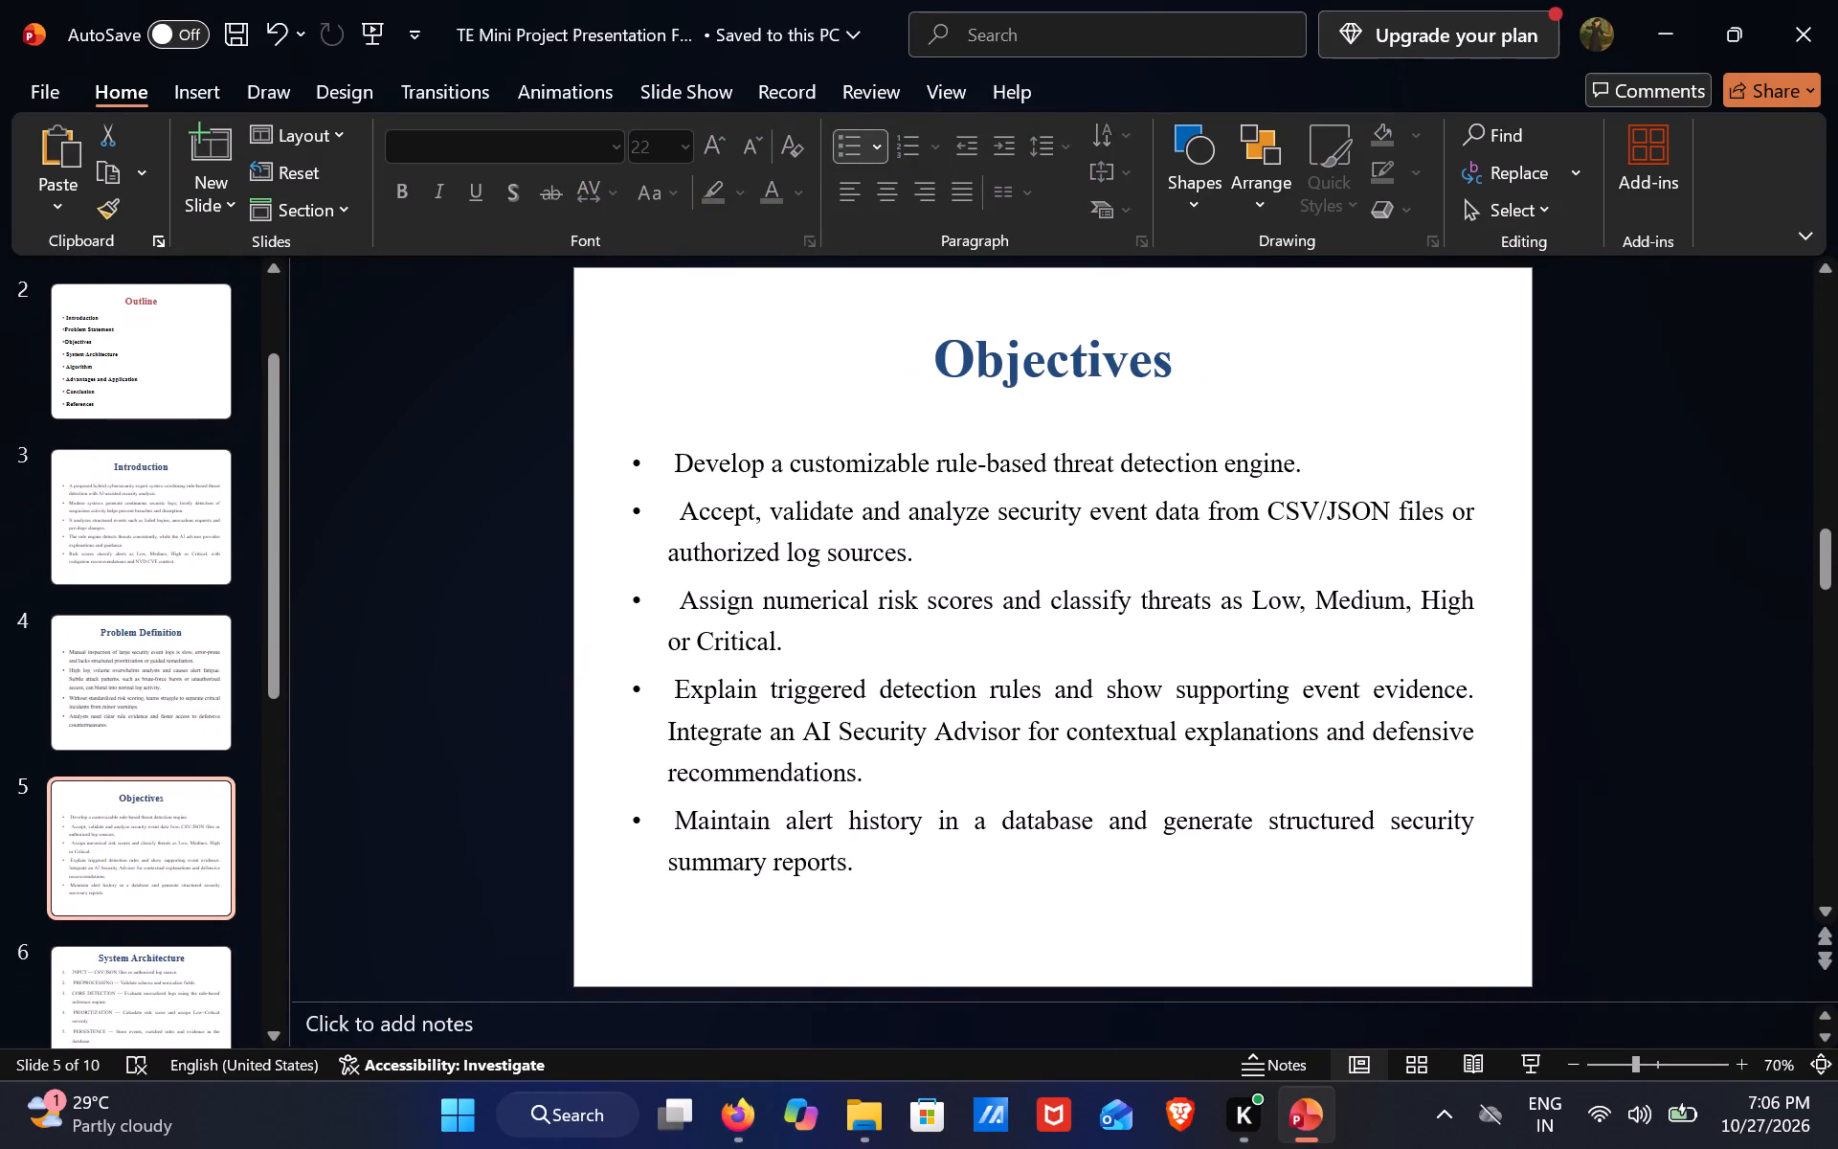
left_click_drag(672, 461, 890, 980)
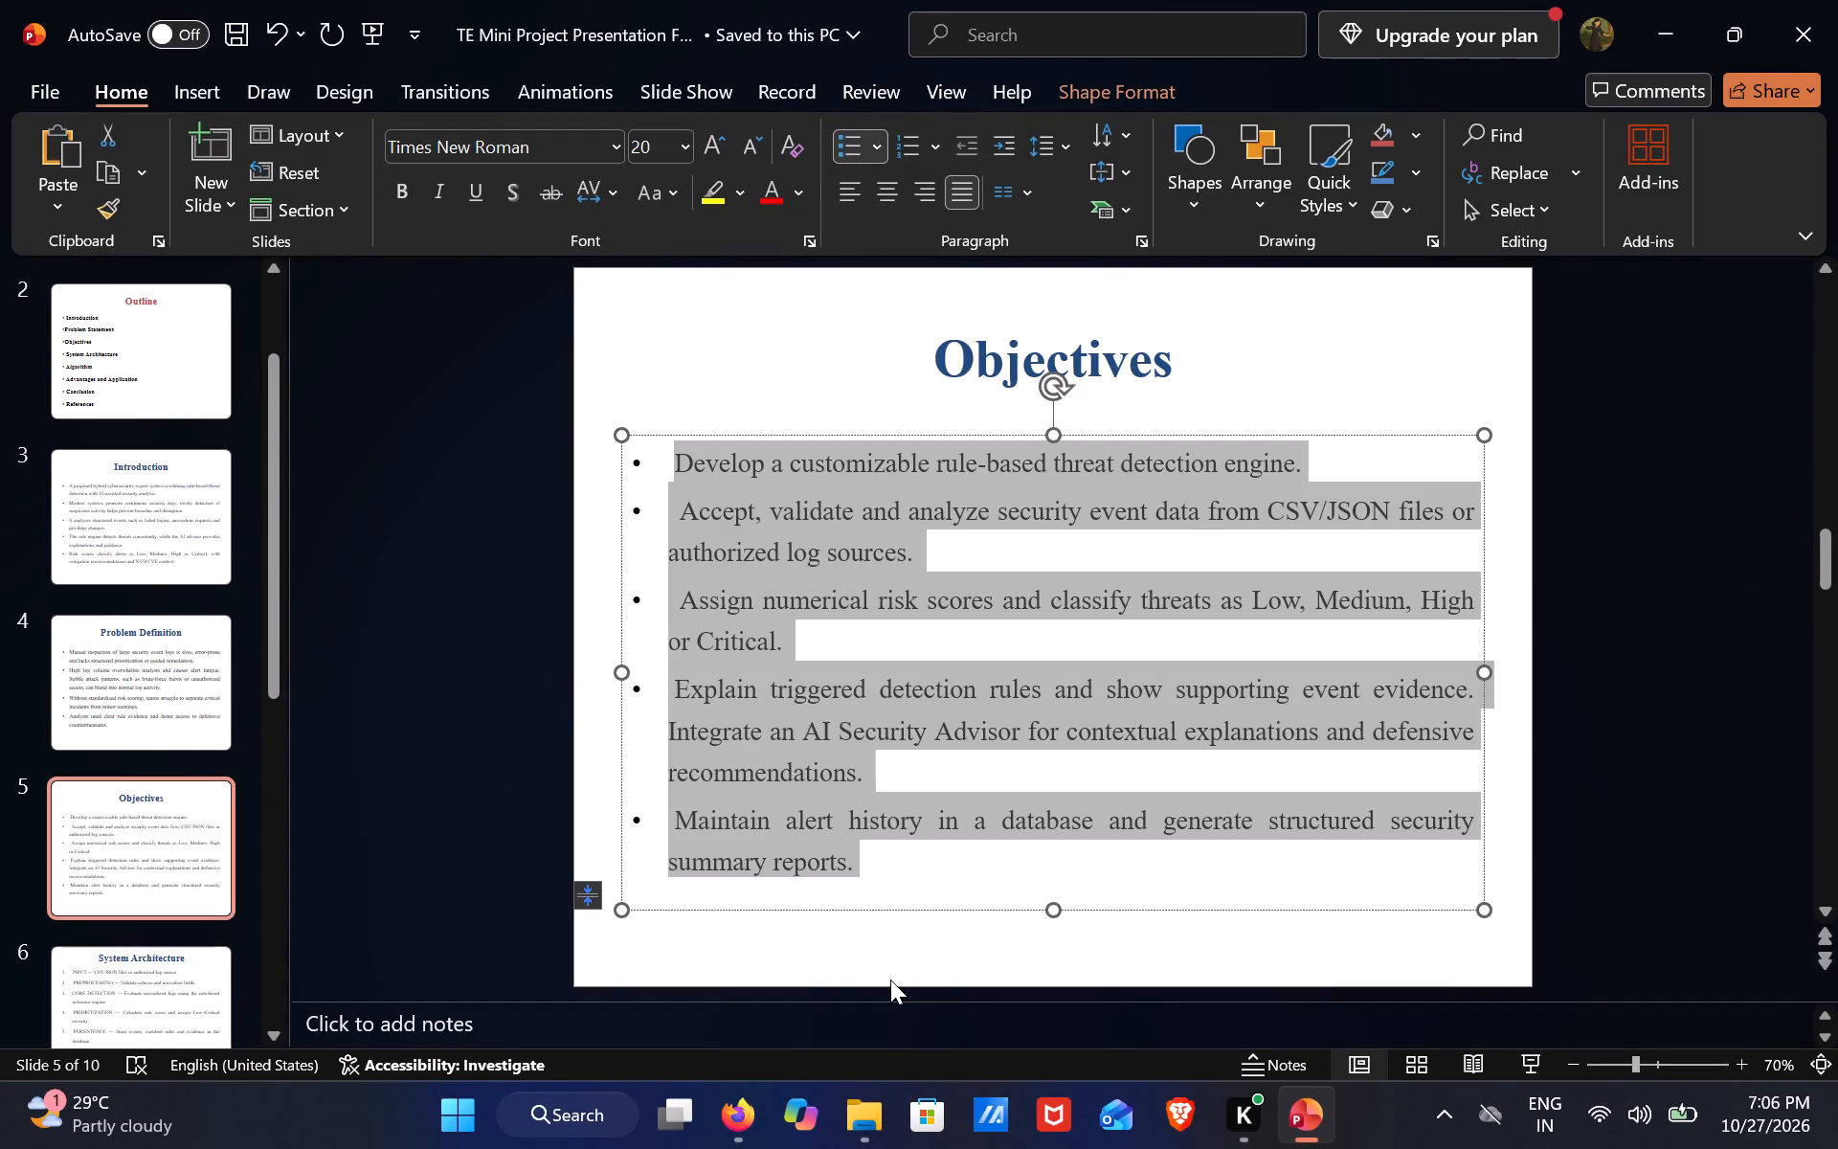
key("ctrl+c")
left_click(101, 1088)
left_click(380, 1148)
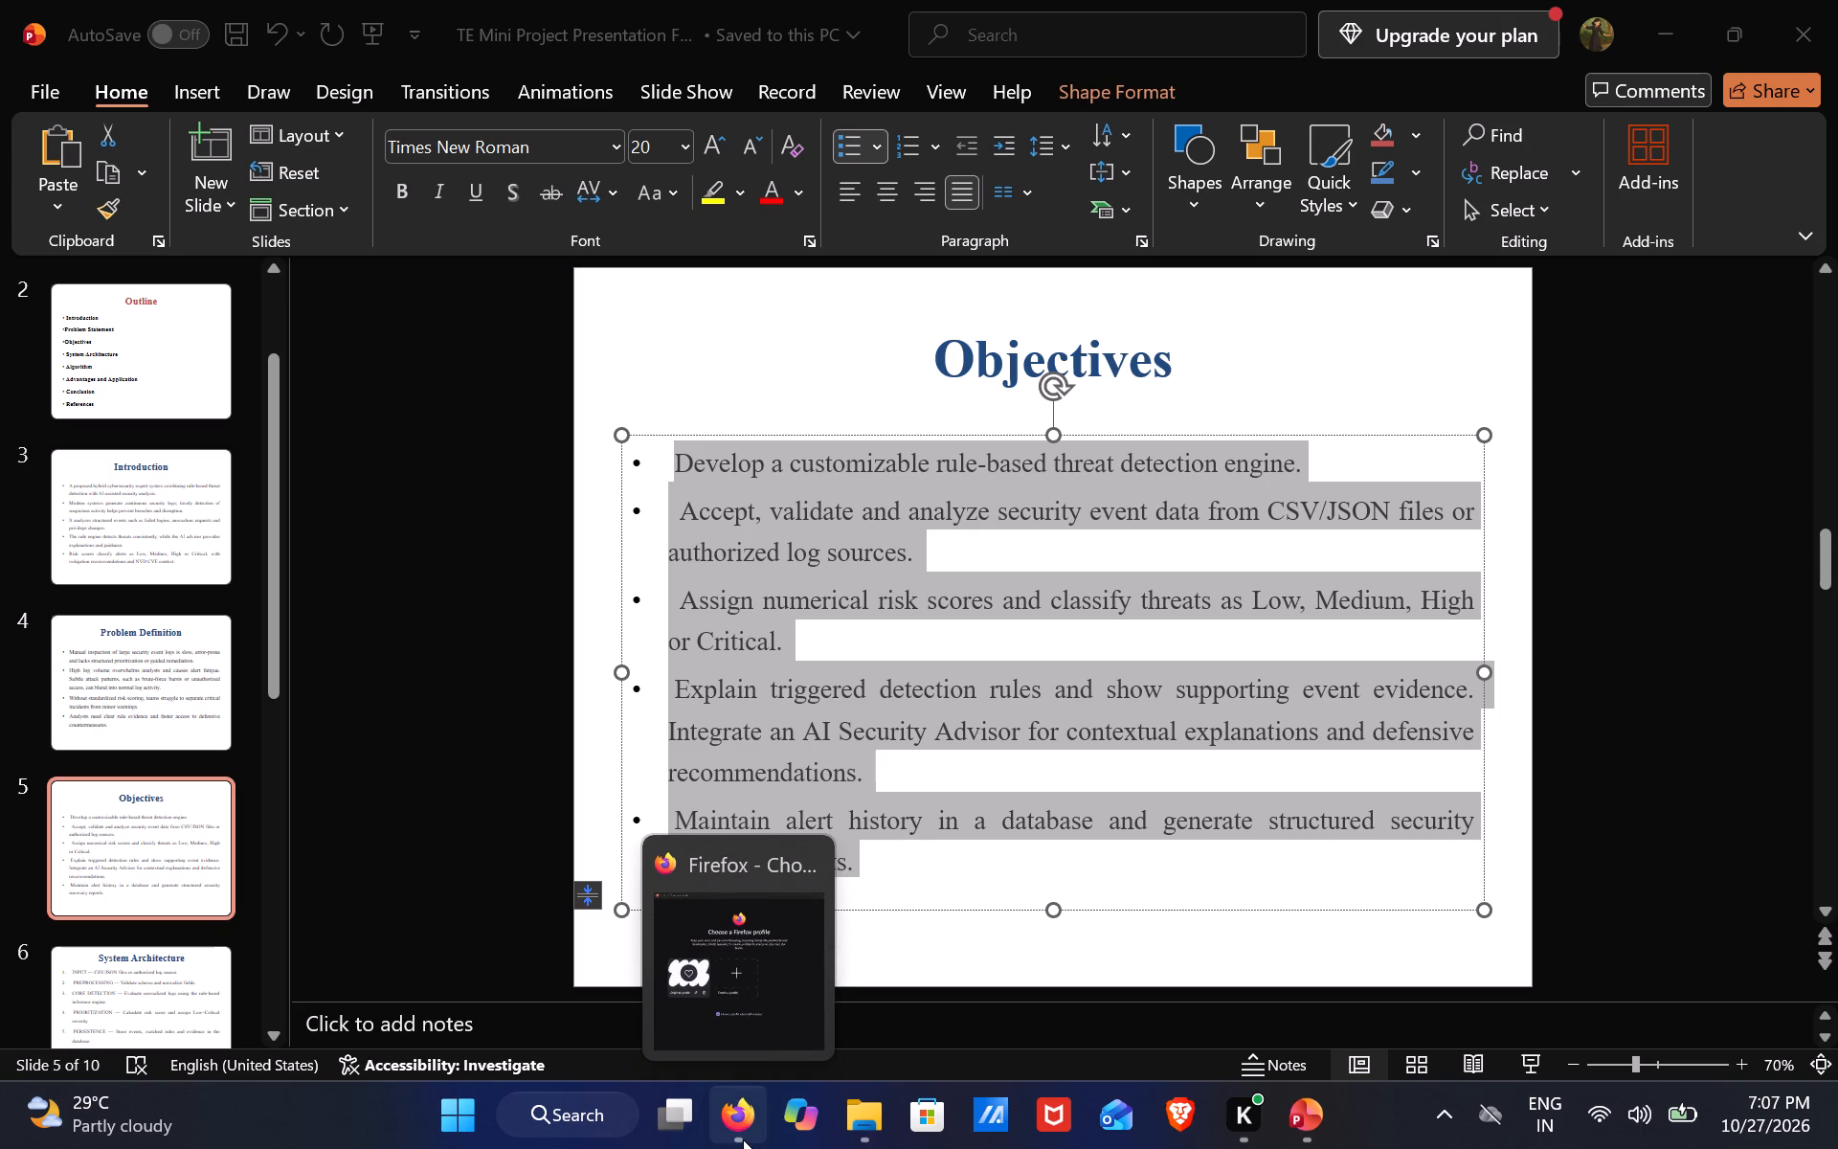
key("ctrl+c")
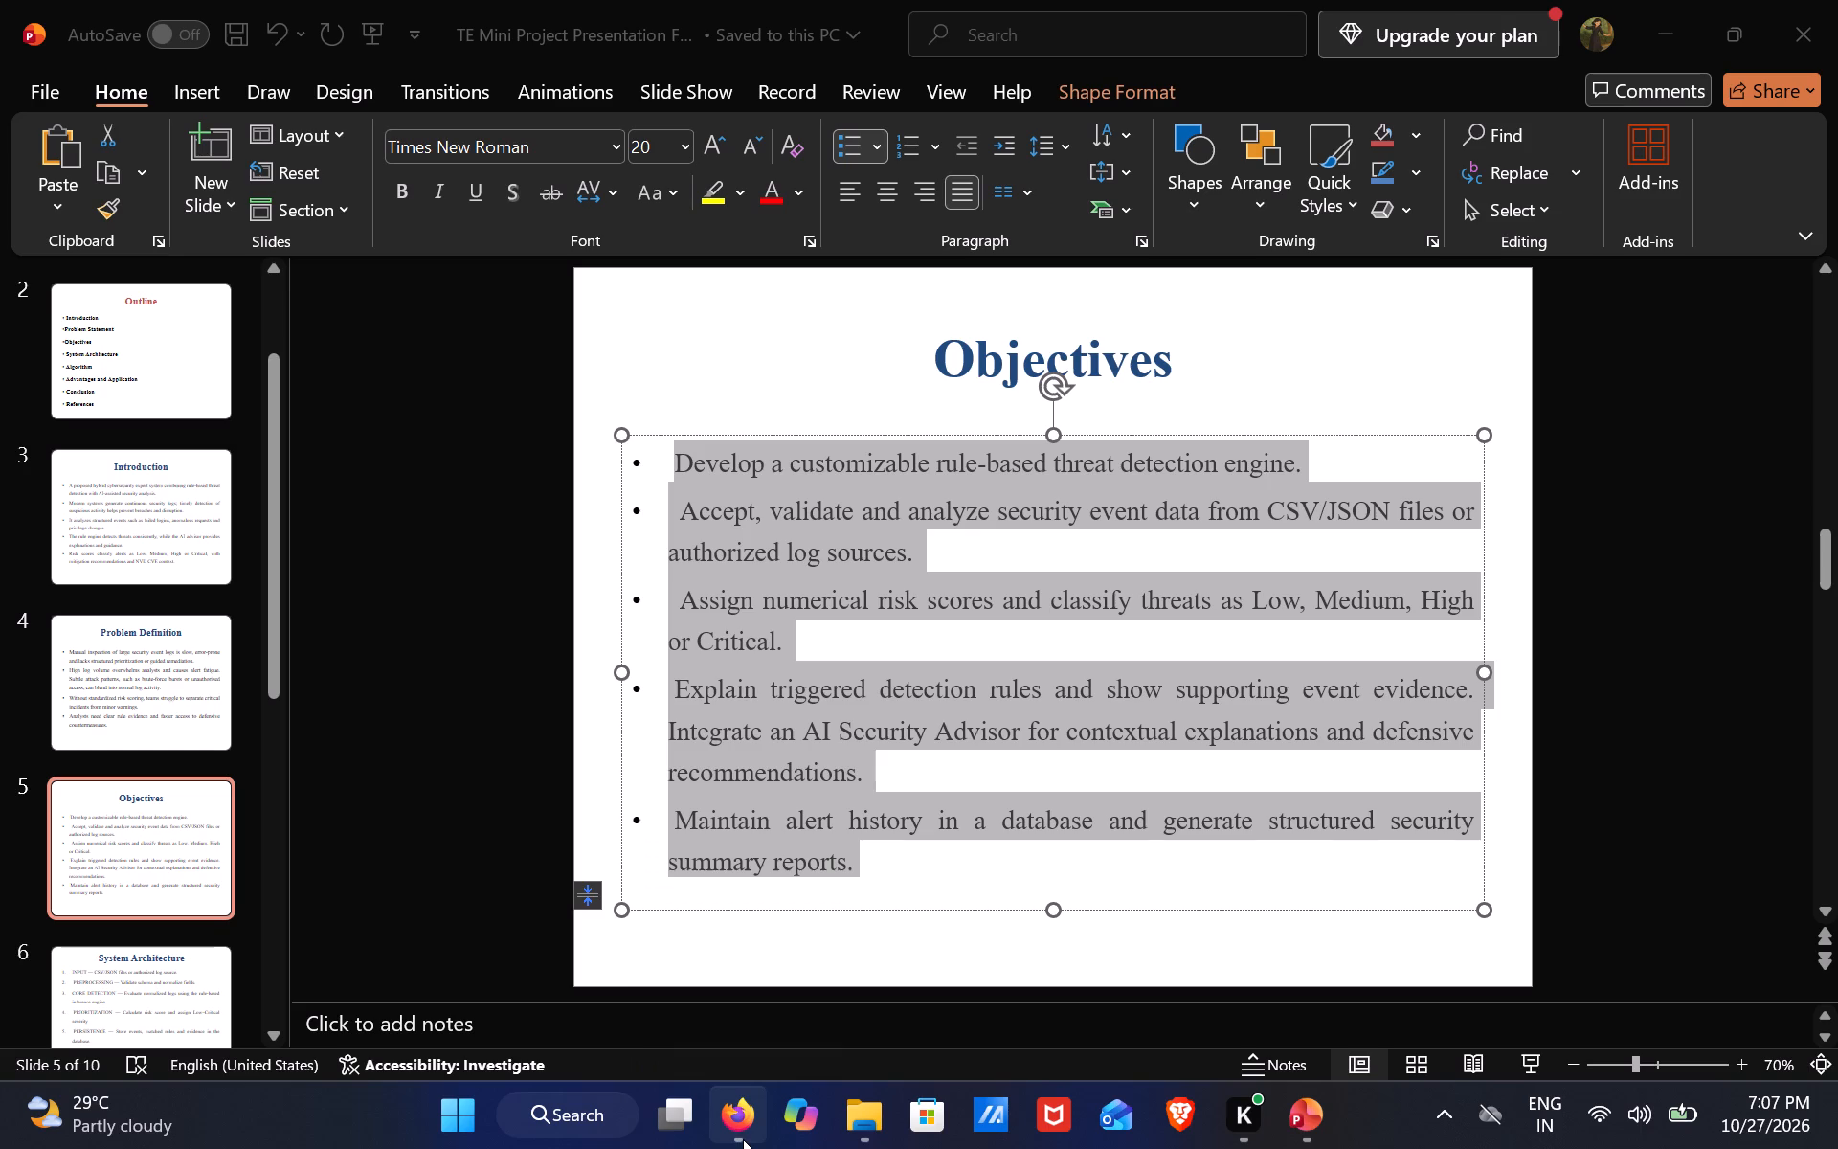
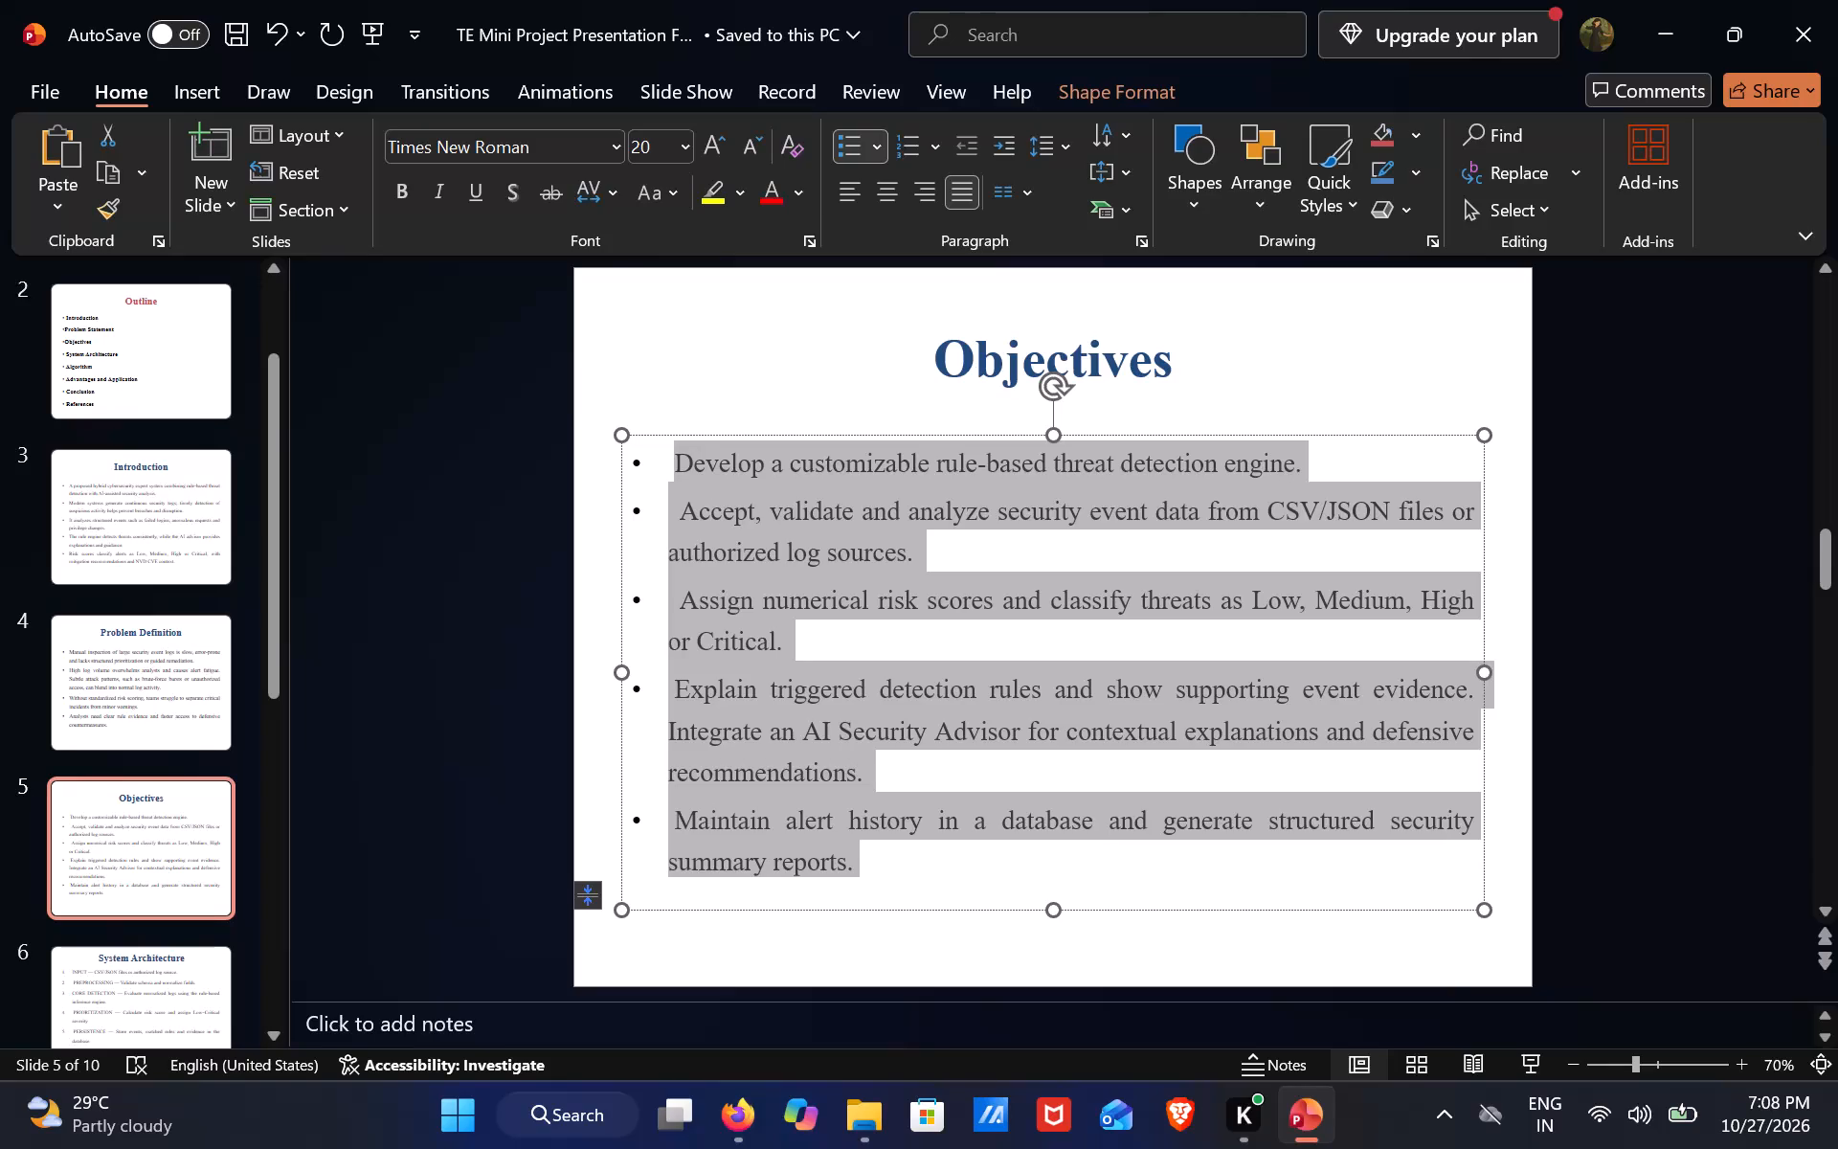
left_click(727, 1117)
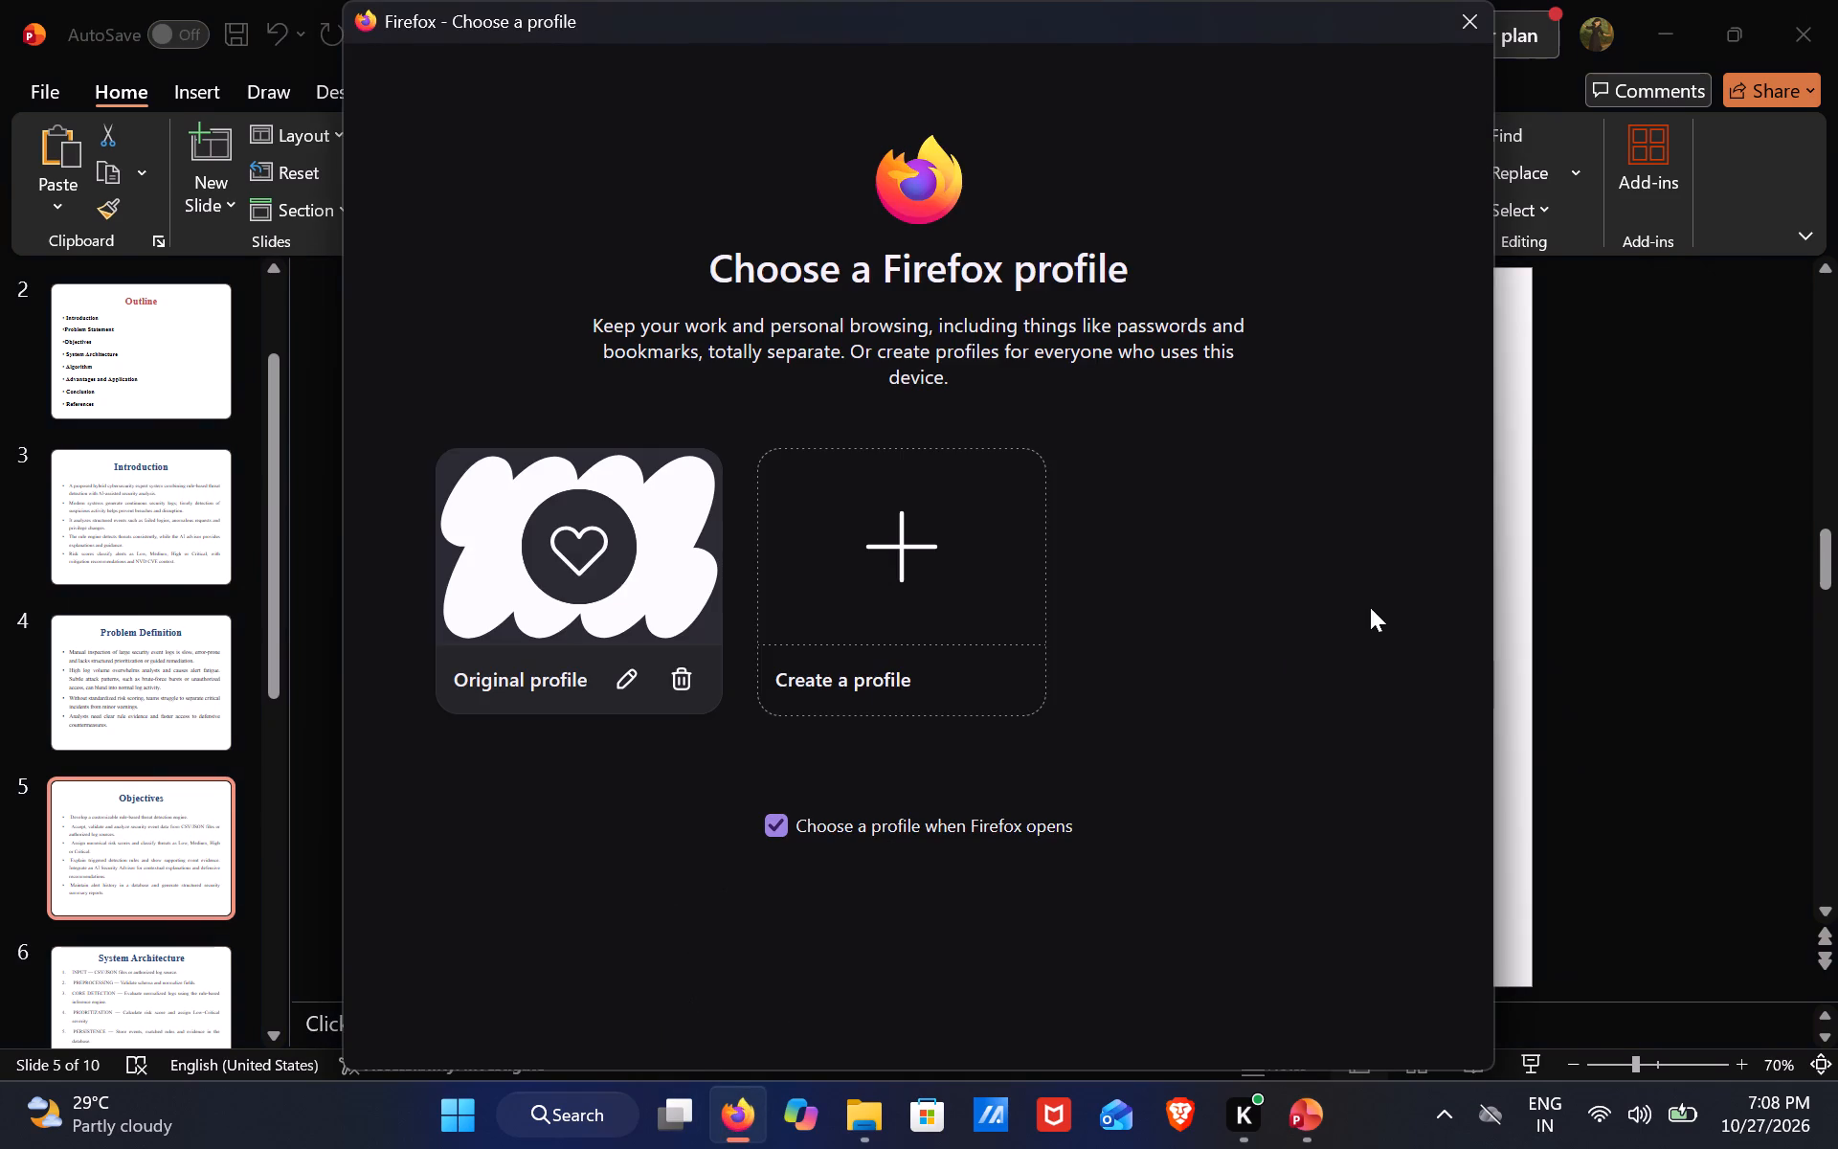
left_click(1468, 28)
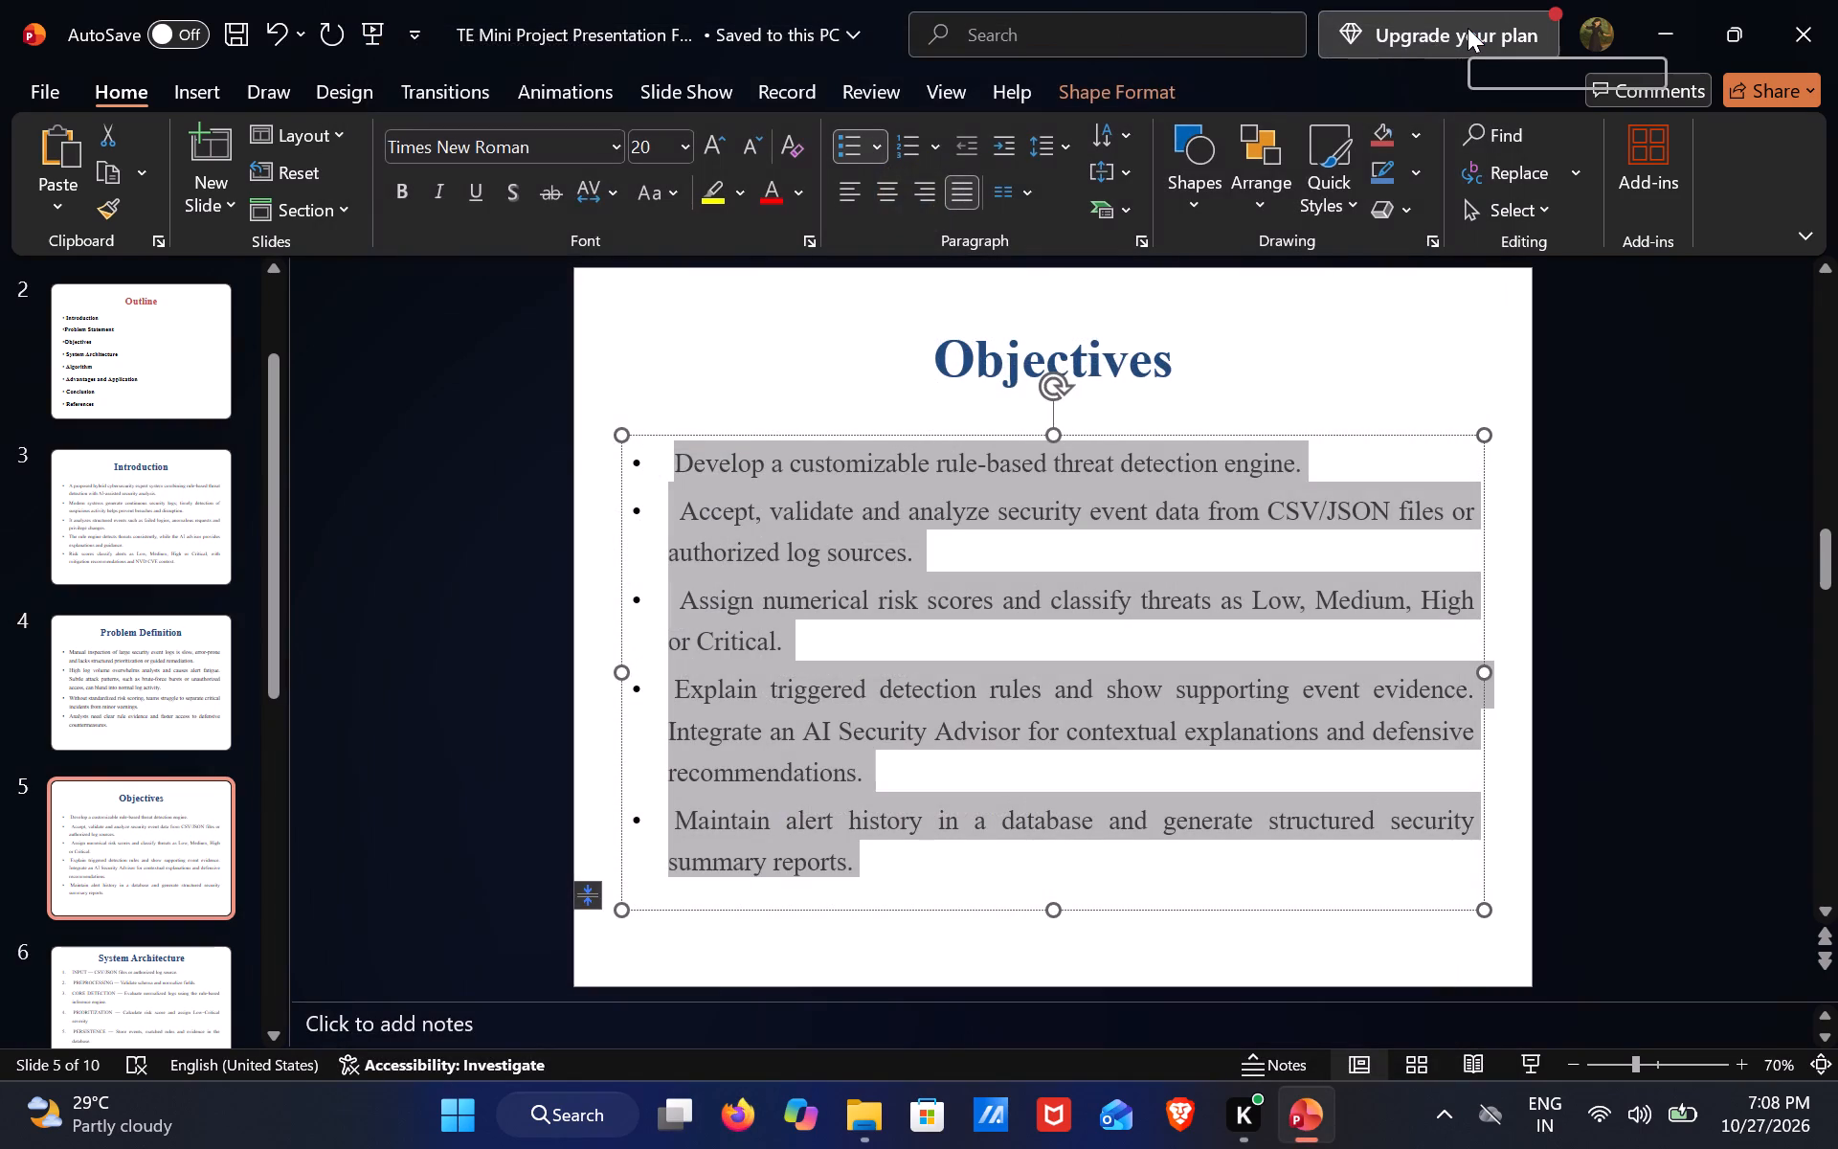
Copy the selected Objectives body text, delete it, and paste it back into the emptied text box.
key("ctrl+c")
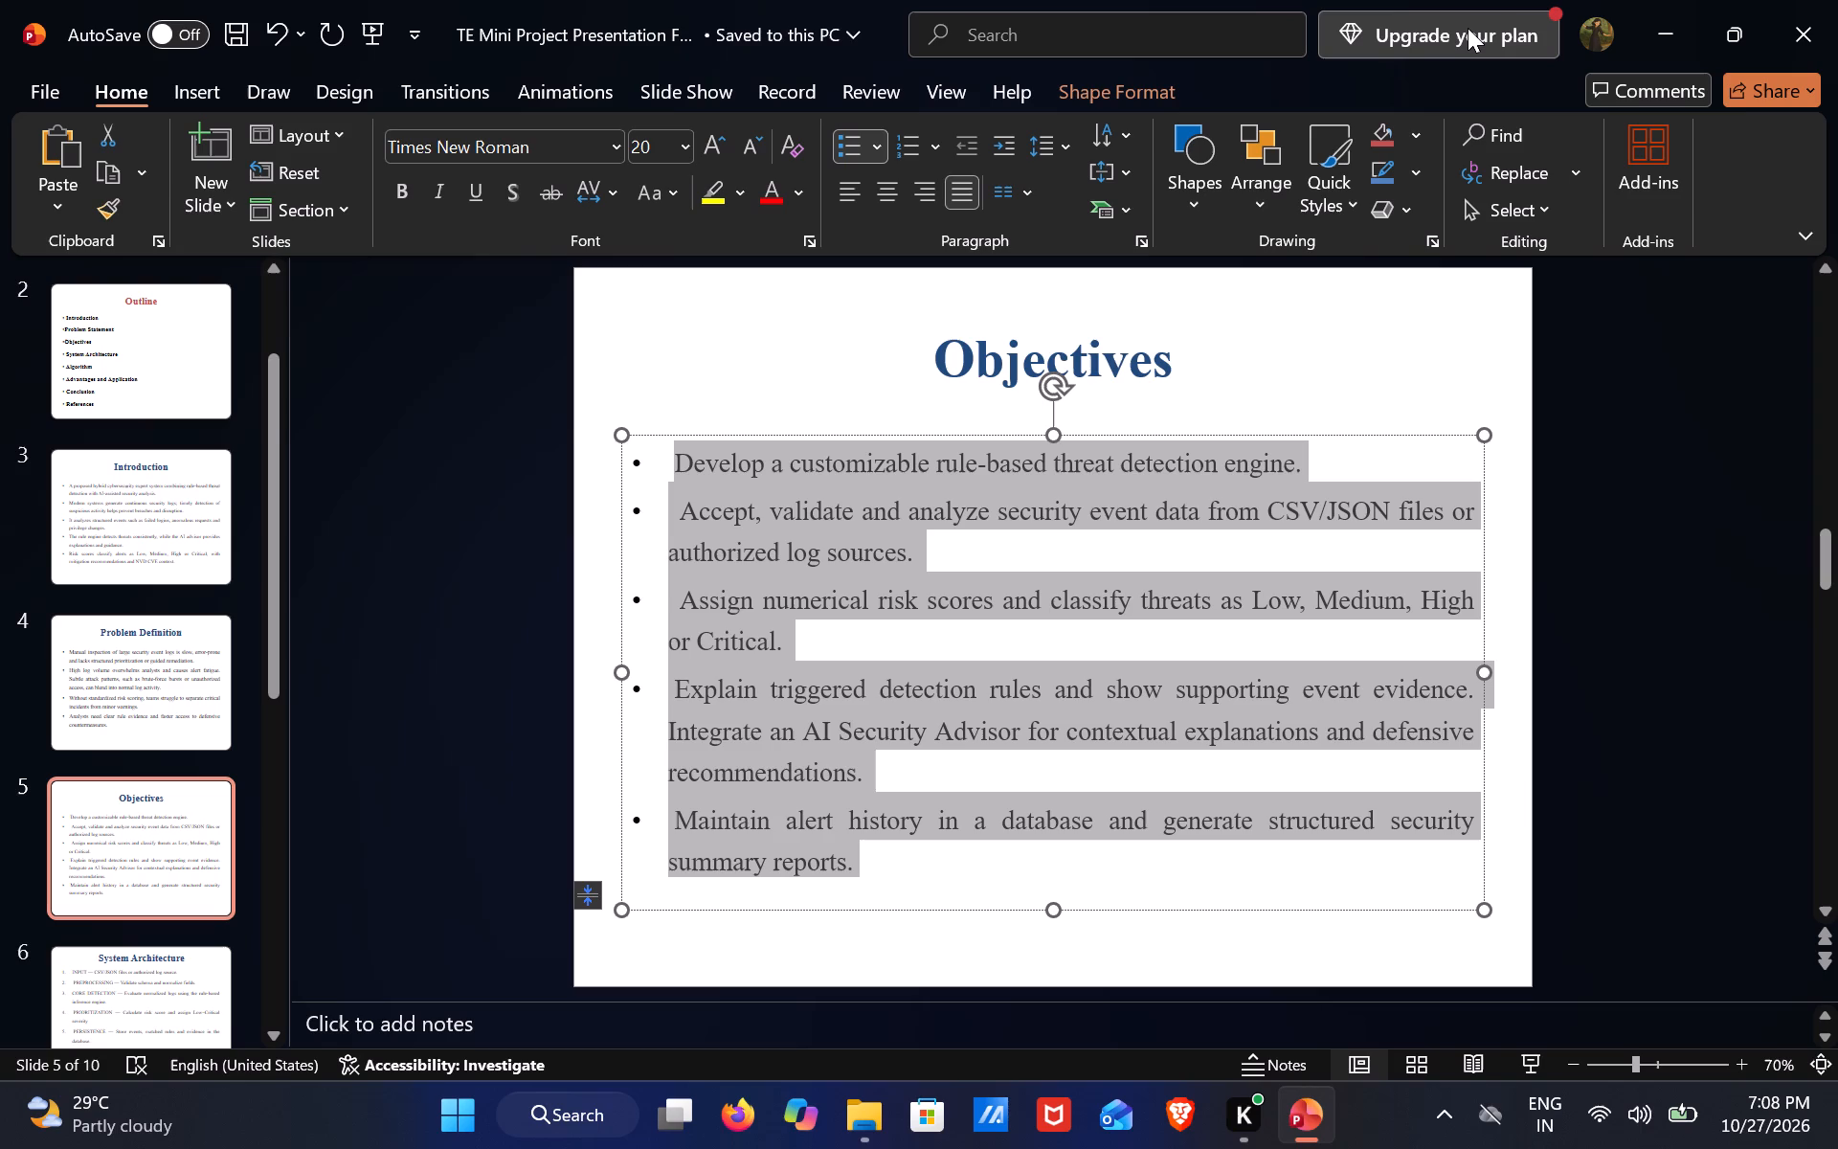
key("Delete")
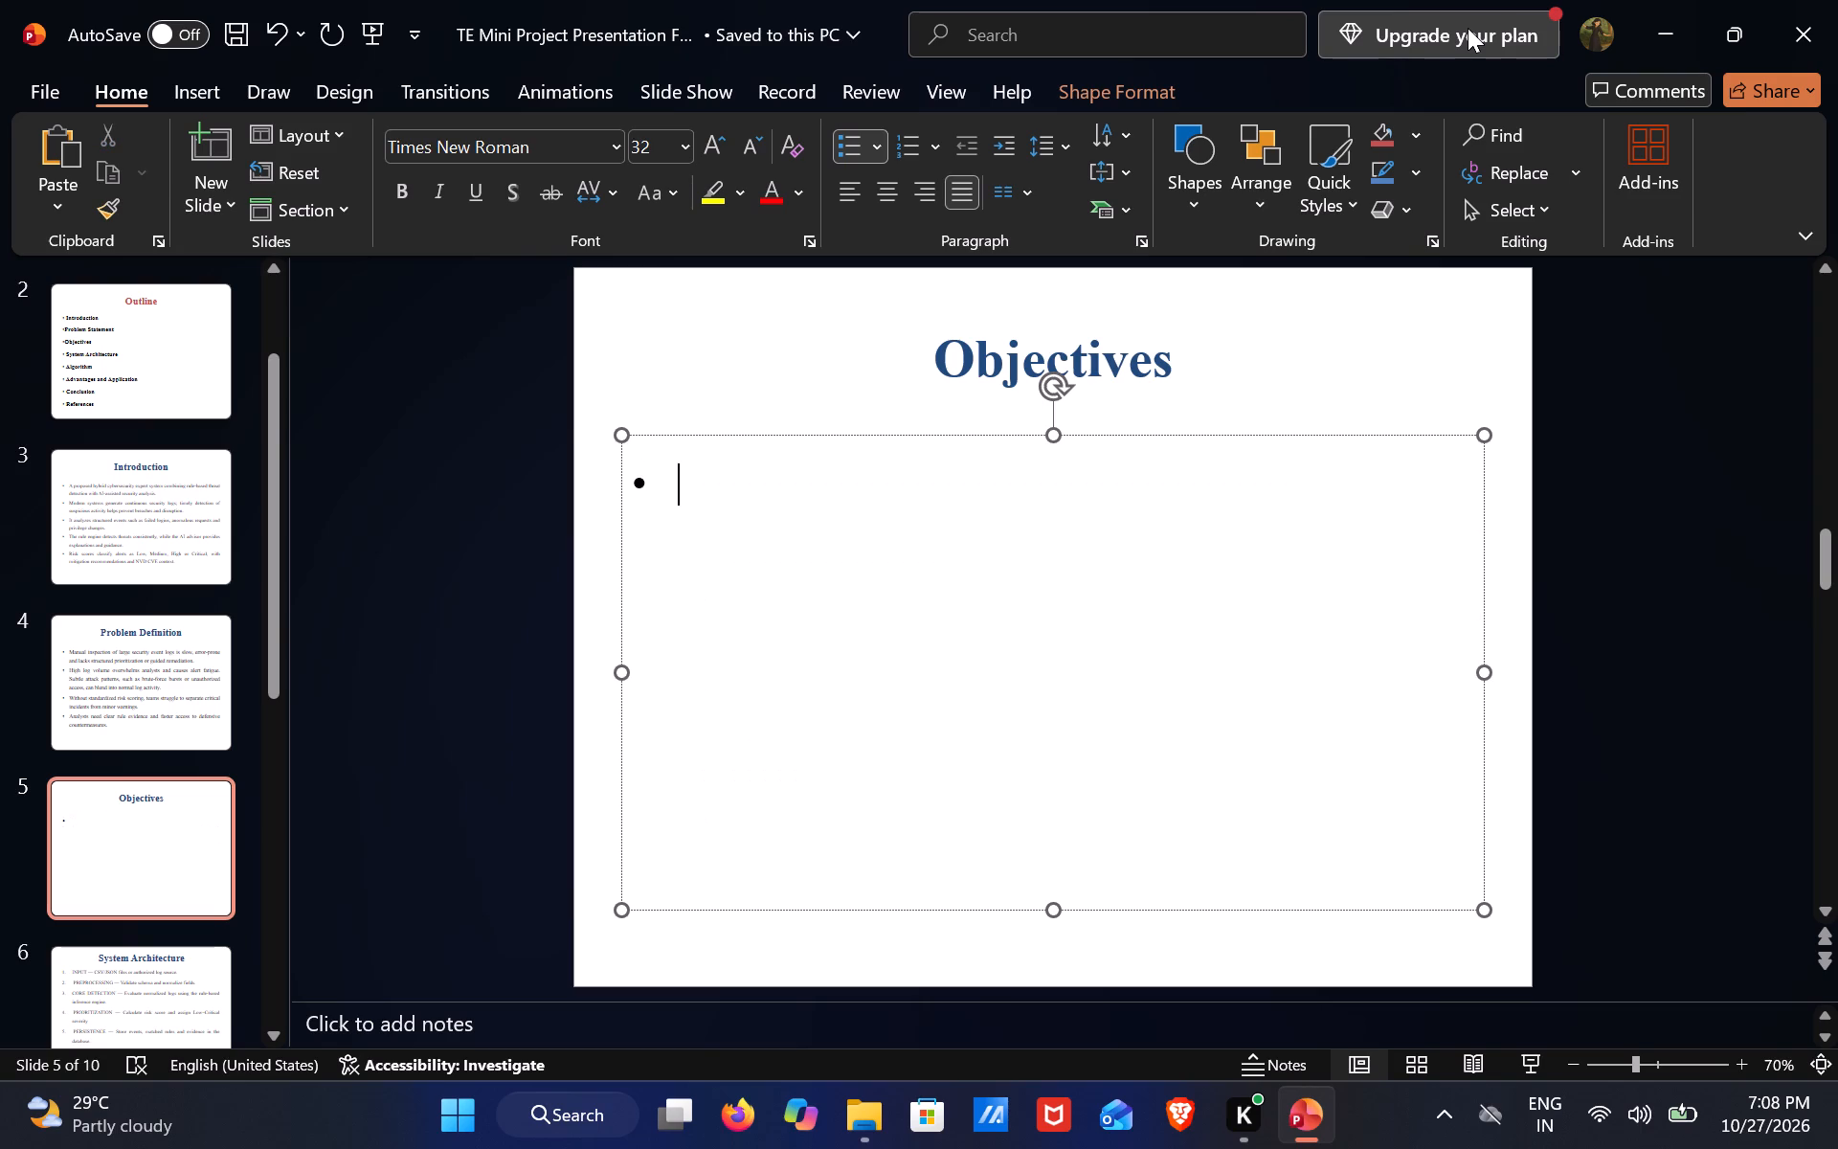
key("ctrl+v")
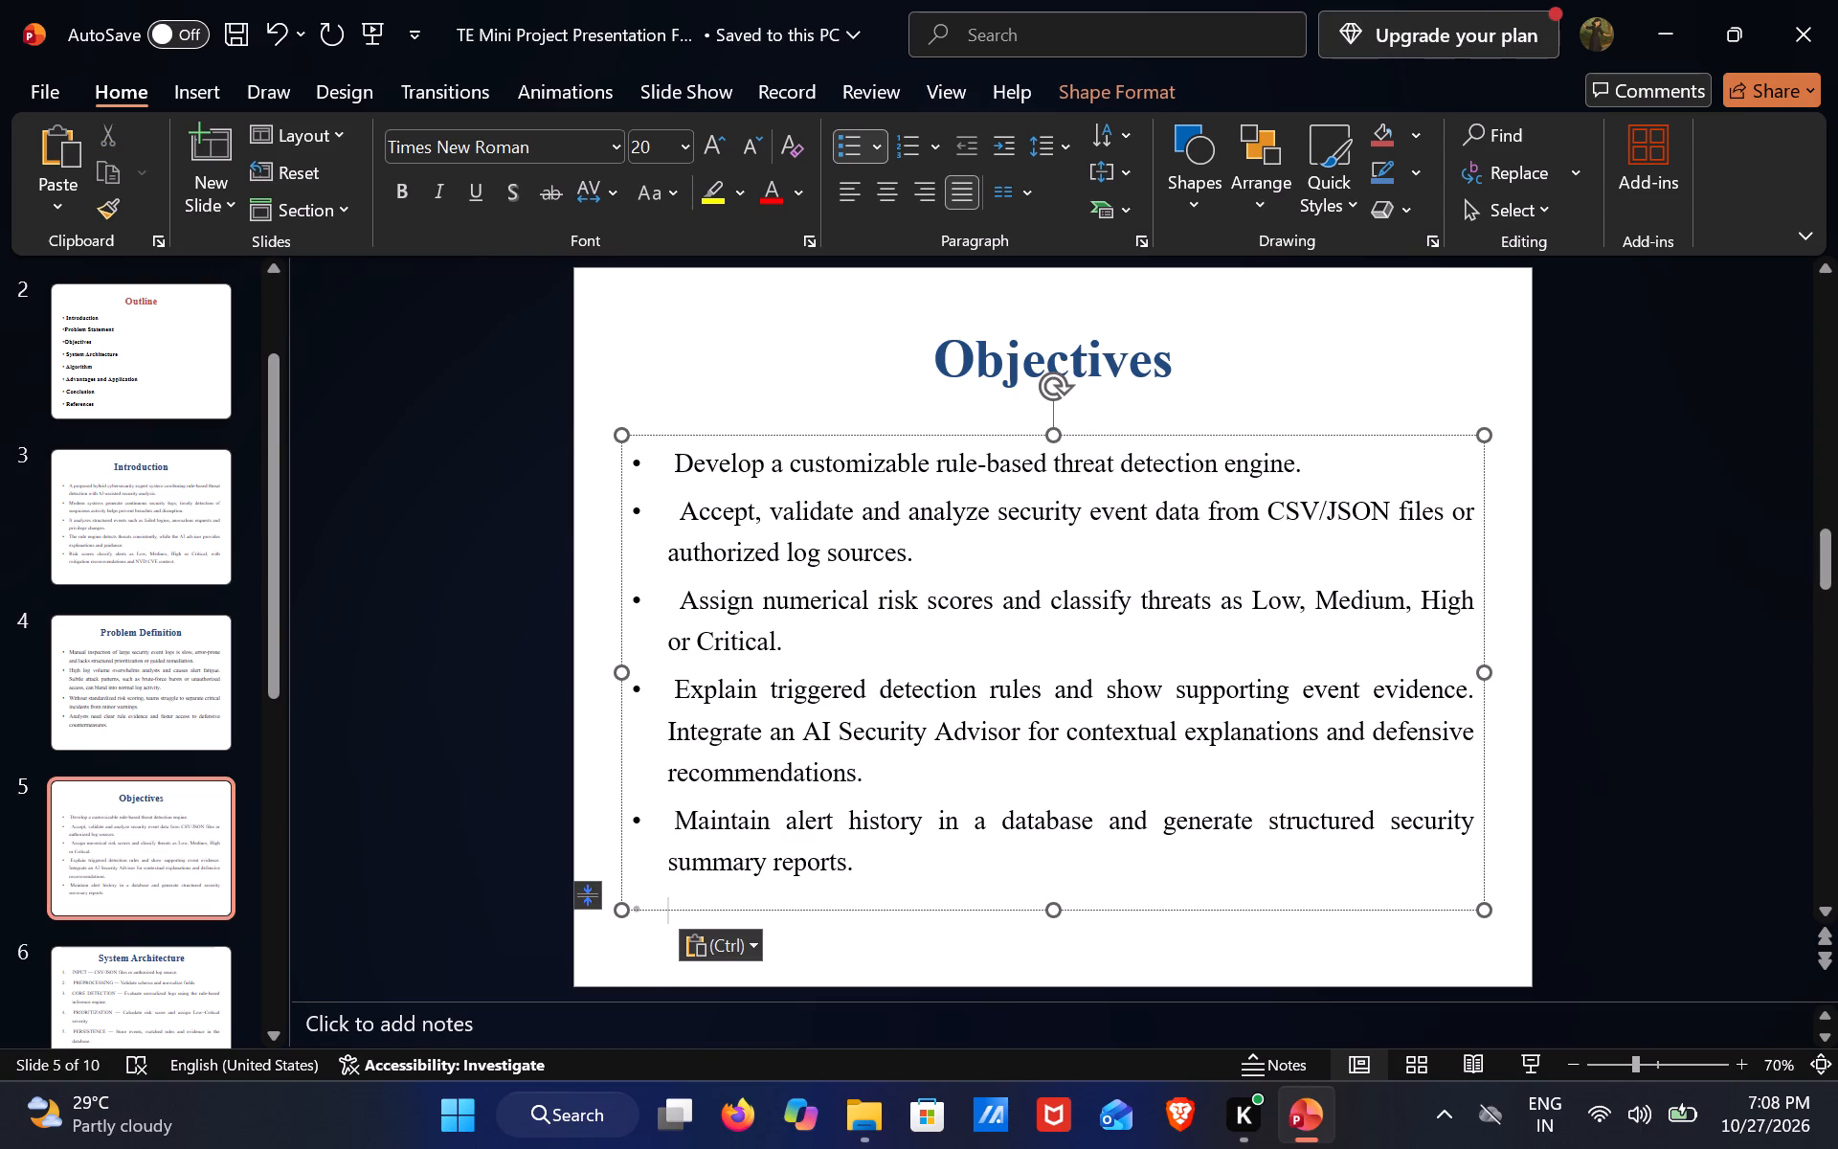
Remove the bullets and leading spaces from the Maintain alert history, Explain triggered detection rules and Assign numerical risk scores paragraphs.
left_click(672, 809)
key("BackSpace")
key("BackSpace")
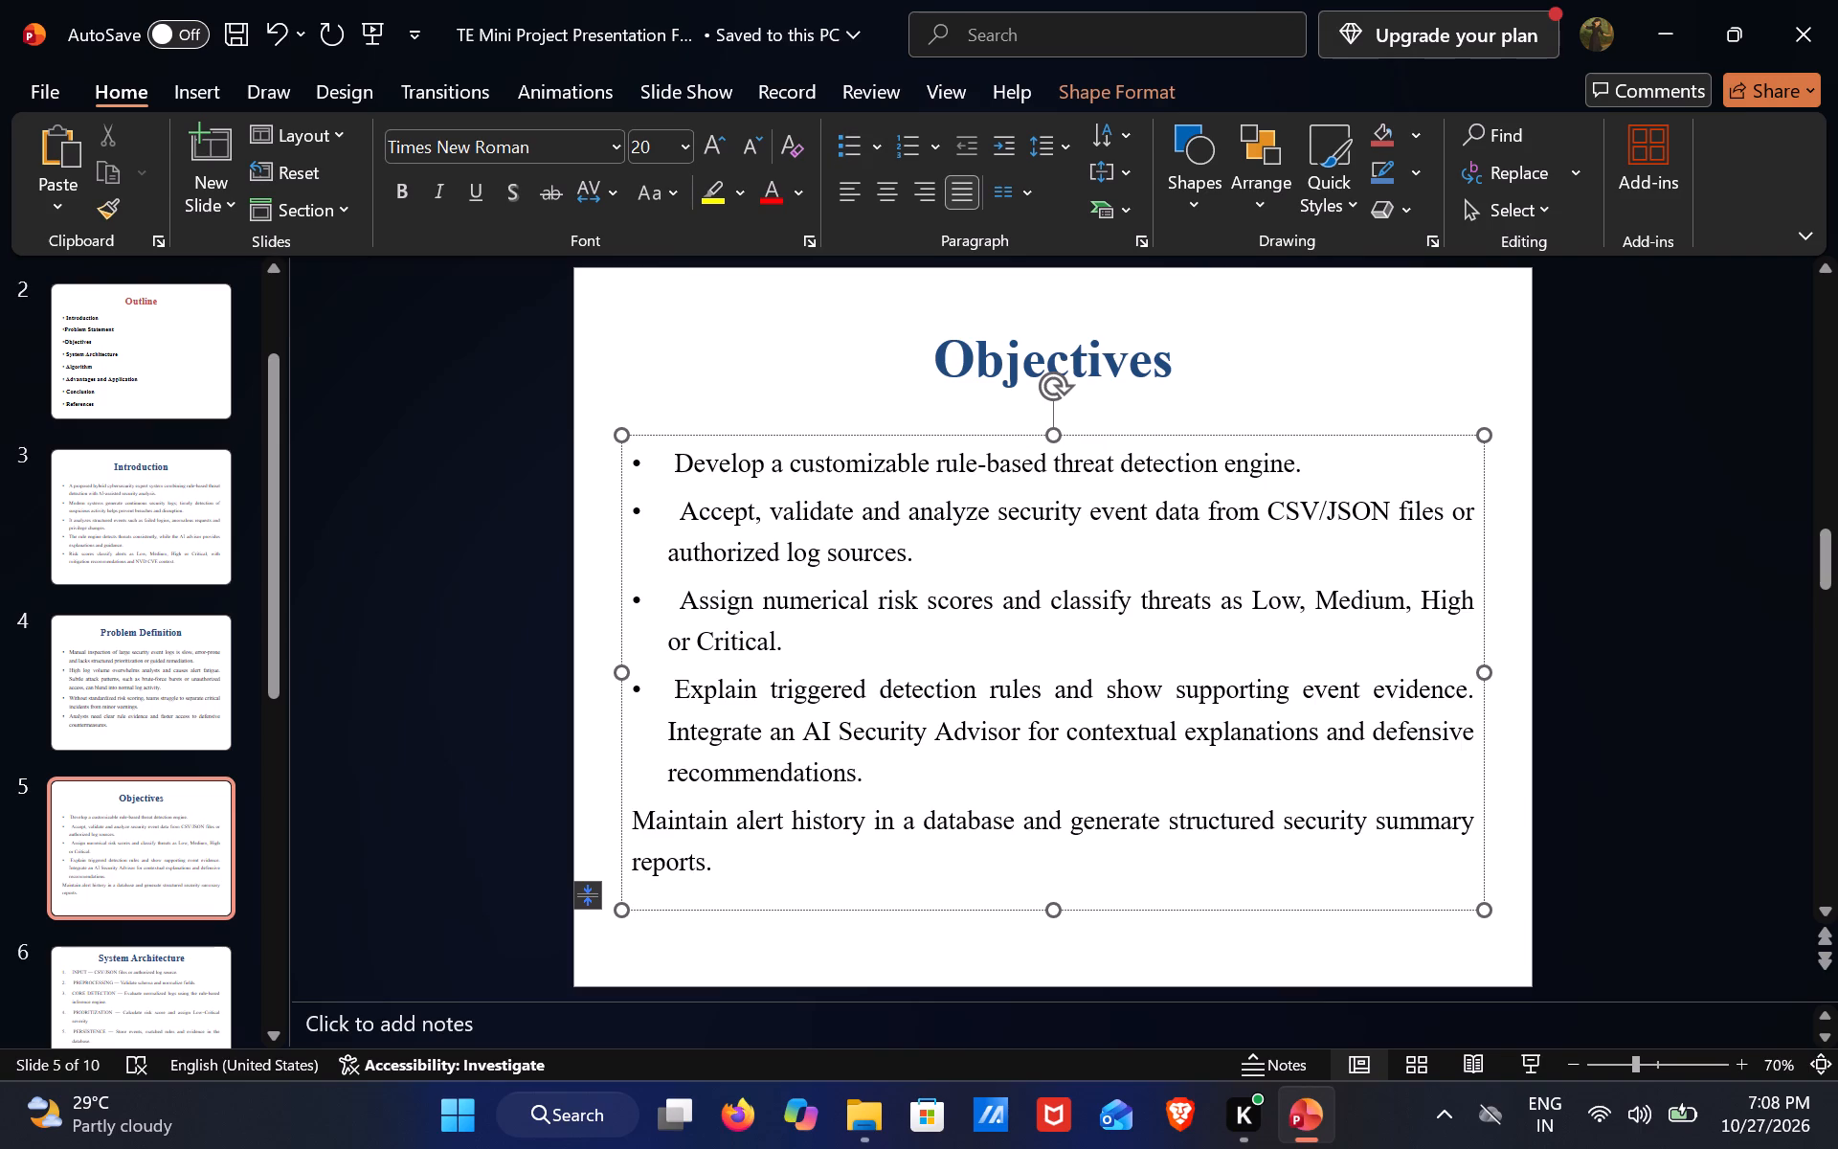
left_click(673, 690)
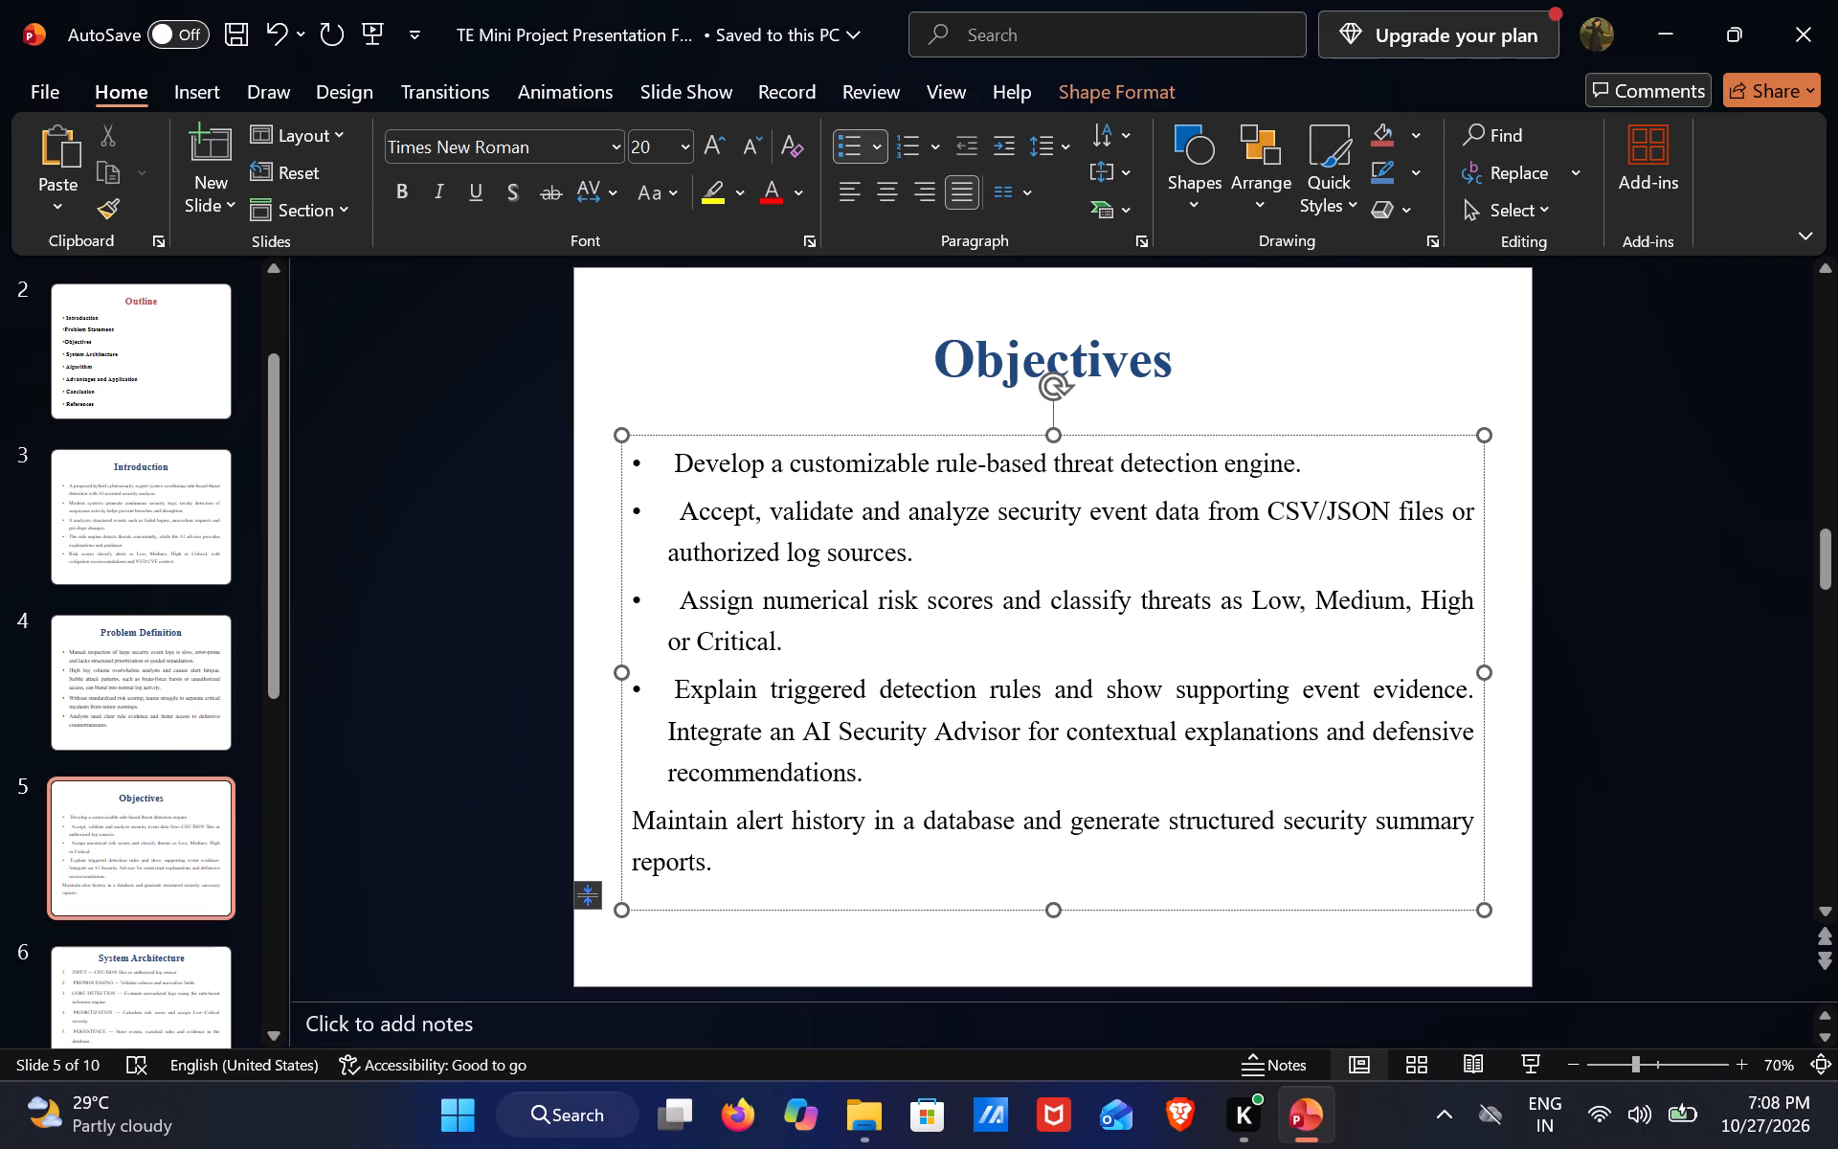
key("BackSpace")
key("BackSpace")
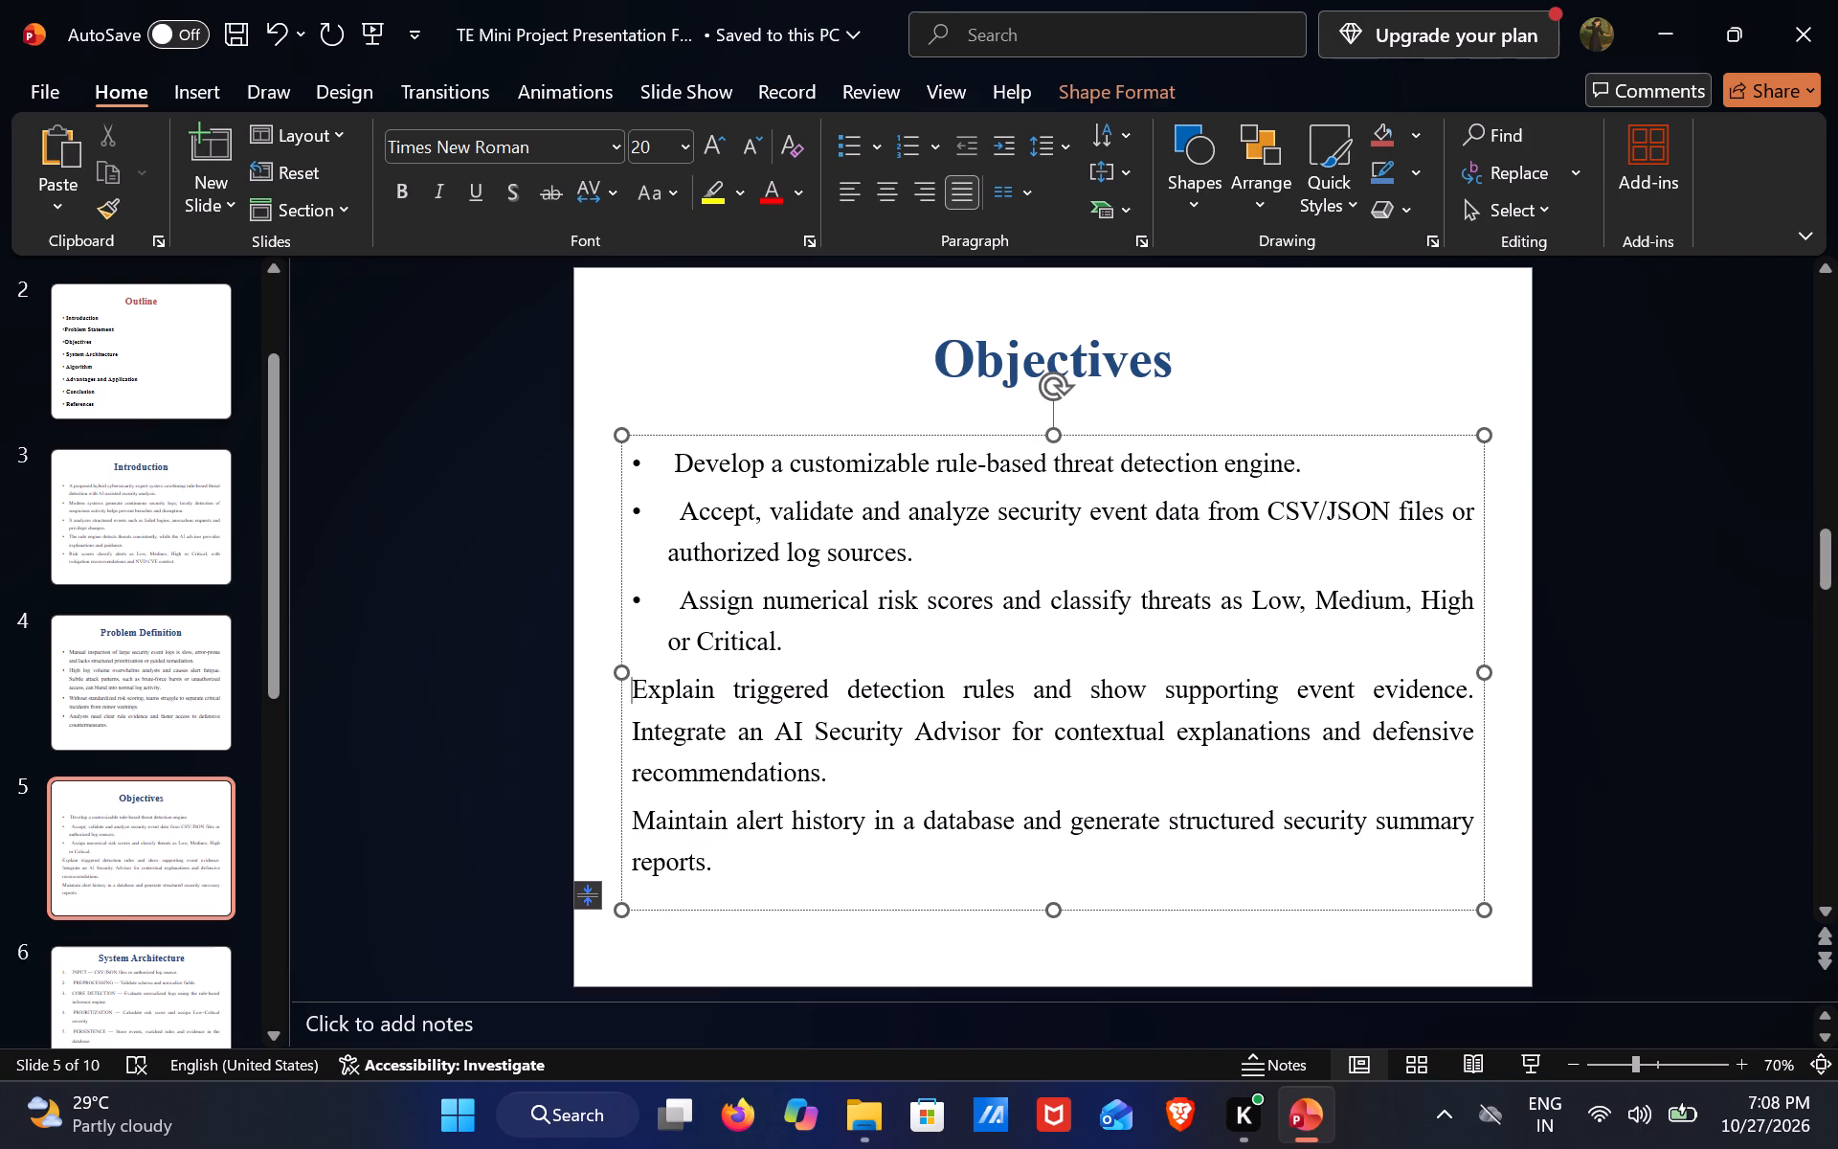
left_click(676, 596)
key("BackSpace")
key("BackSpace")
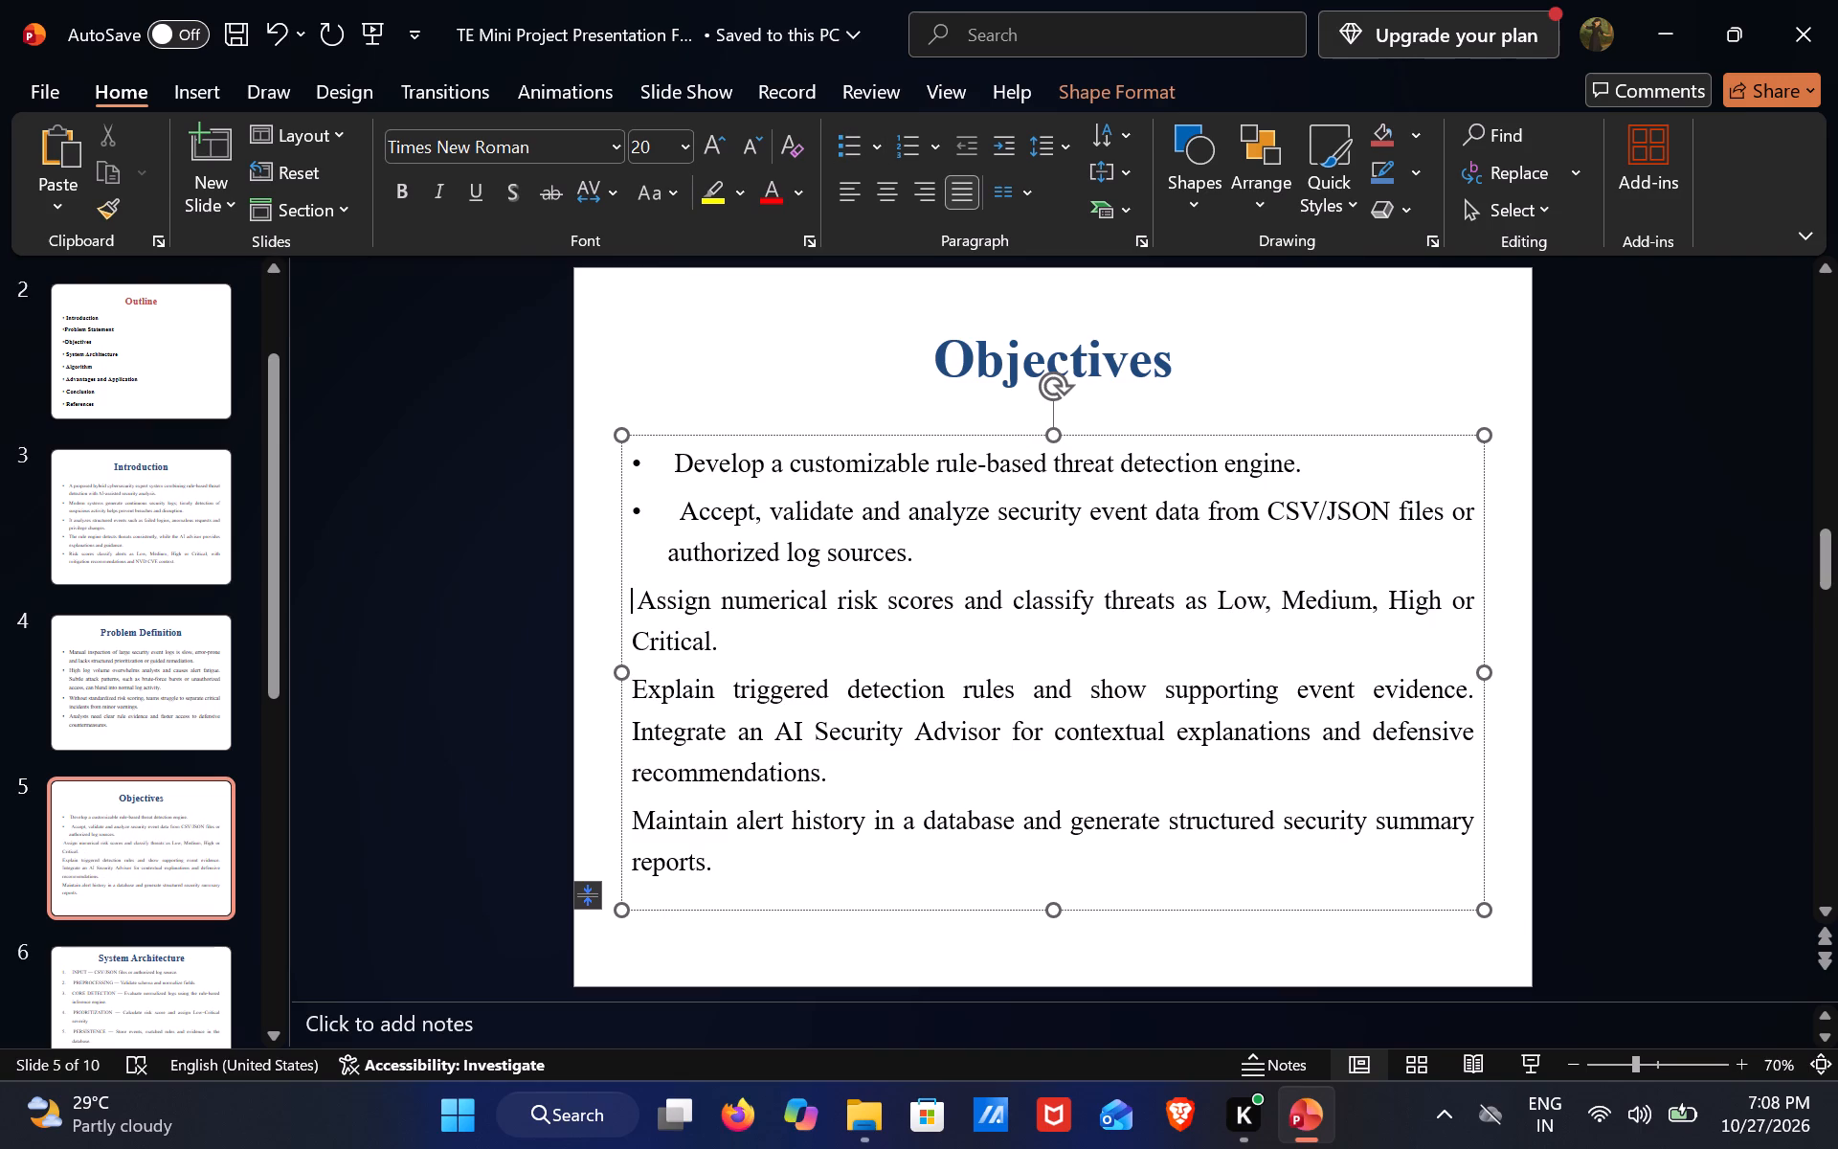
key("Right")
key("BackSpace")
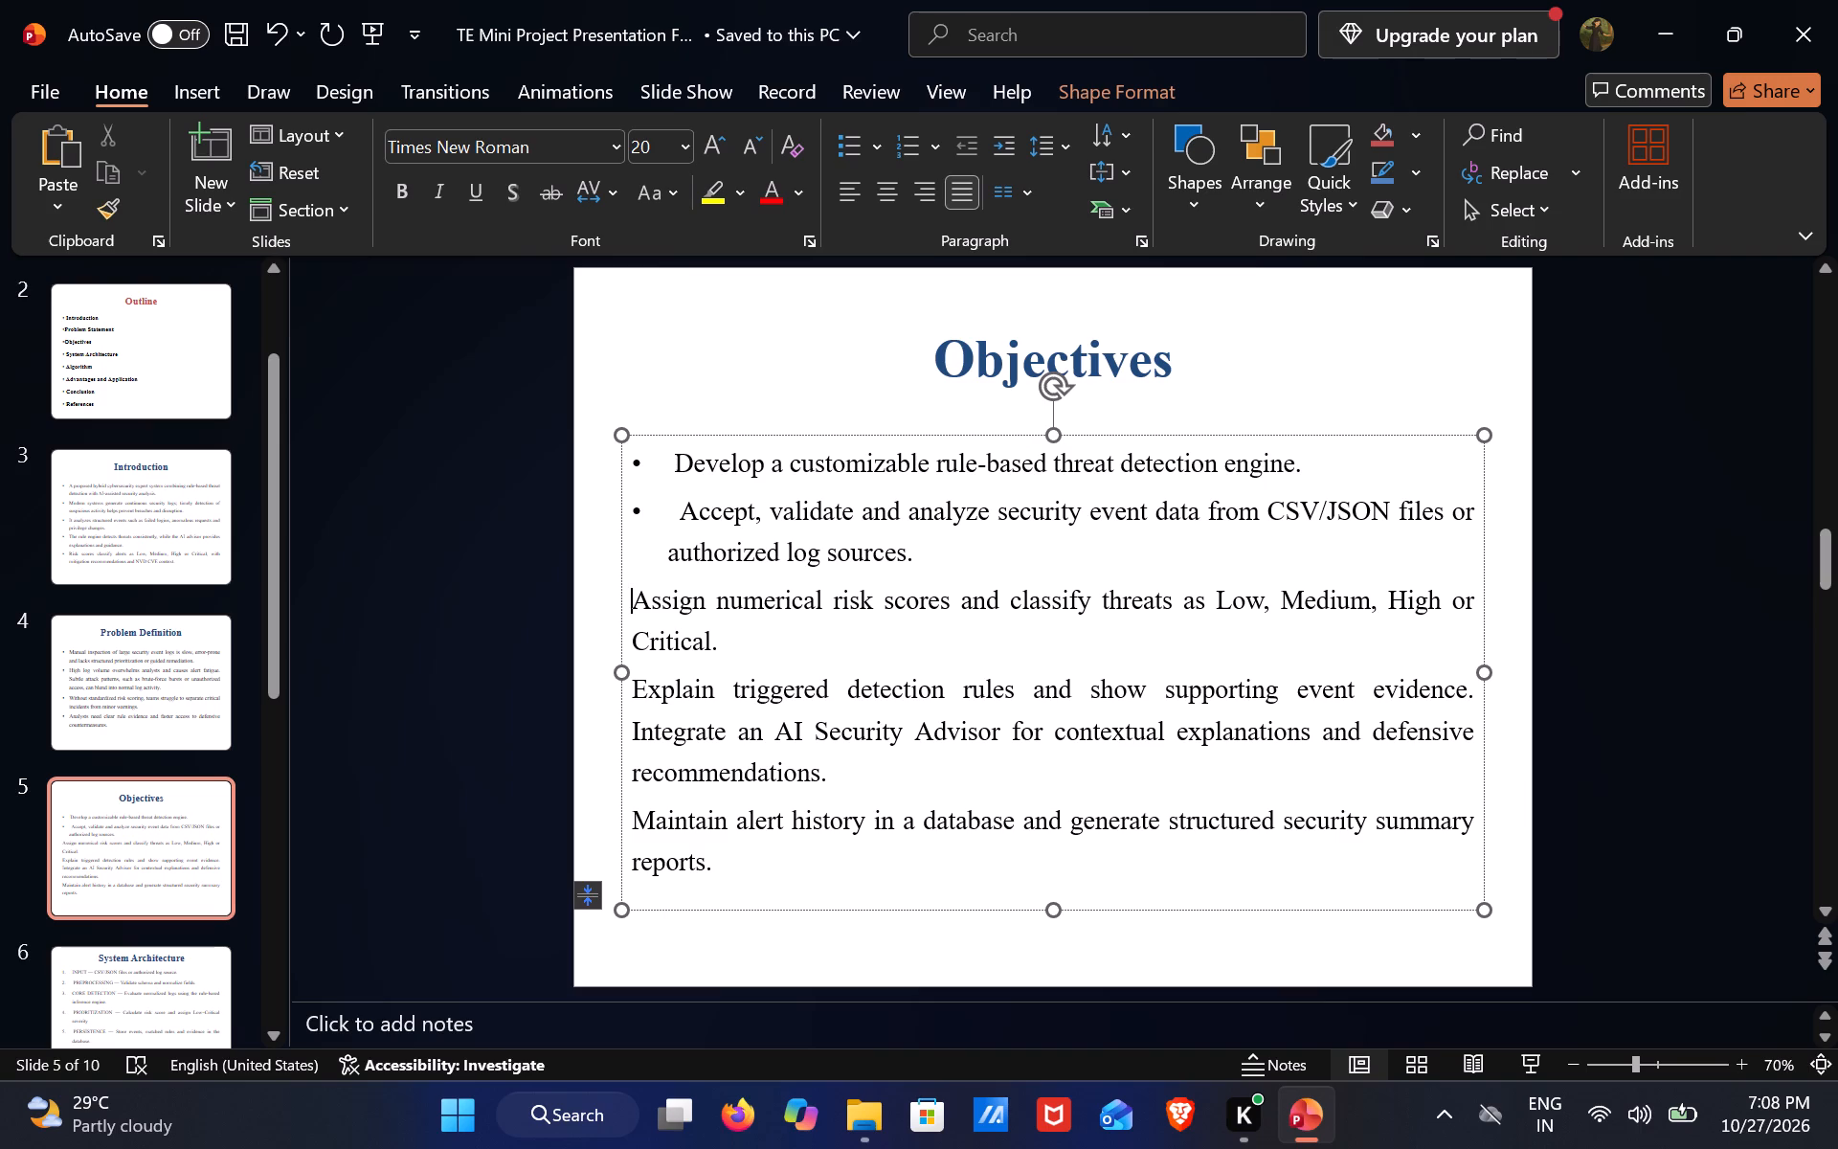
Remove the bullets and leading spaces from the Accept, validate and analyze and Develop a customizable rule-based engine paragraphs.
left_click(682, 509)
key("BackSpace")
key("BackSpace")
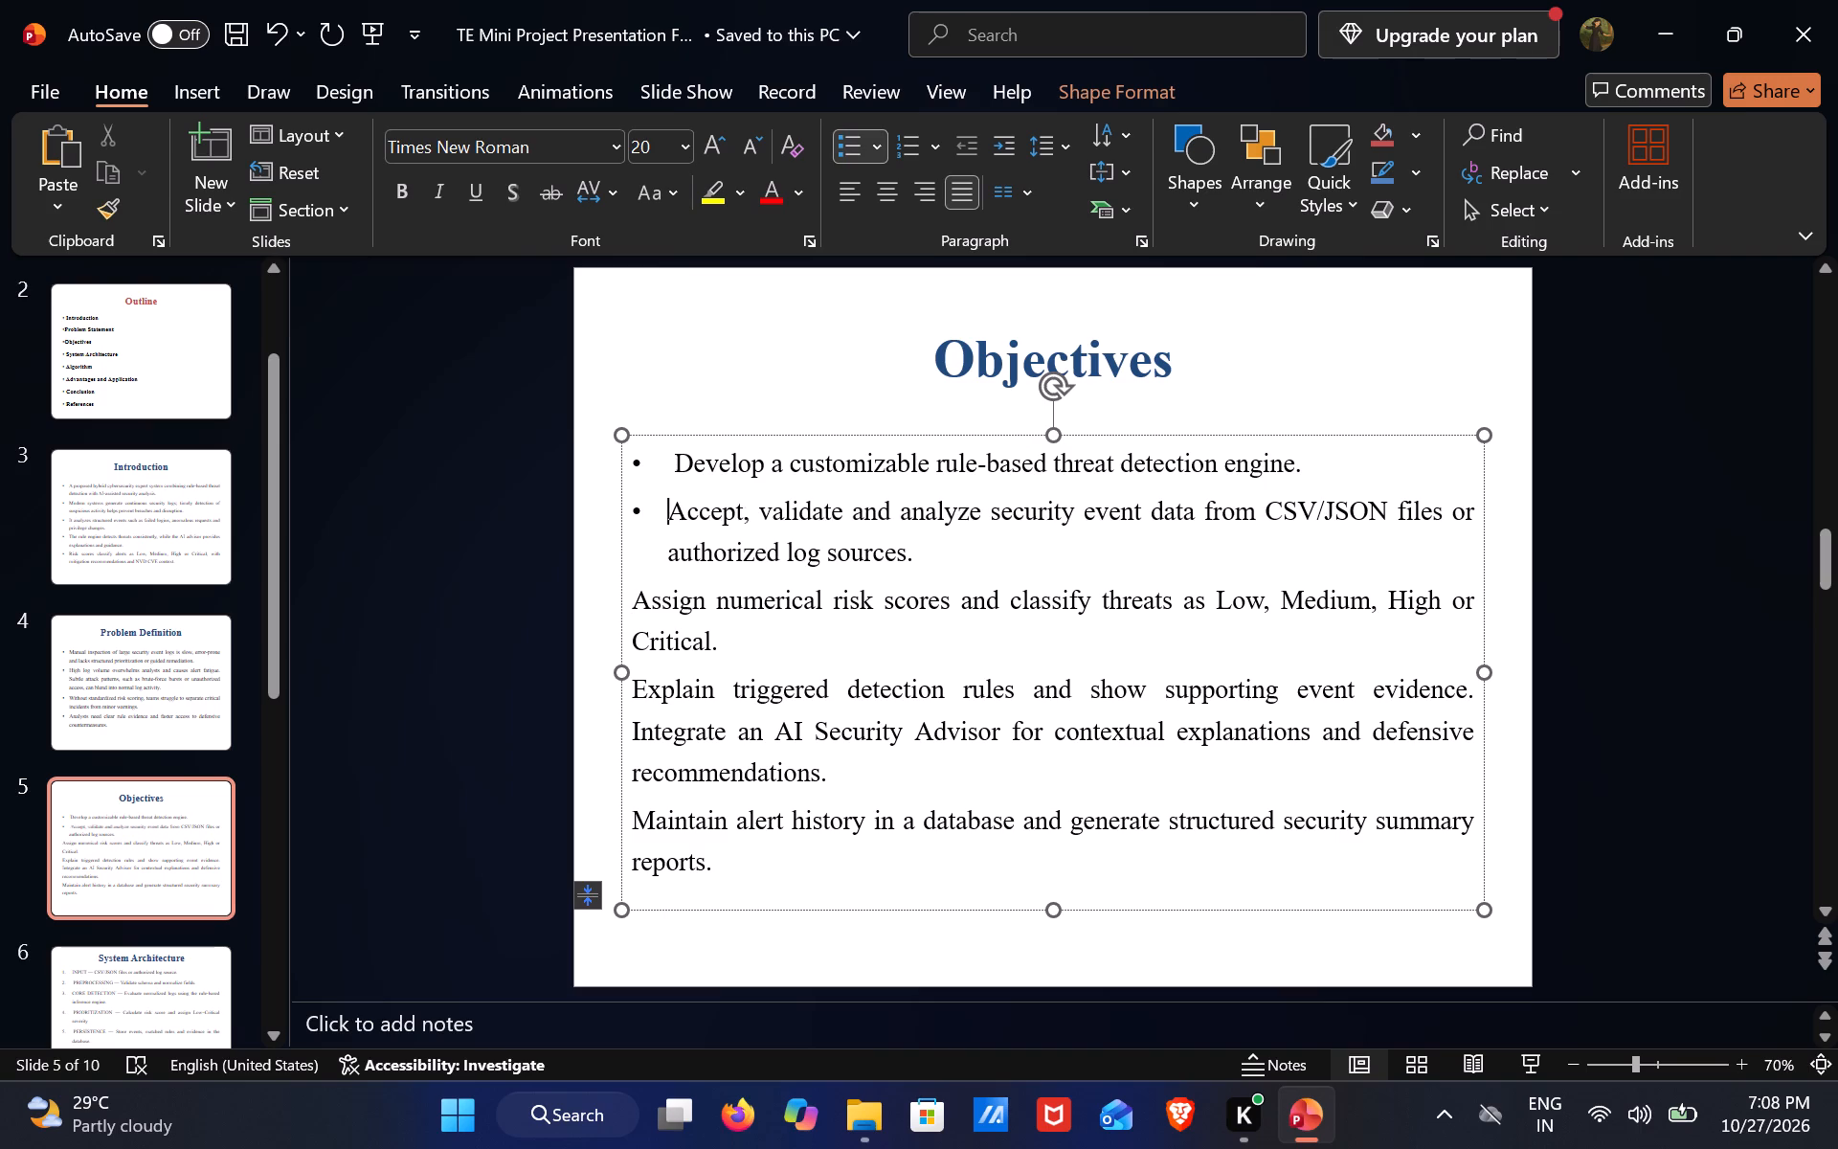
key("BackSpace")
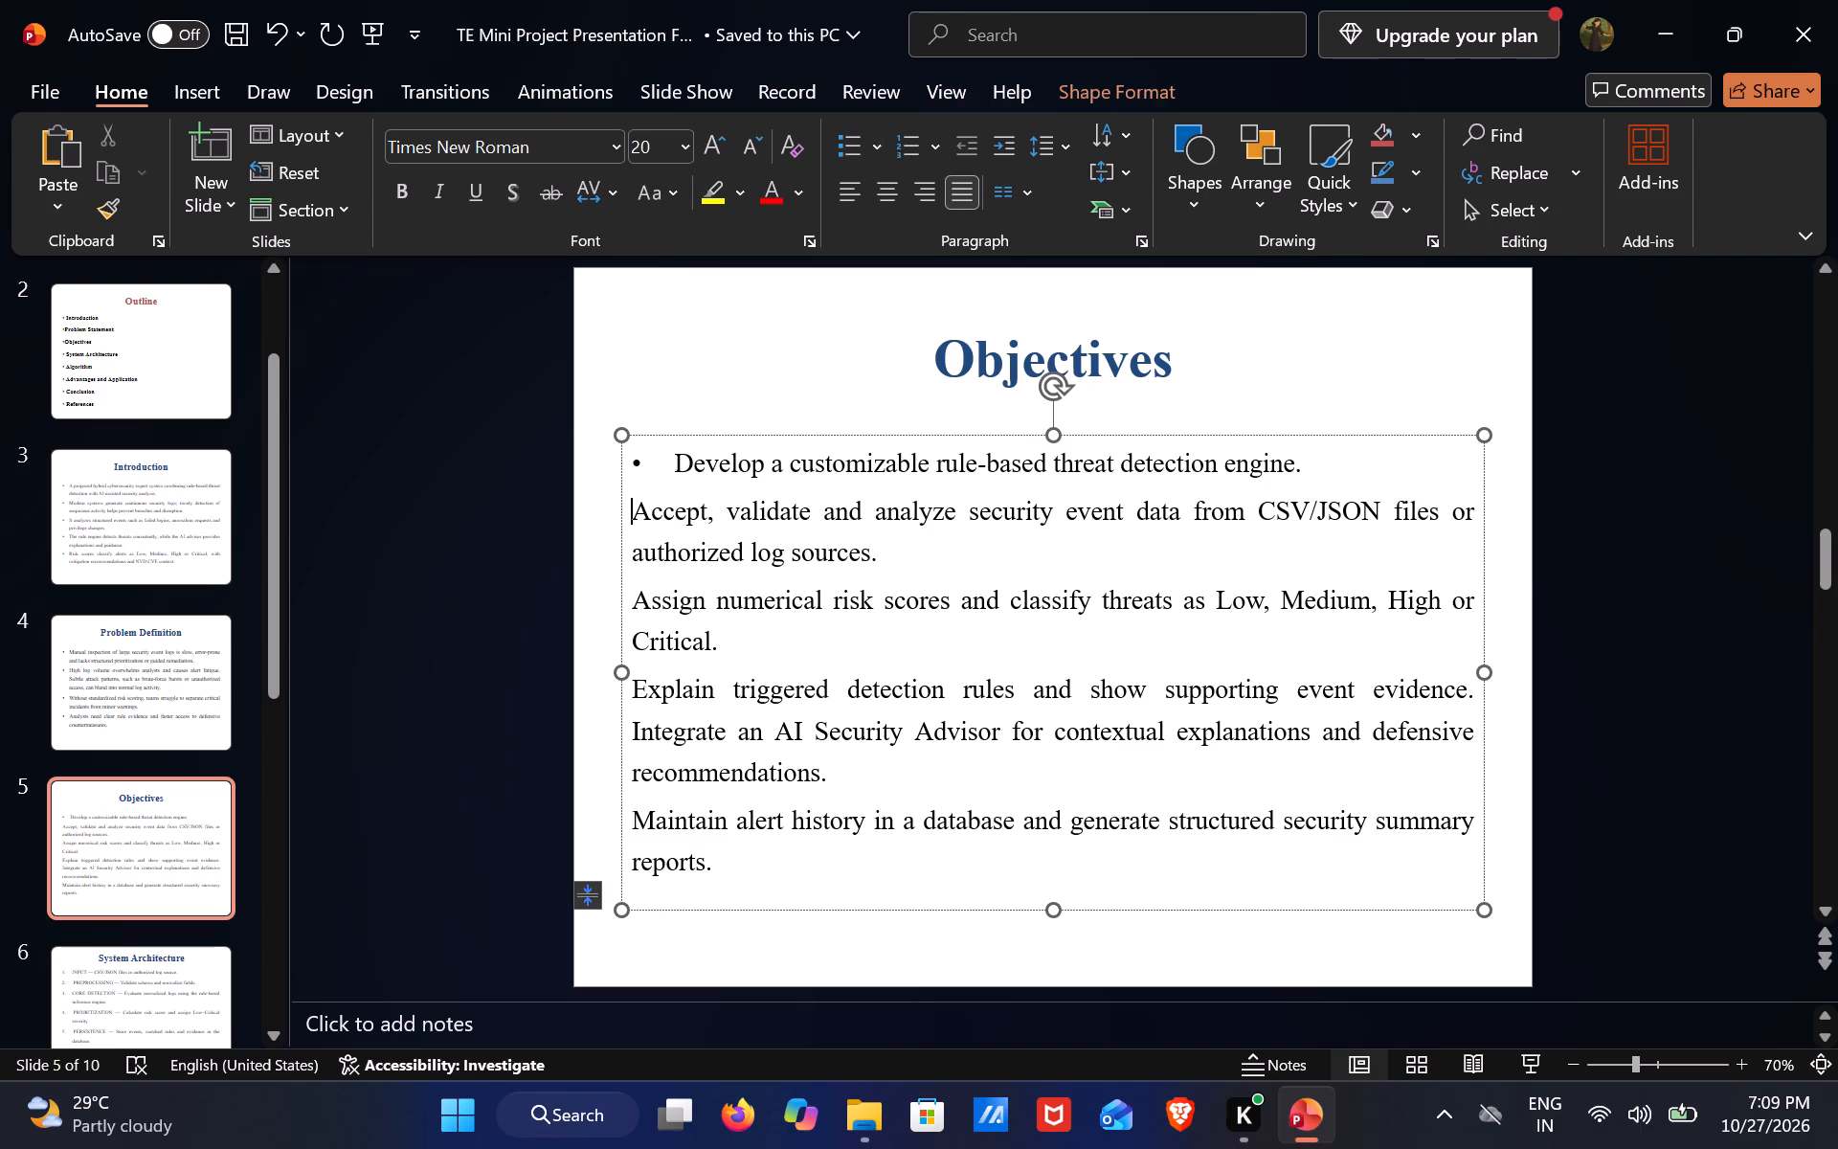
left_click(671, 463)
key("BackSpace")
key("BackSpace")
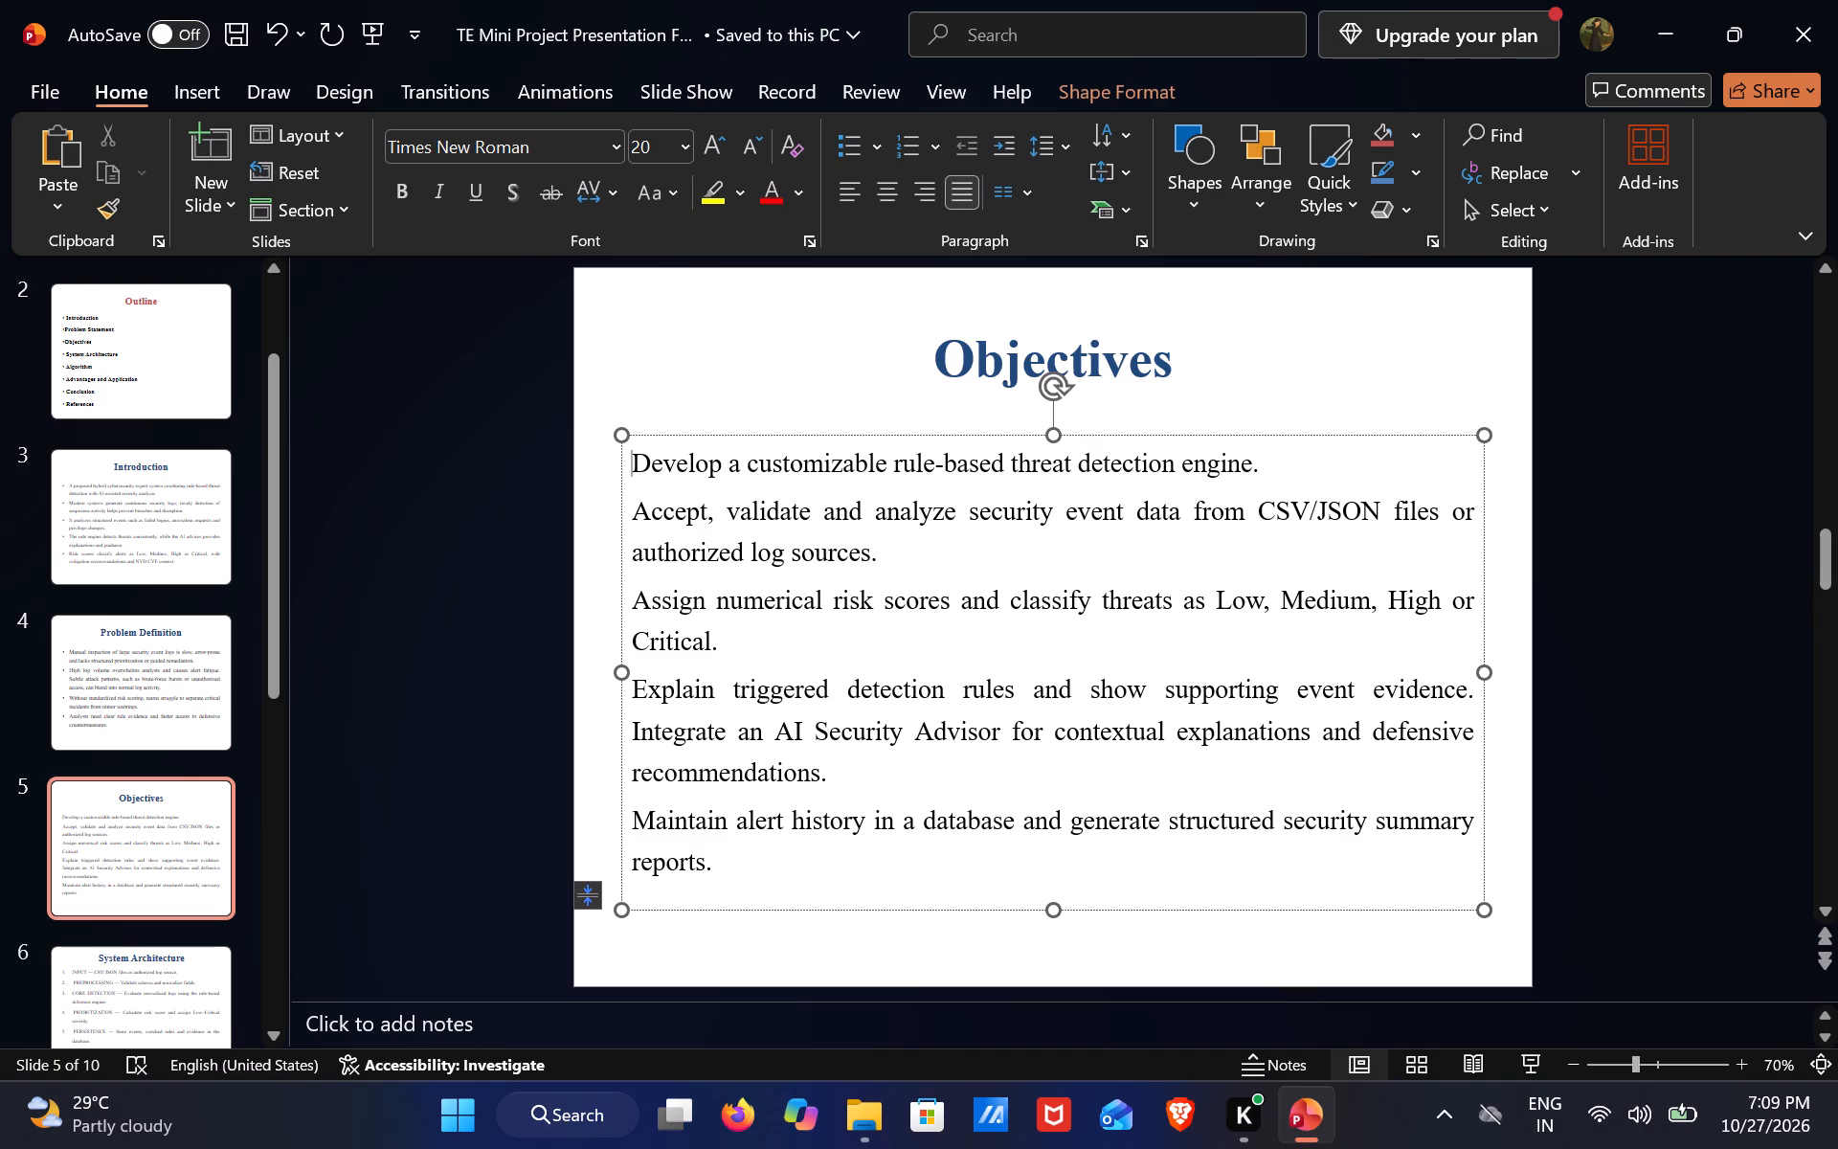
Justify all five Objectives paragraphs and apply uniform round bullets to them.
left_click_drag(627, 456, 747, 895)
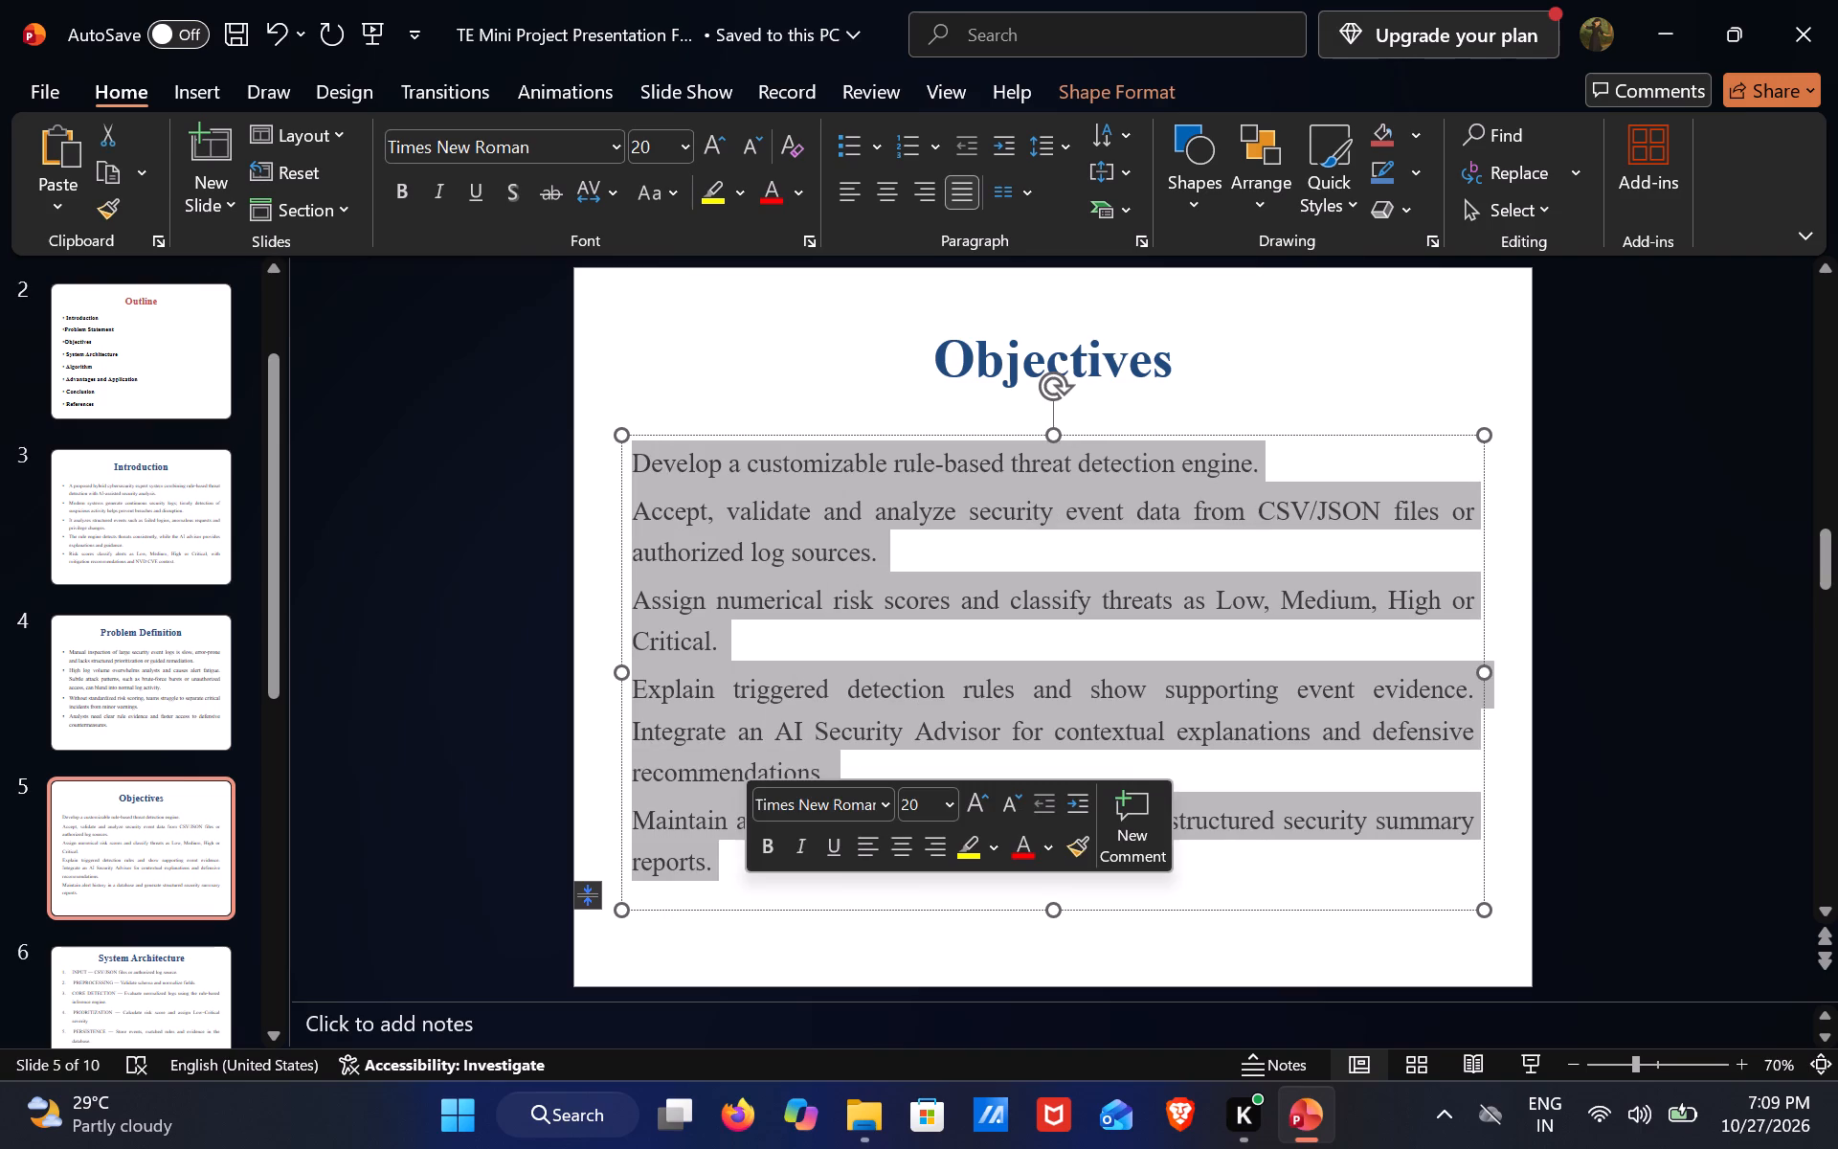
left_click(850, 189)
left_click(962, 195)
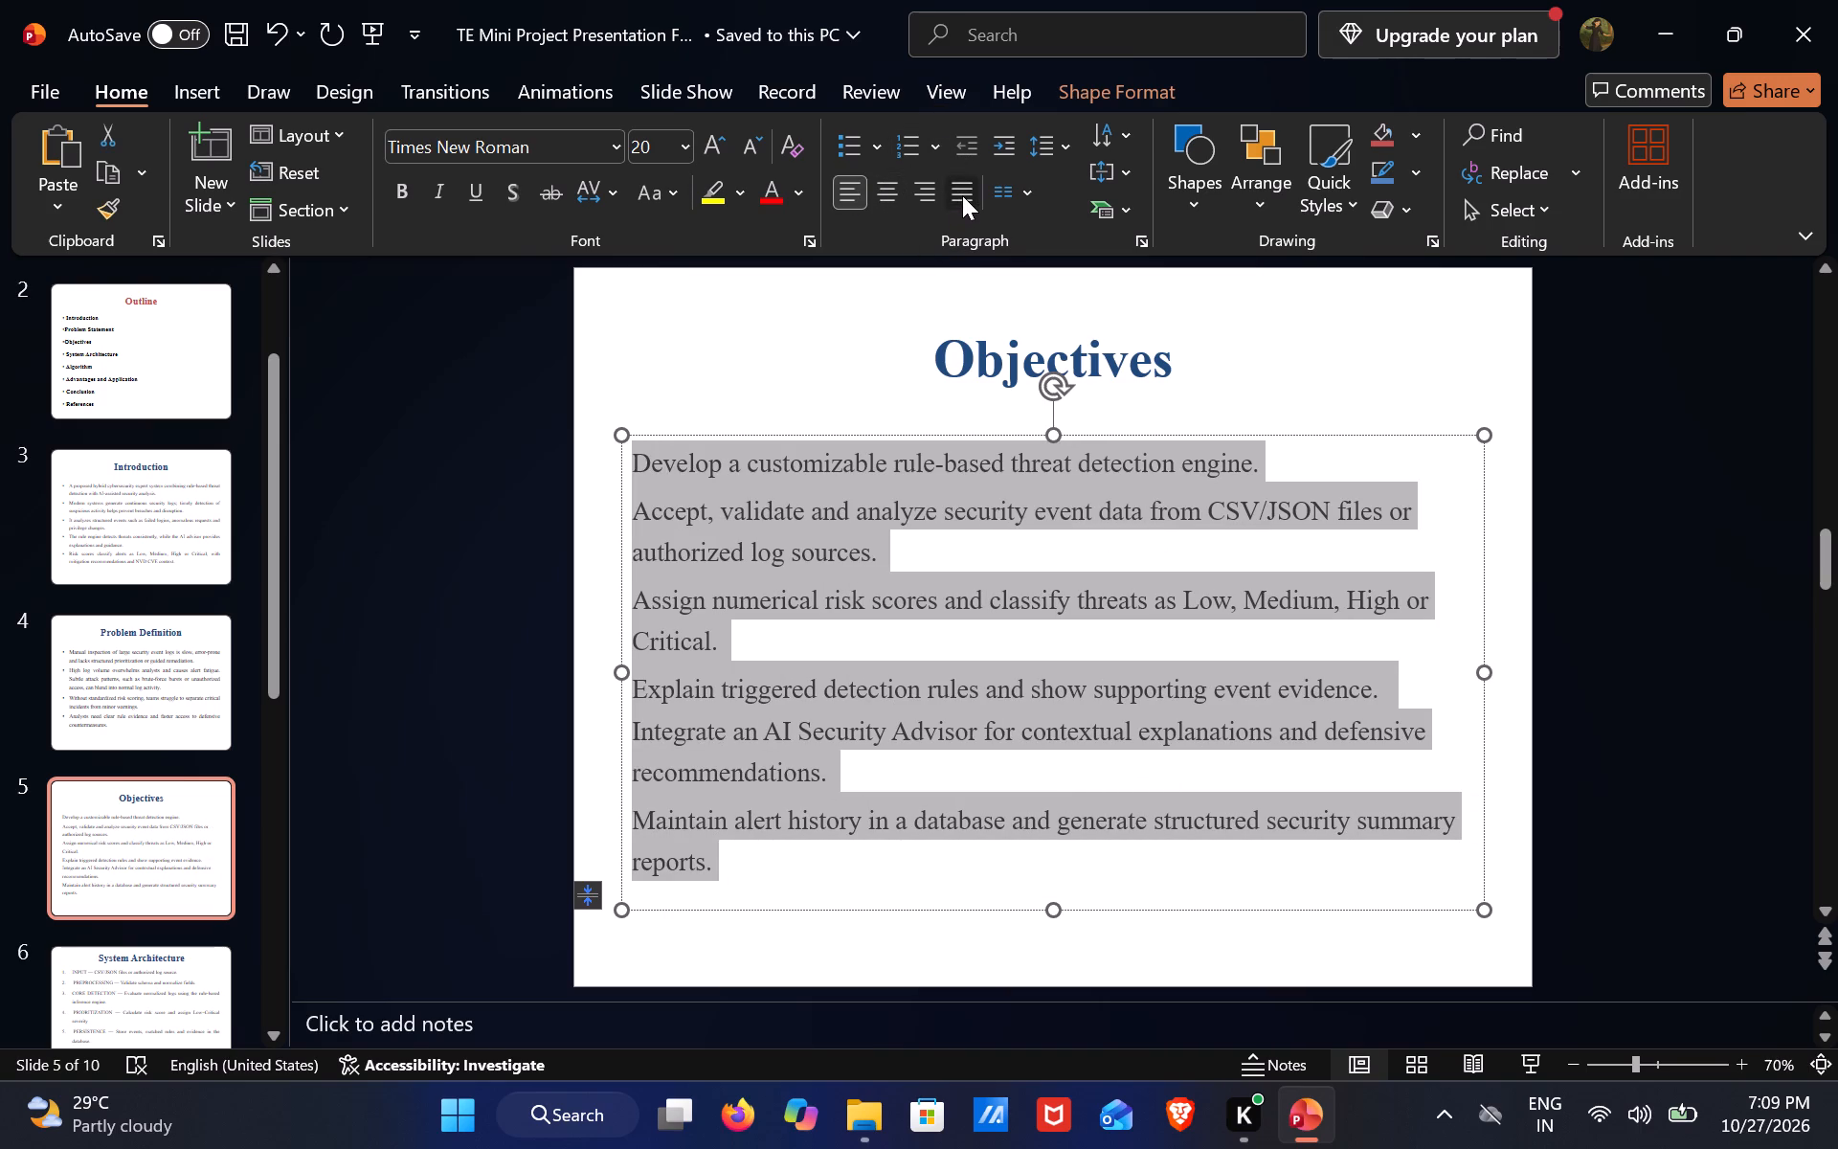
left_click(838, 133)
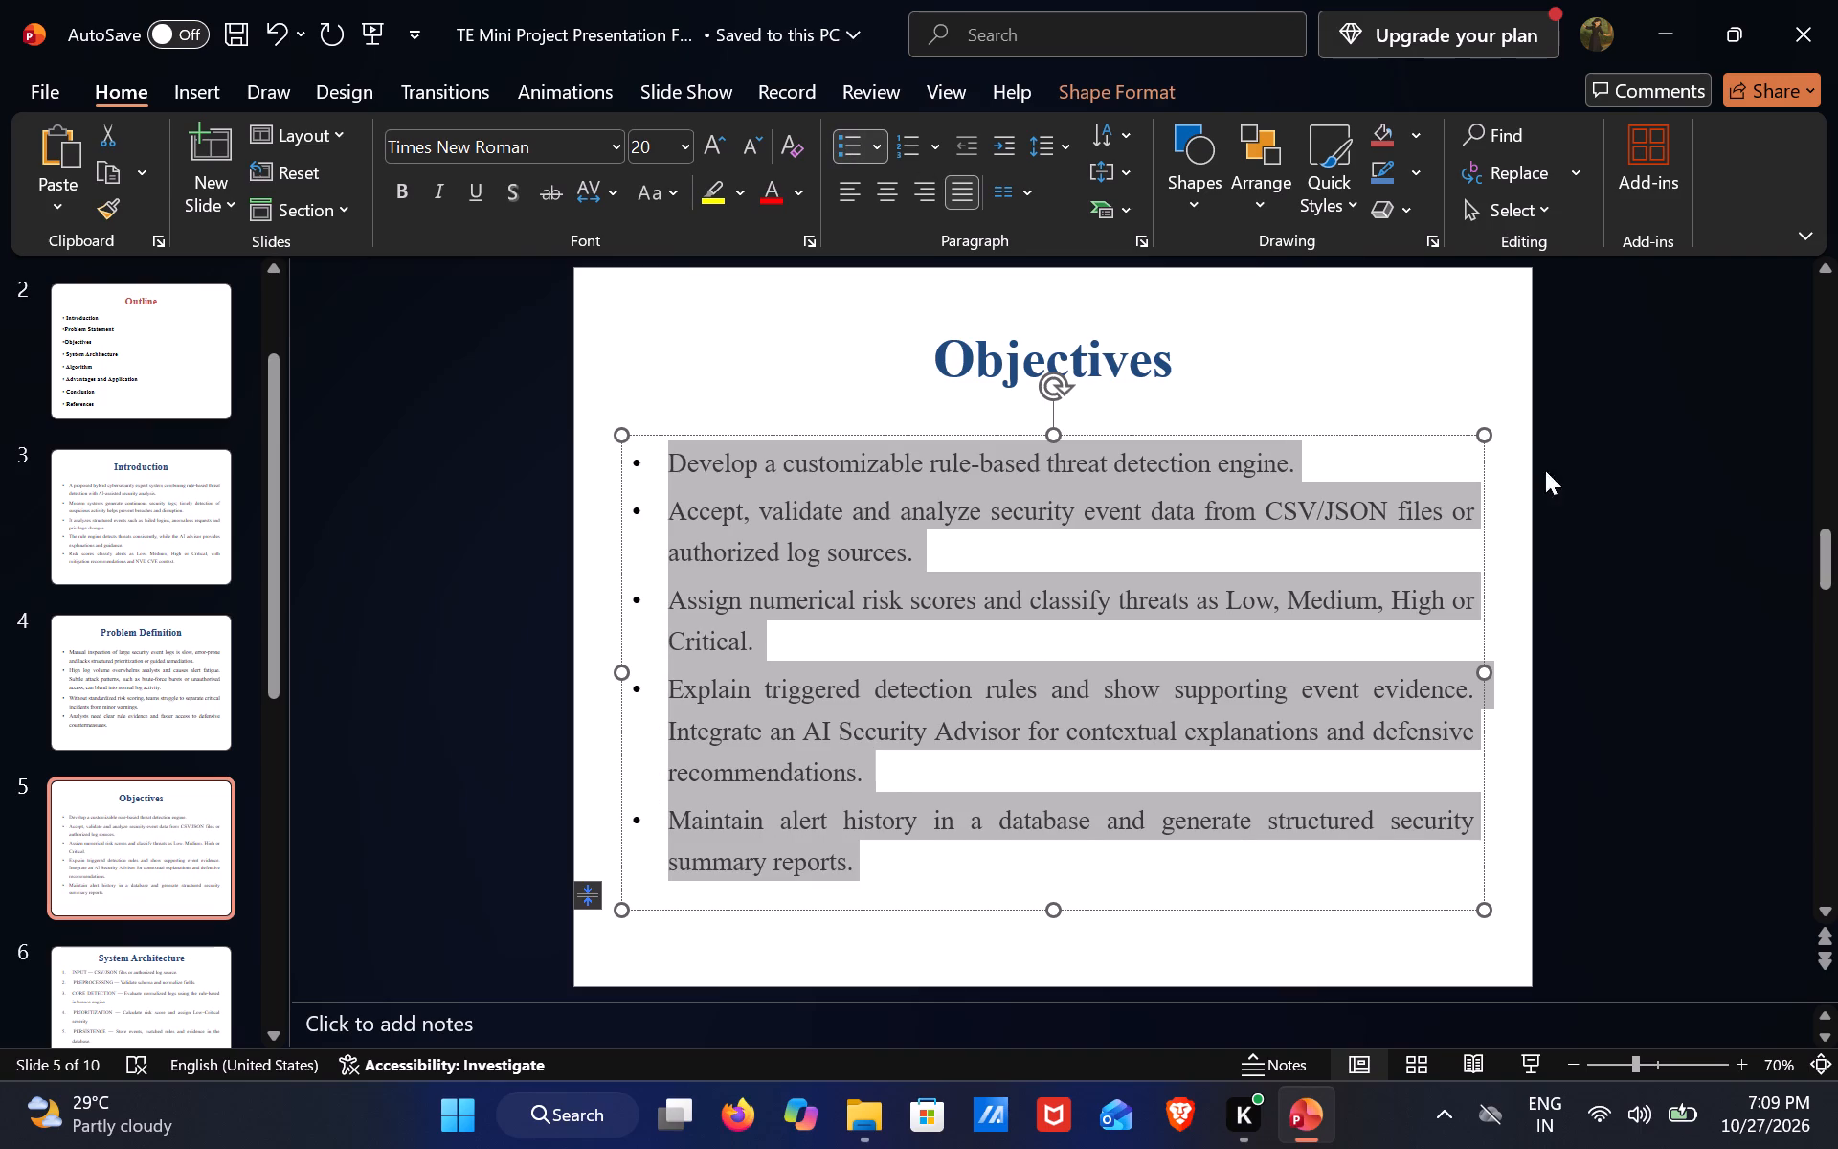
left_click(1620, 451)
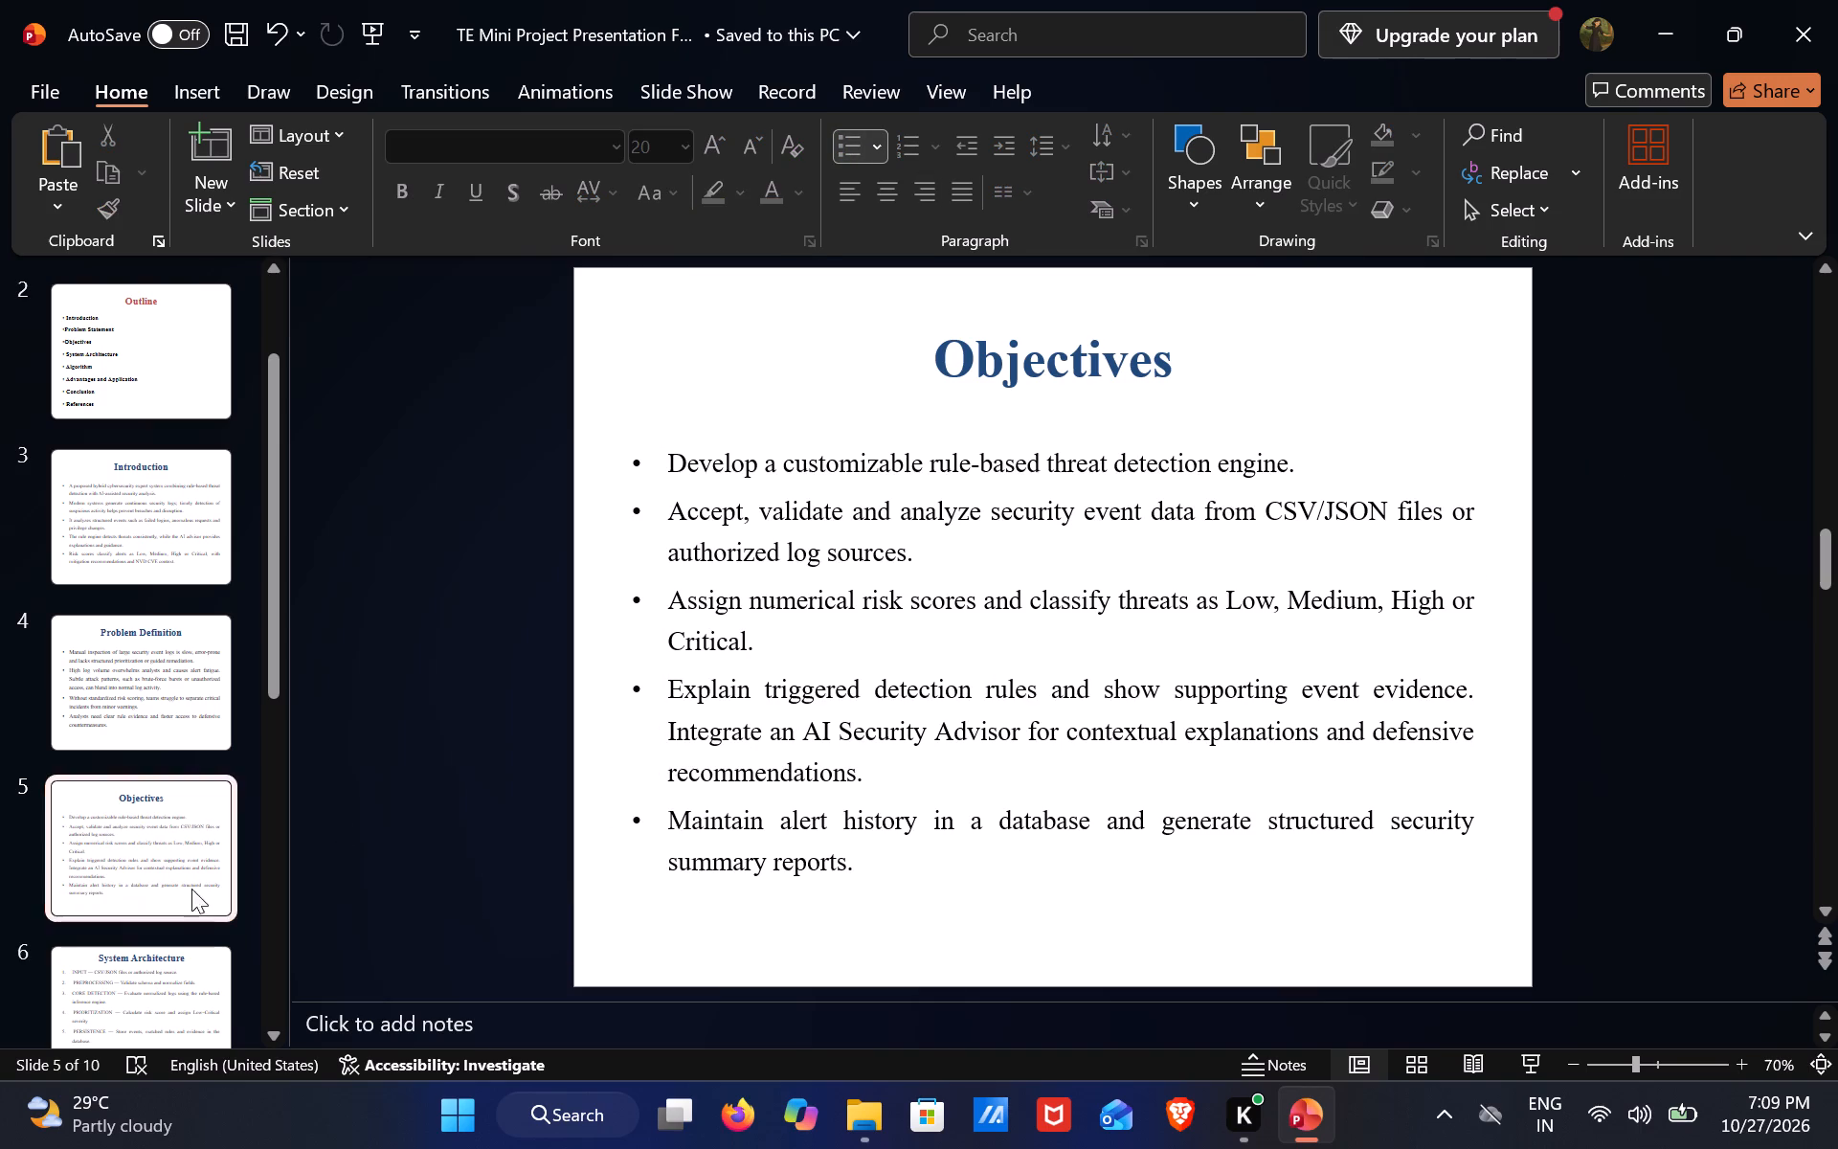
On the System Architecture slide, copy and delete all body text, clear the leftover numbering, and paste the text back.
left_click(153, 980)
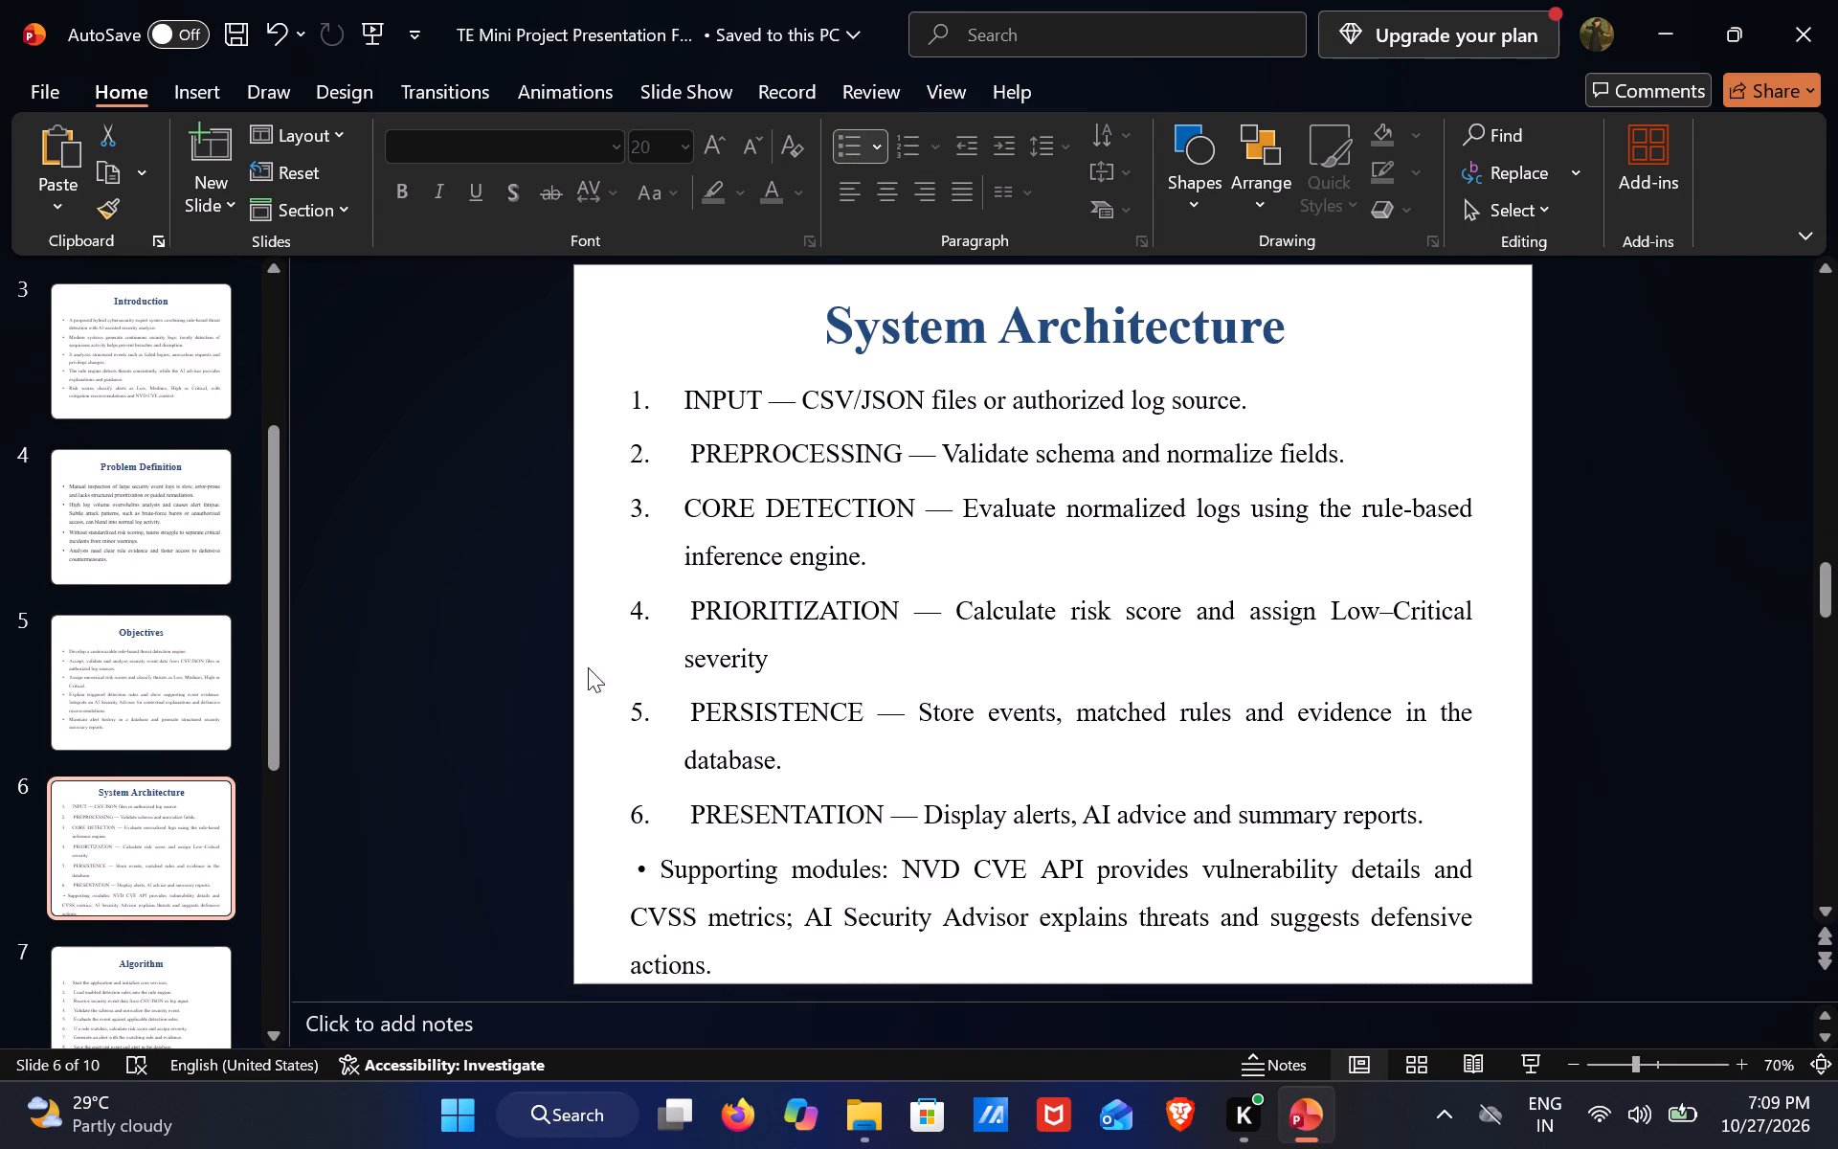
left_click_drag(684, 392, 717, 462)
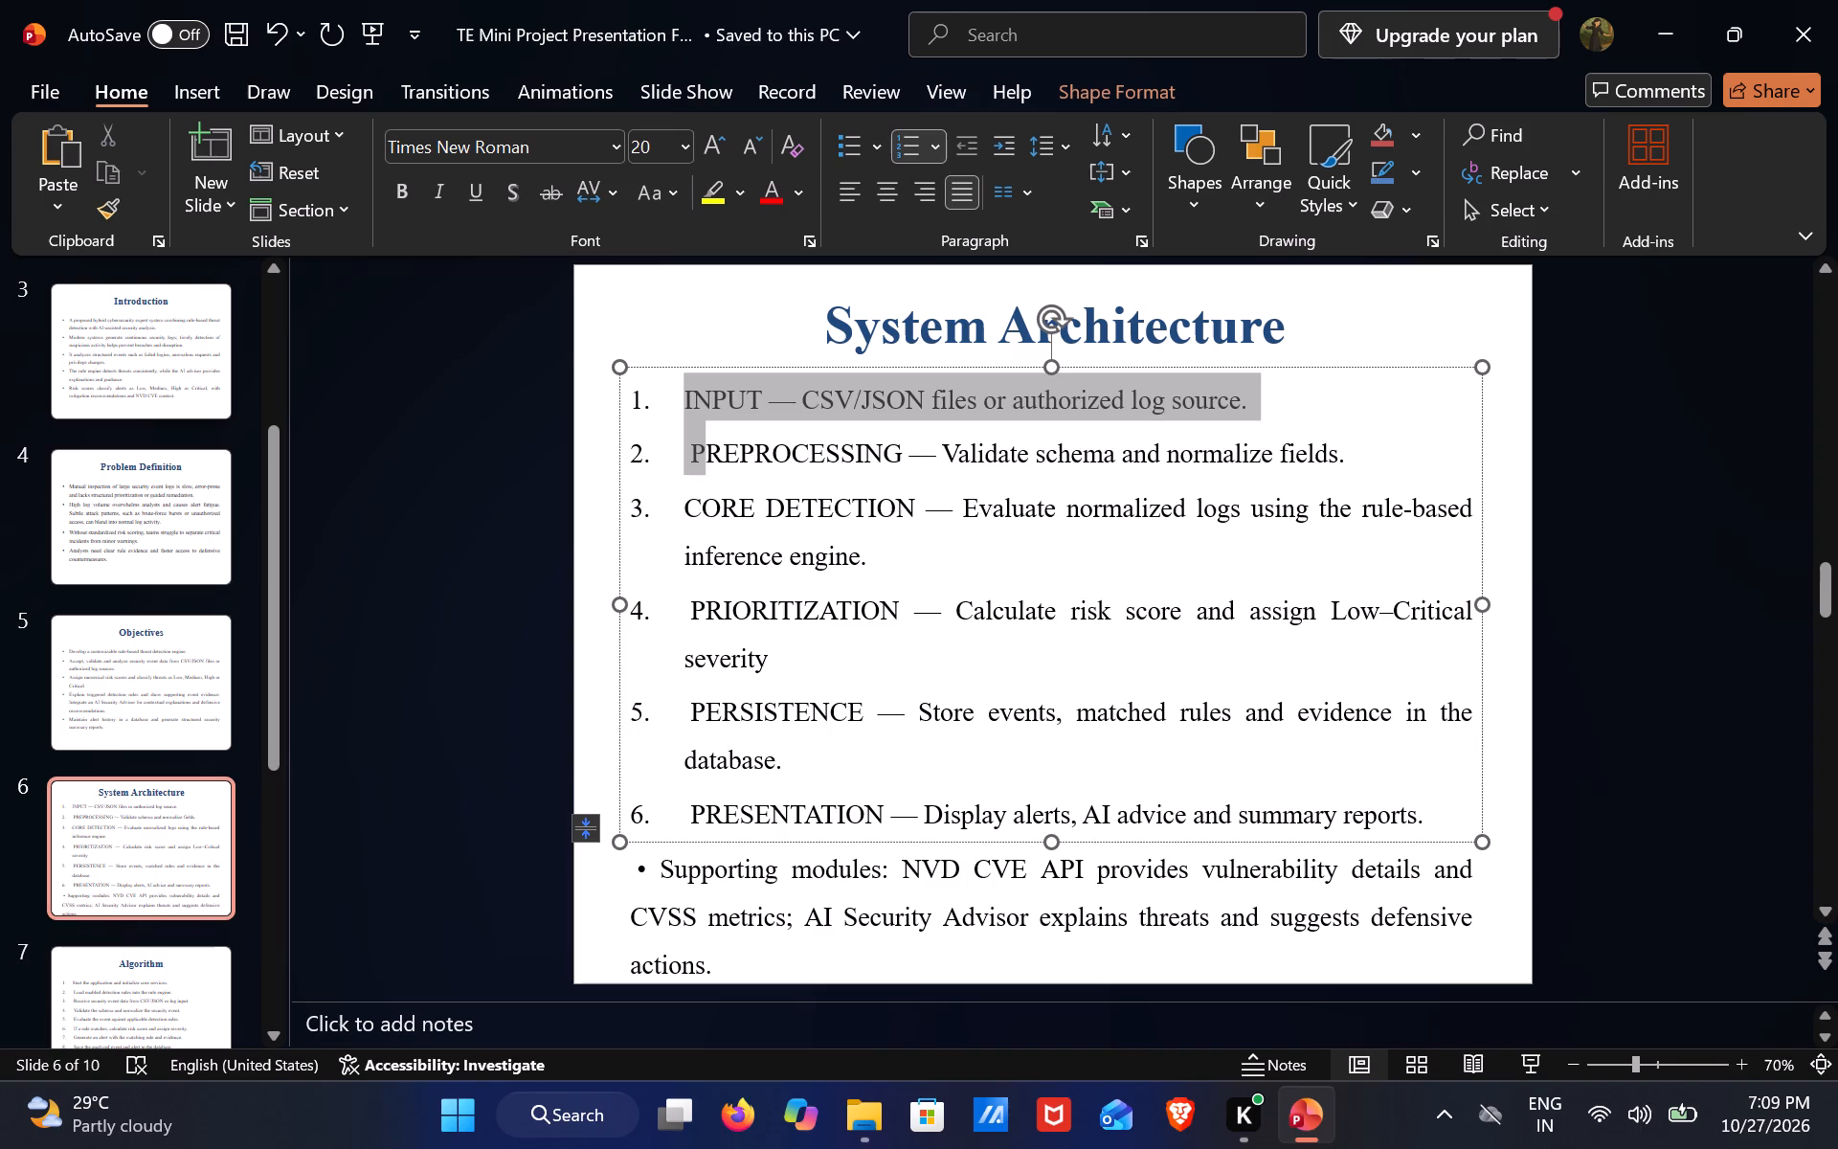
left_click_drag(717, 462, 800, 952)
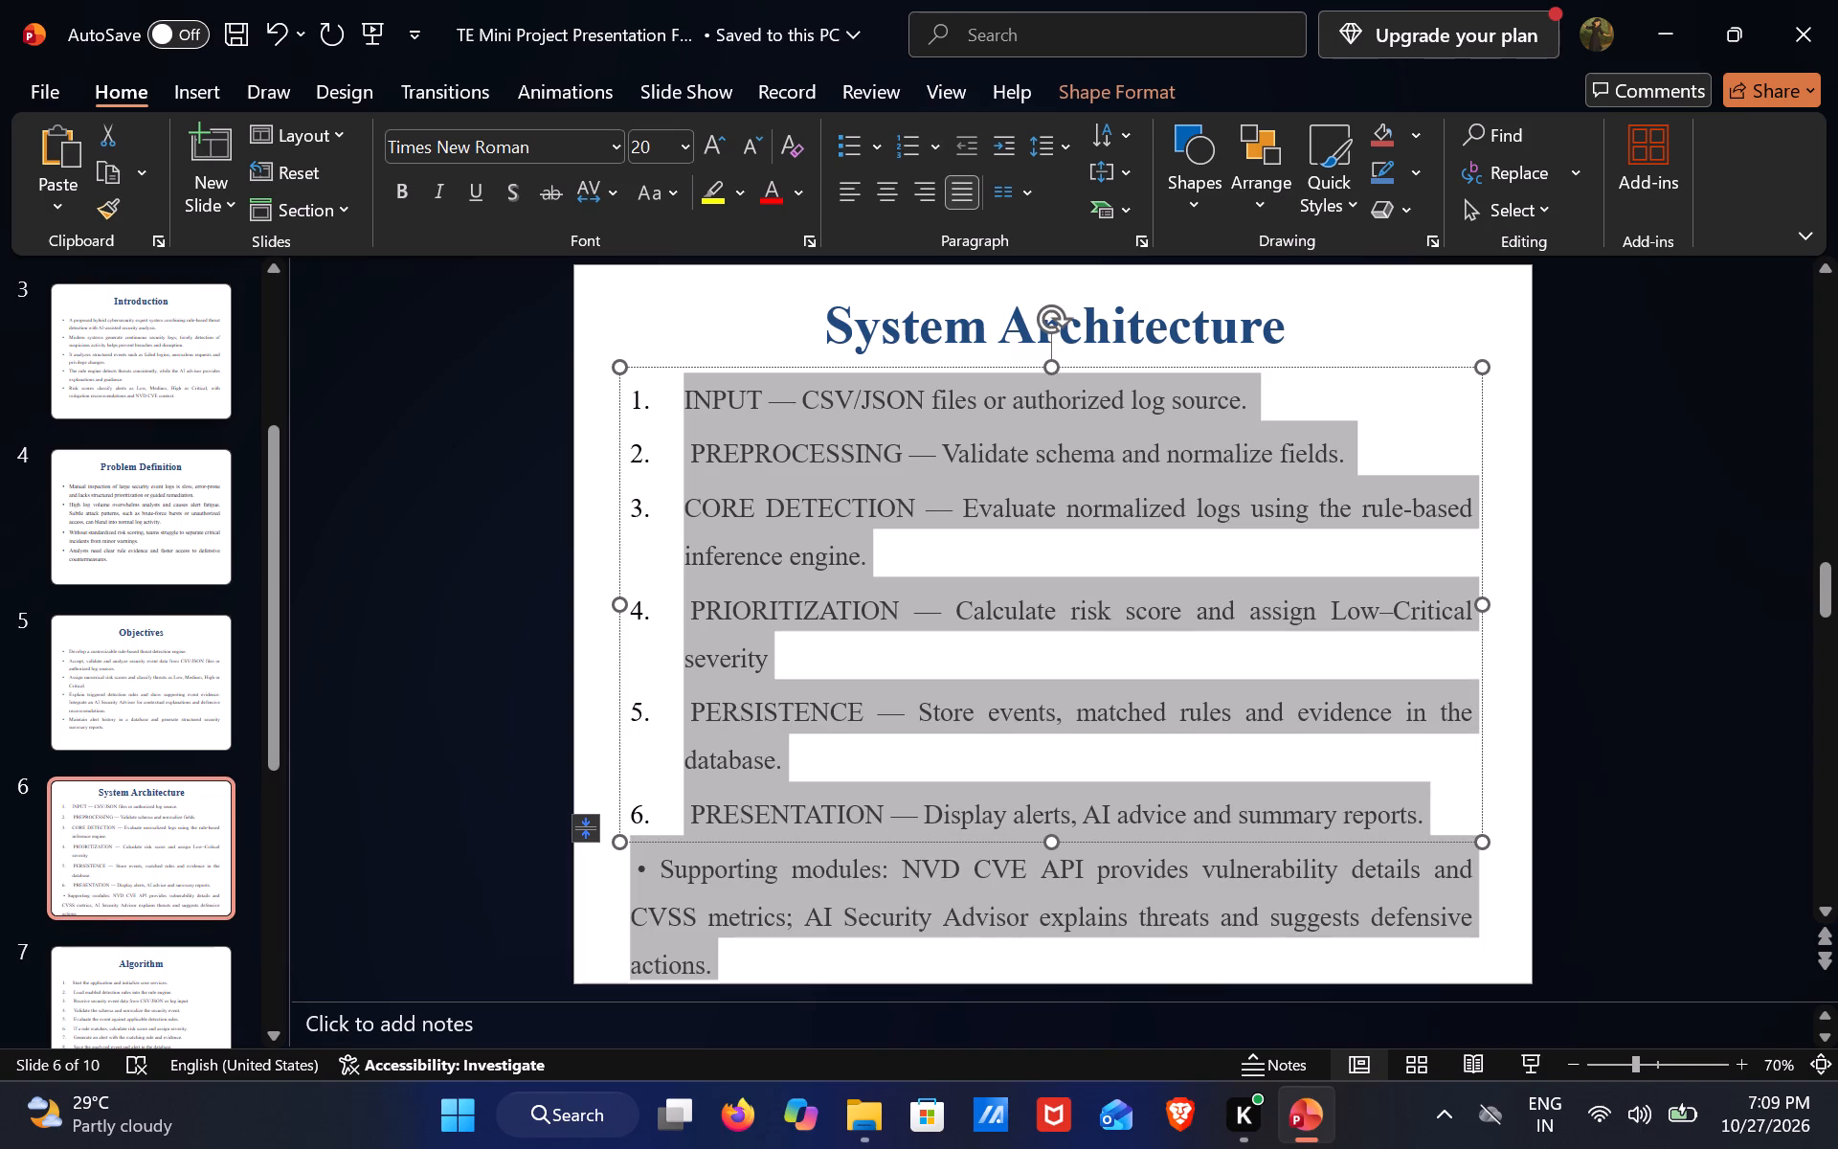
key("ctrl+c")
key("Delete")
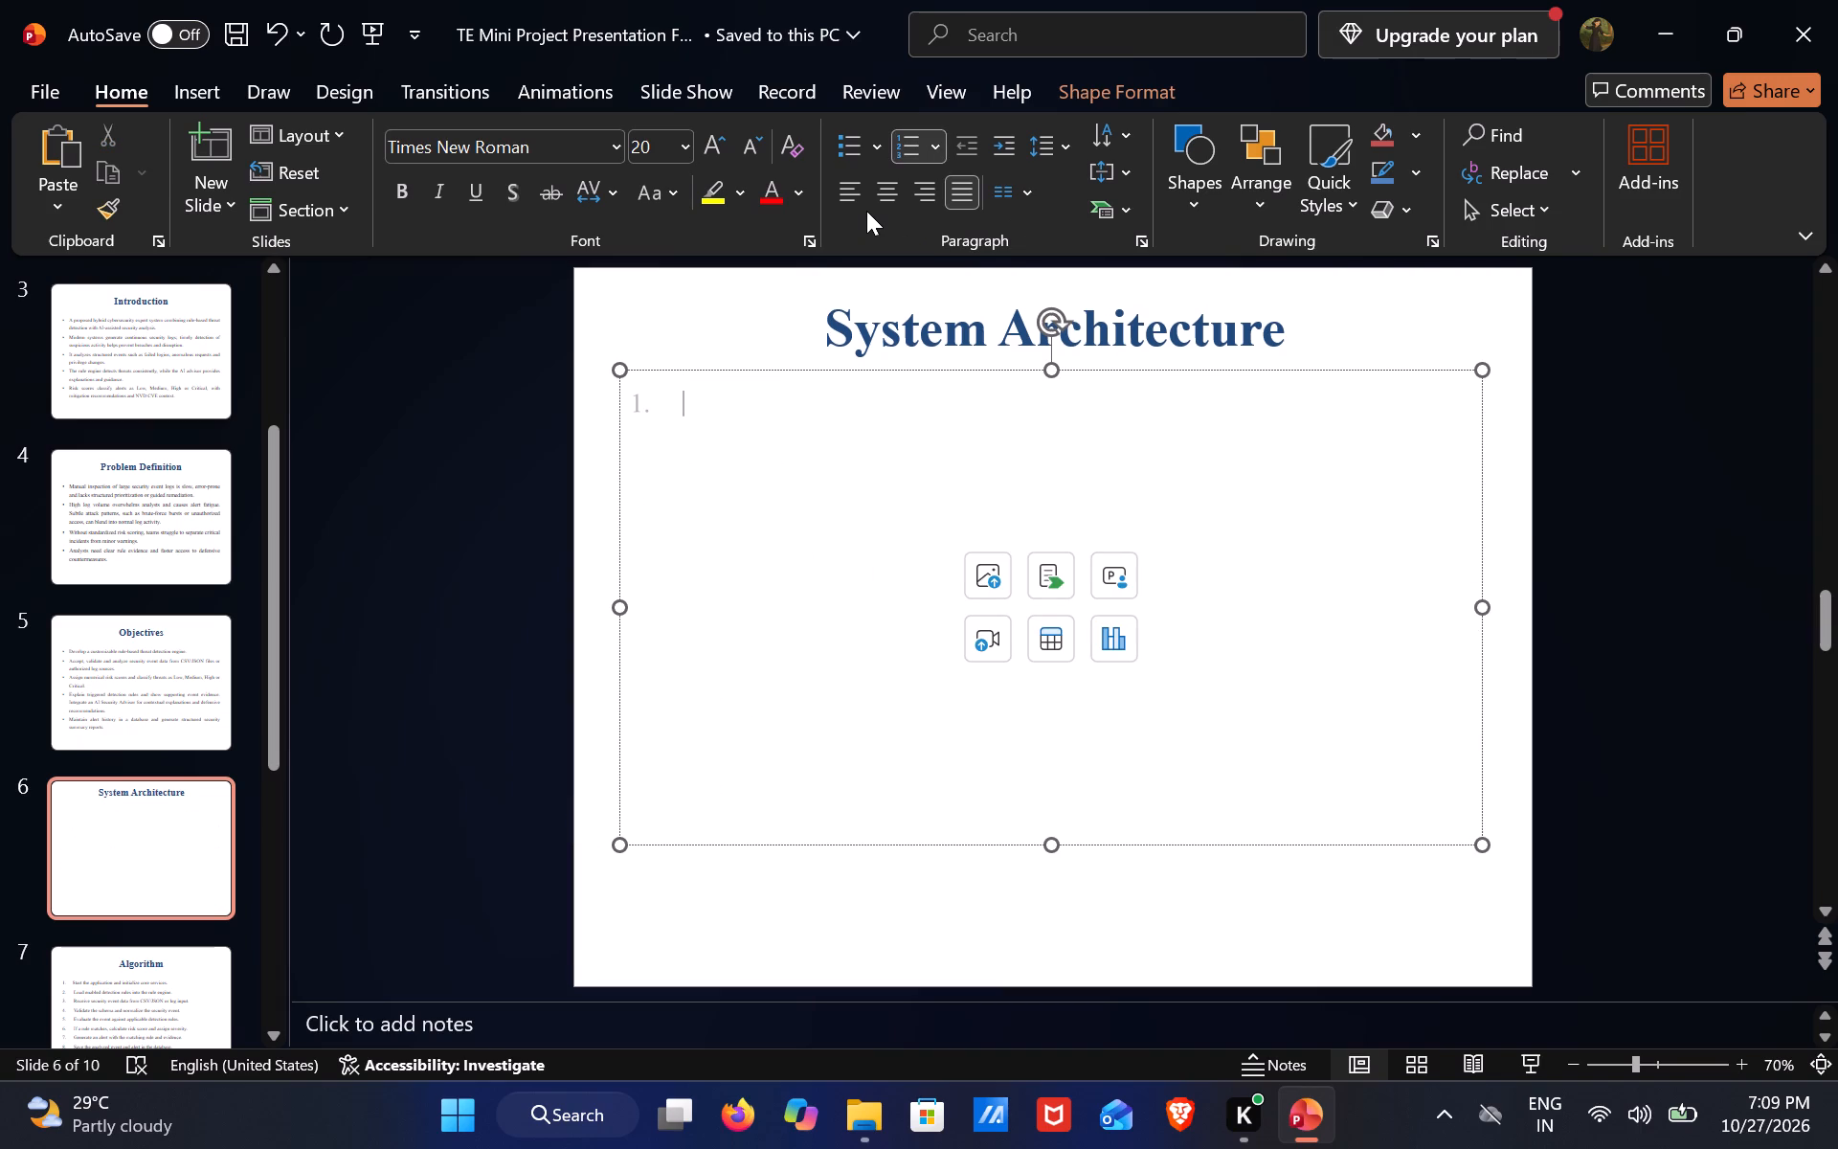
key("BackSpace")
key("BackSpace")
key("ctrl+v")
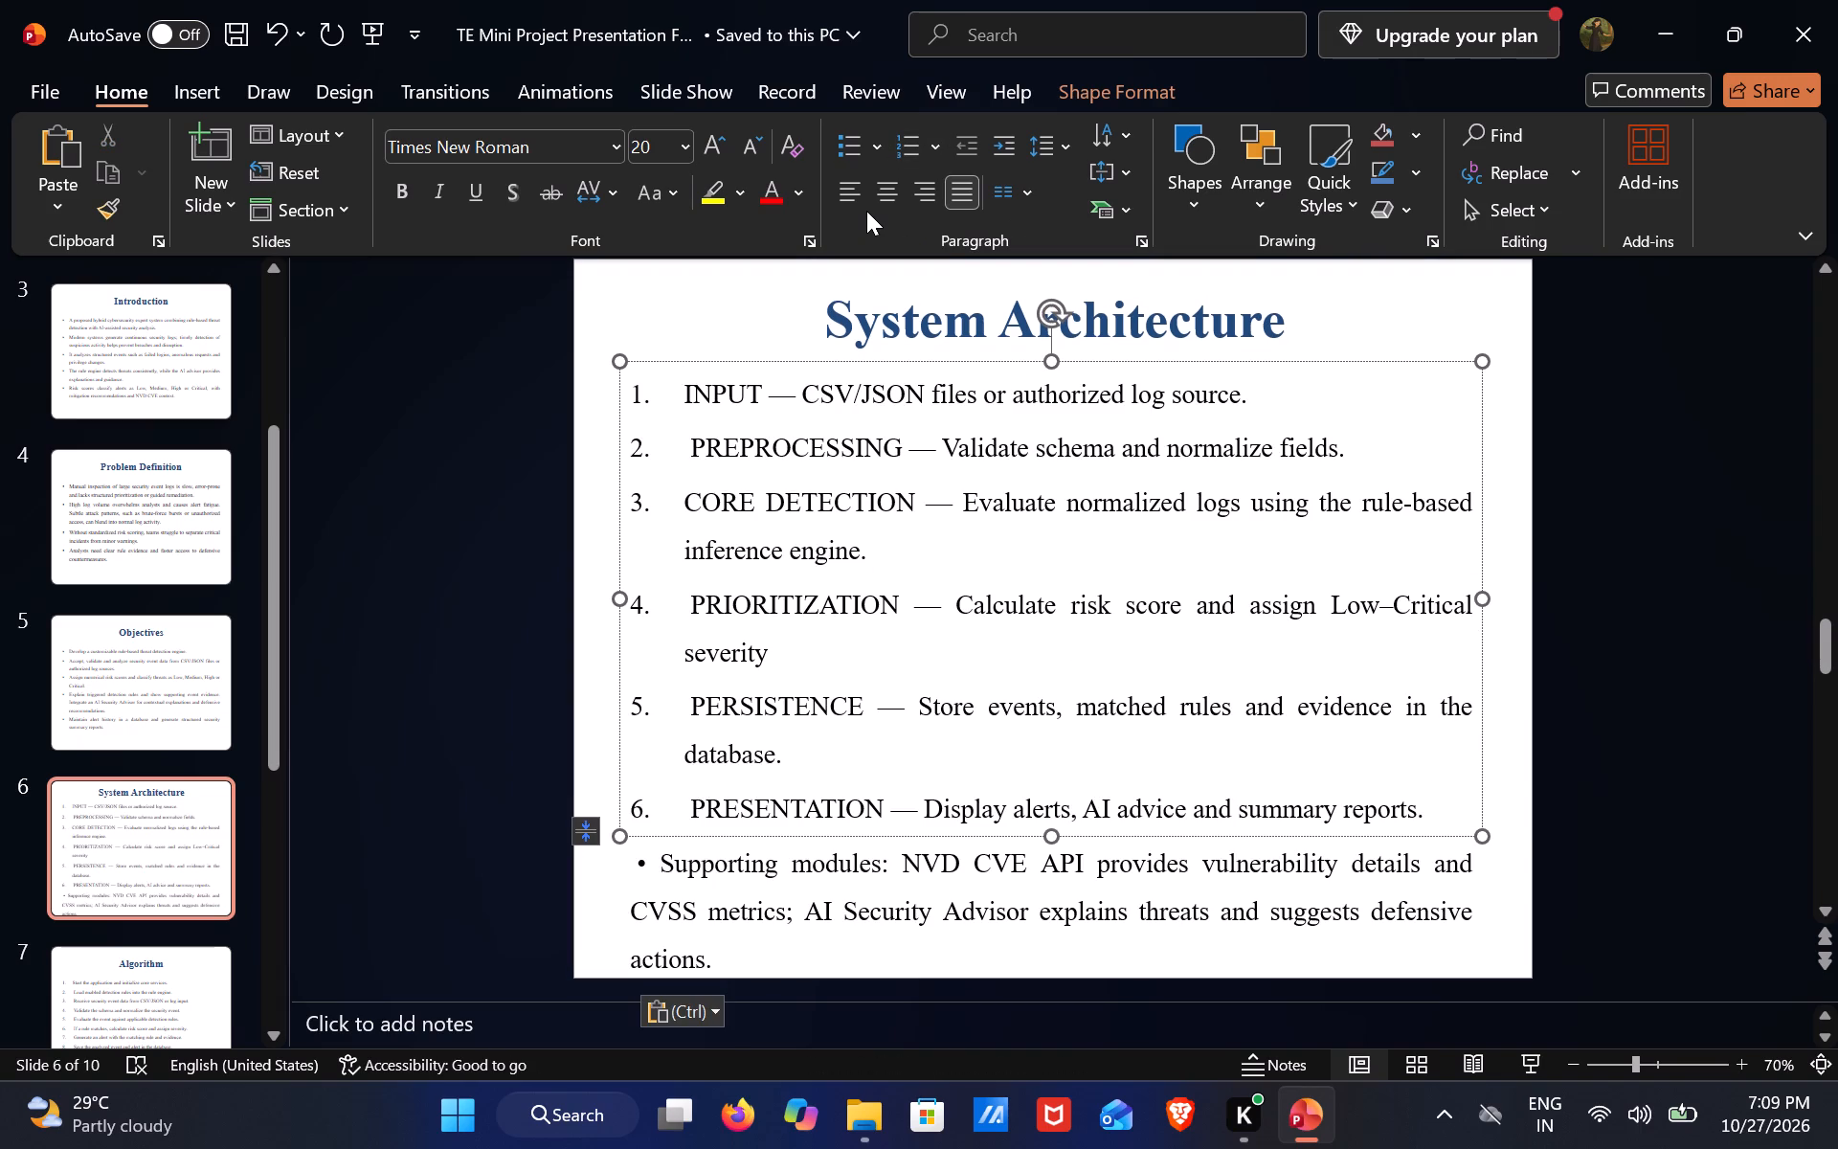
Set the whole System Architecture body text, including the supporting modules paragraph, to justified alignment.
left_click_drag(682, 394, 829, 1095)
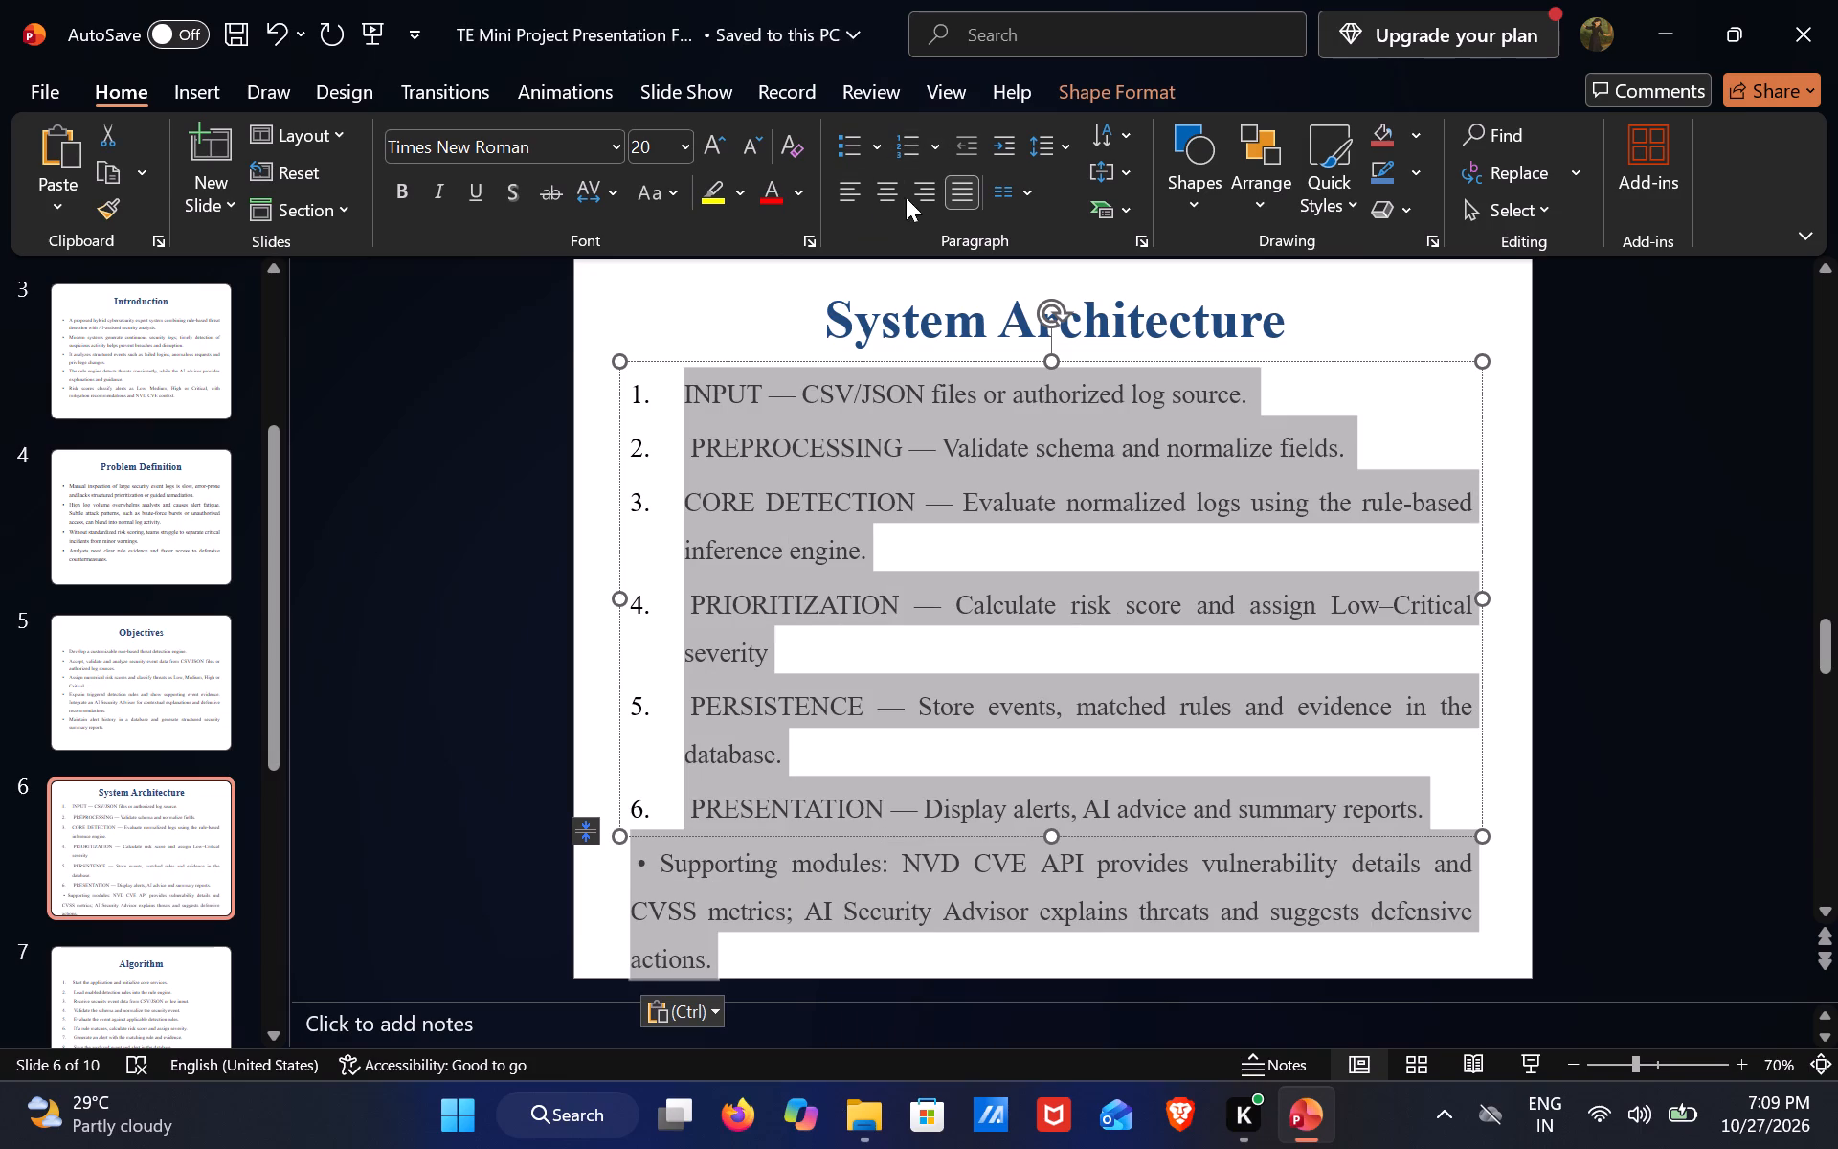
left_click(861, 190)
left_click(971, 193)
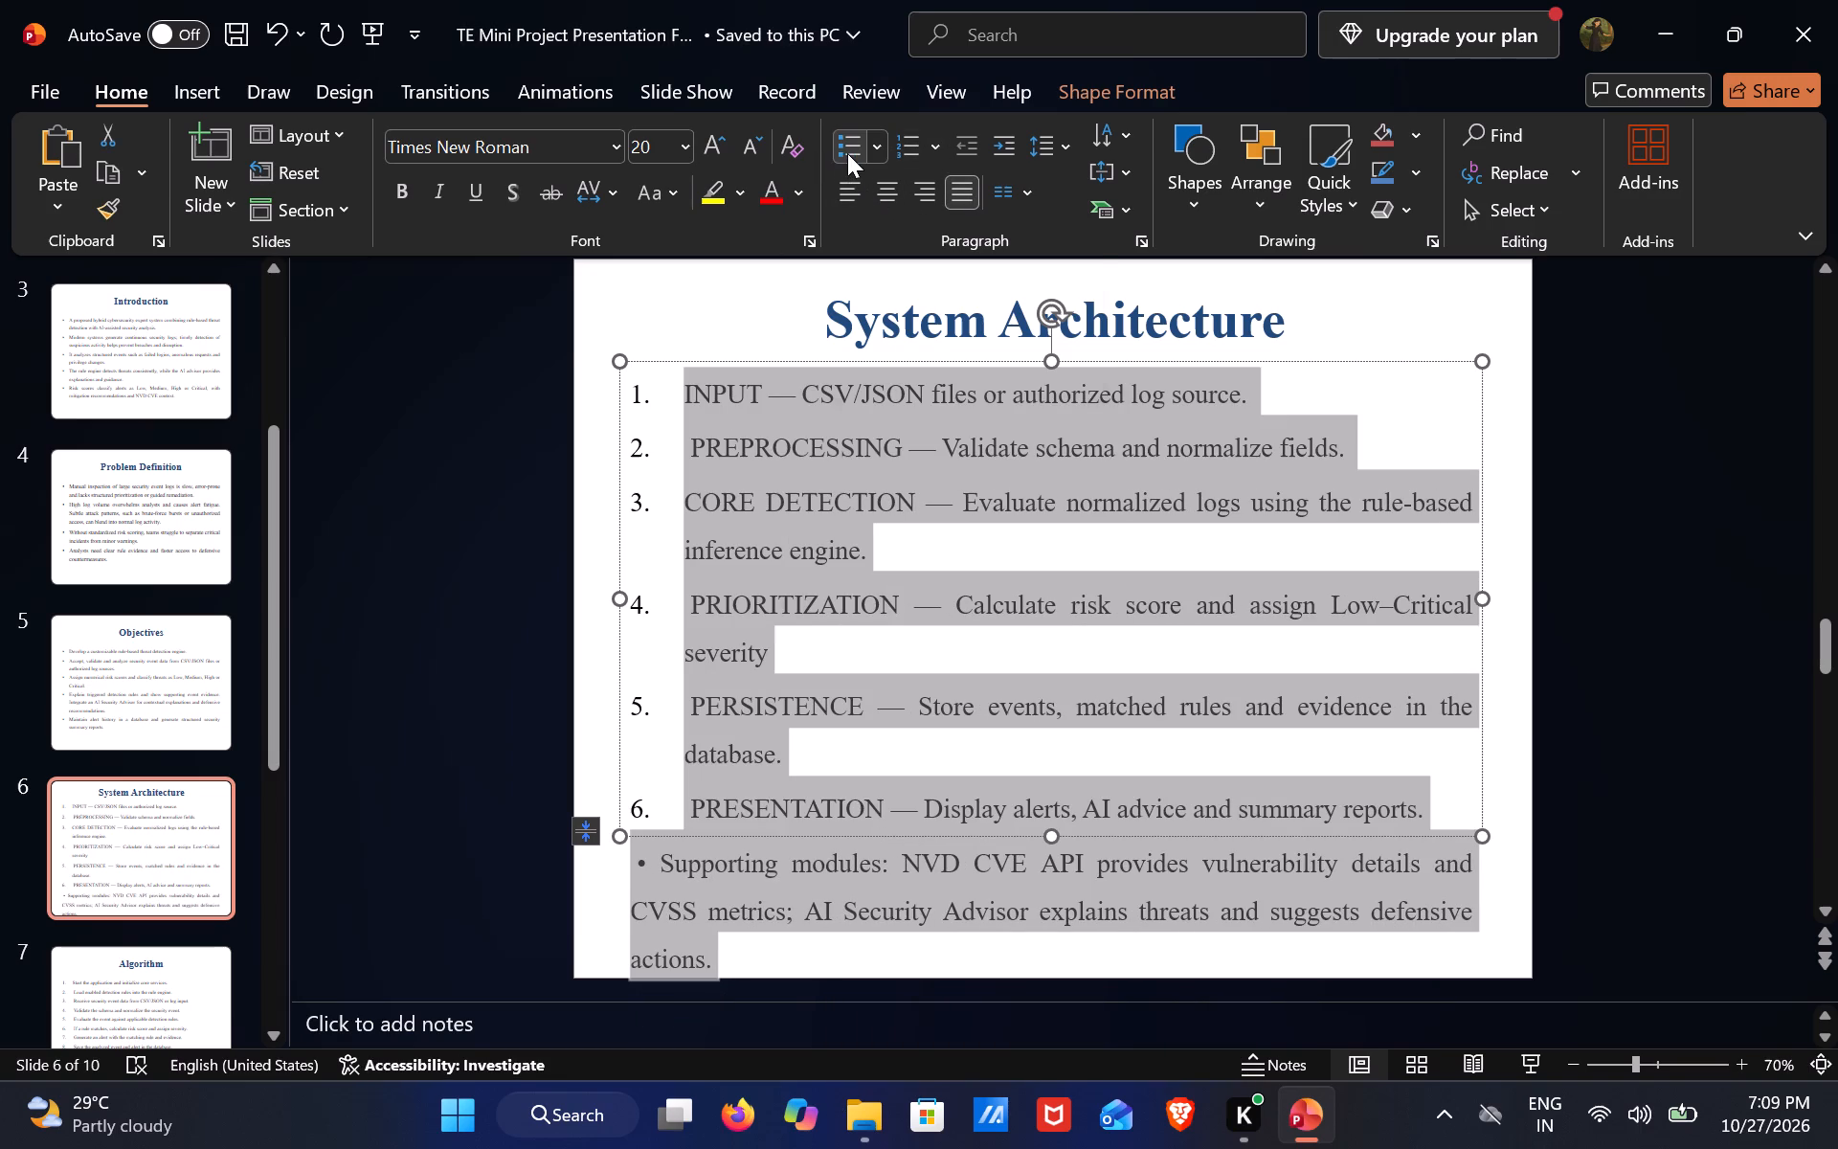
On the Algorithm slide, copy, delete and re-paste the ten numbered steps, and remove the empty eleventh item.
left_click(103, 1007)
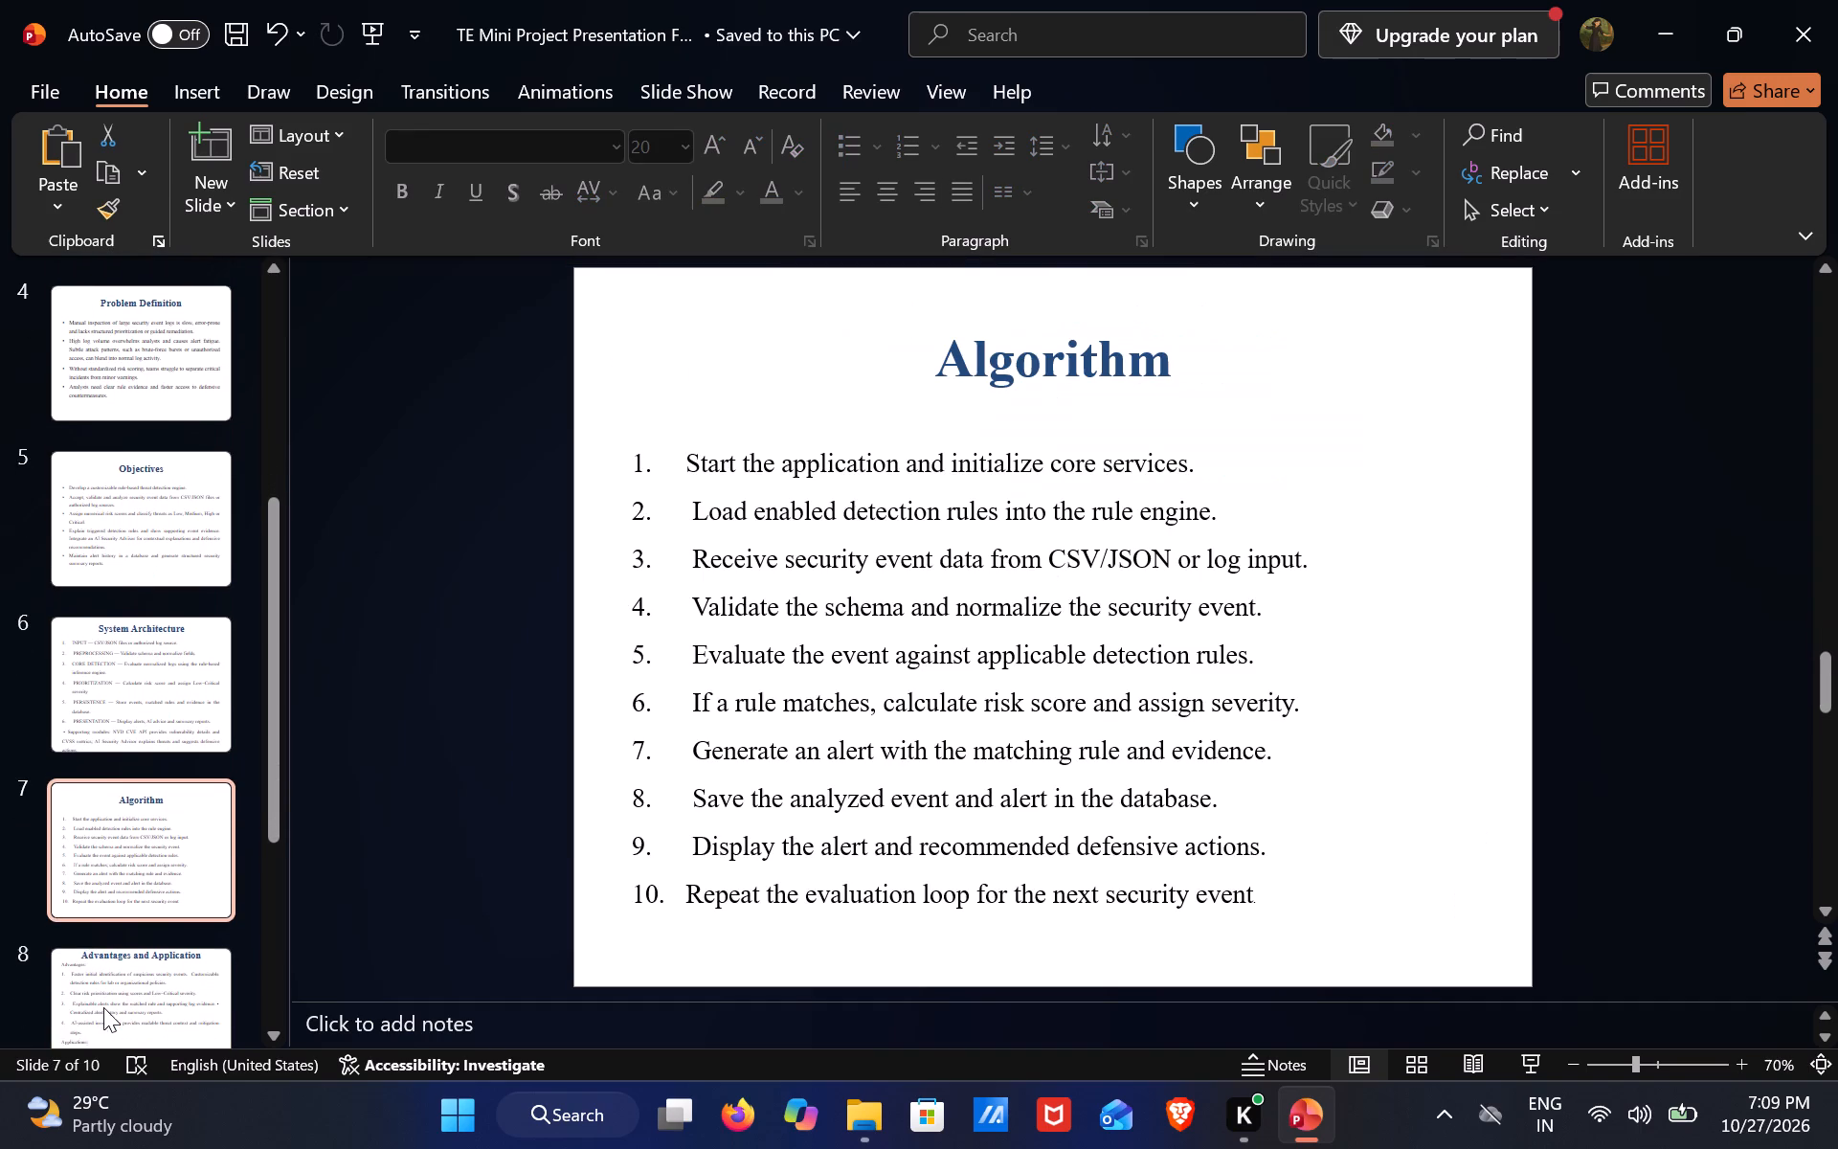
left_click_drag(680, 460, 759, 687)
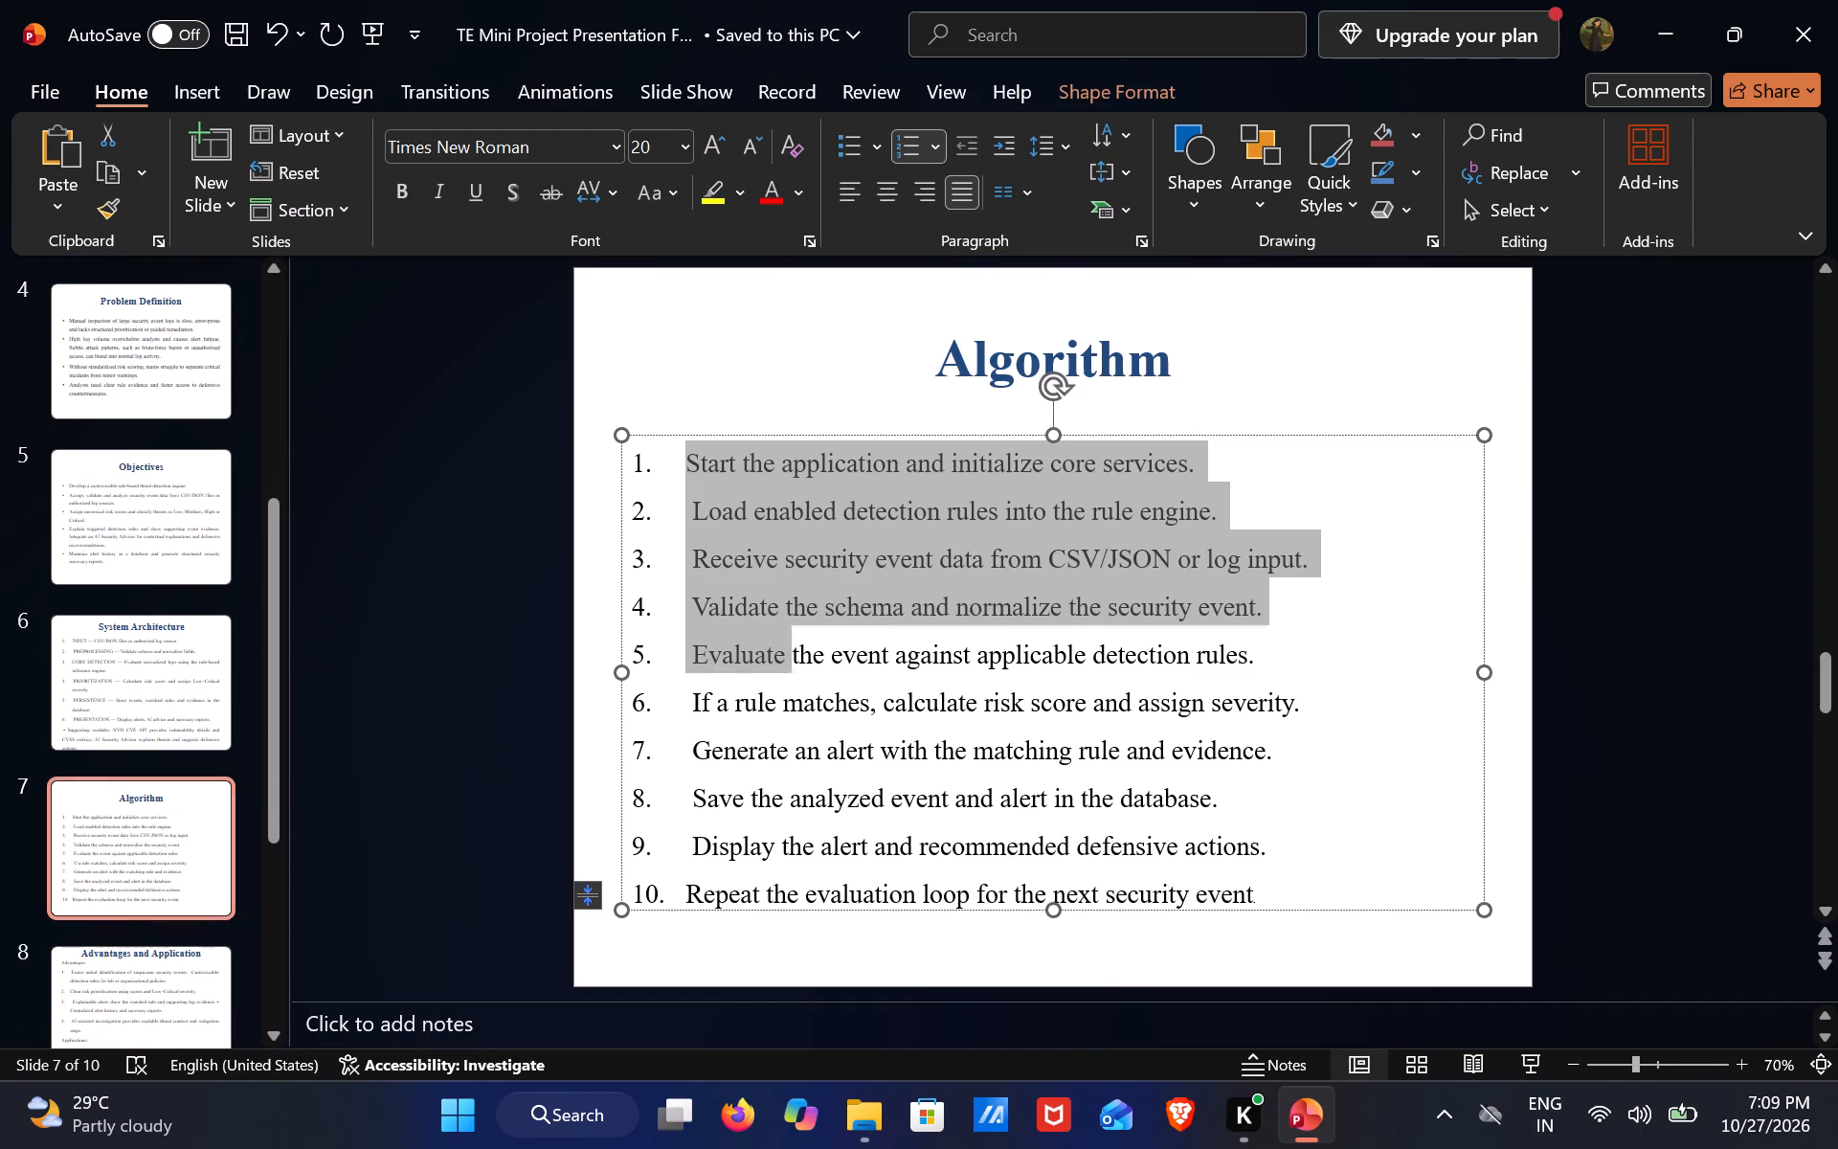
left_click_drag(759, 687, 1401, 890)
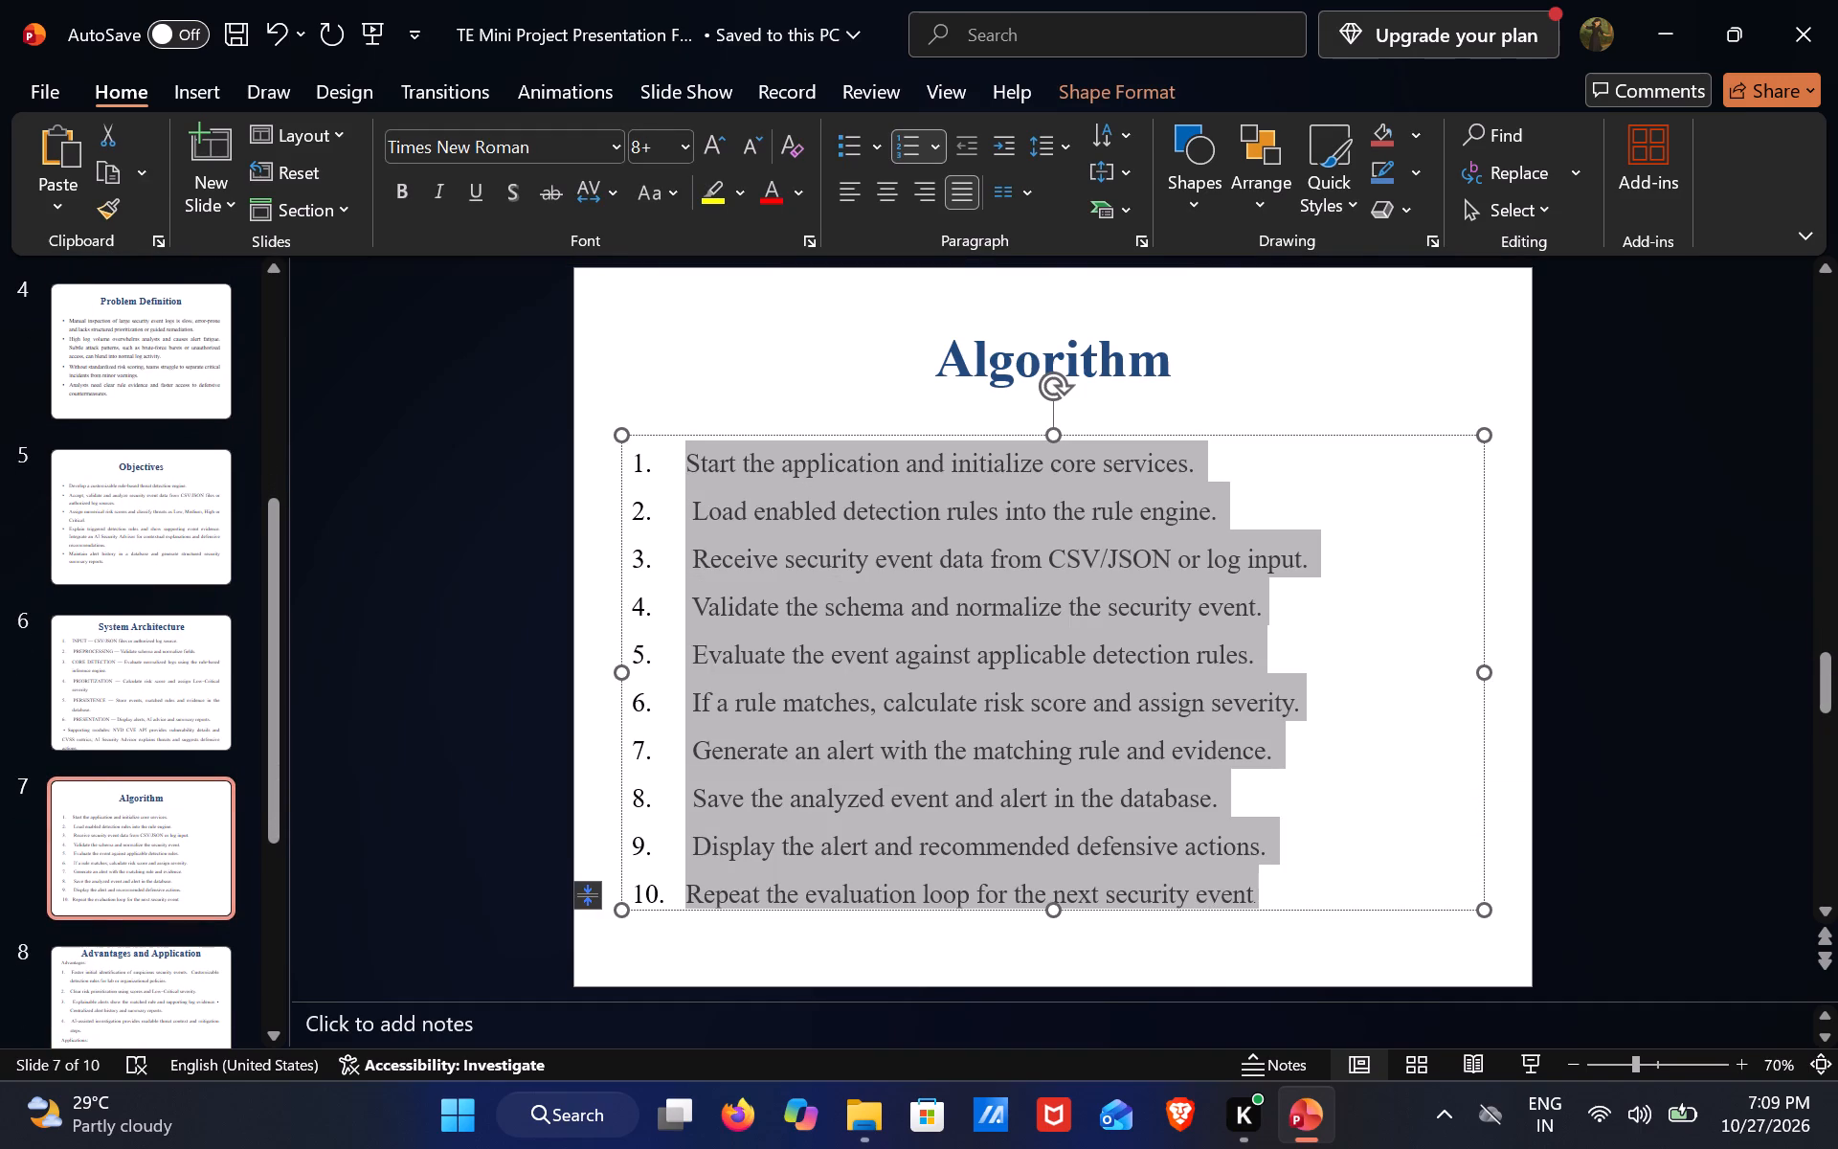
key("ctrl+c")
key("Delete")
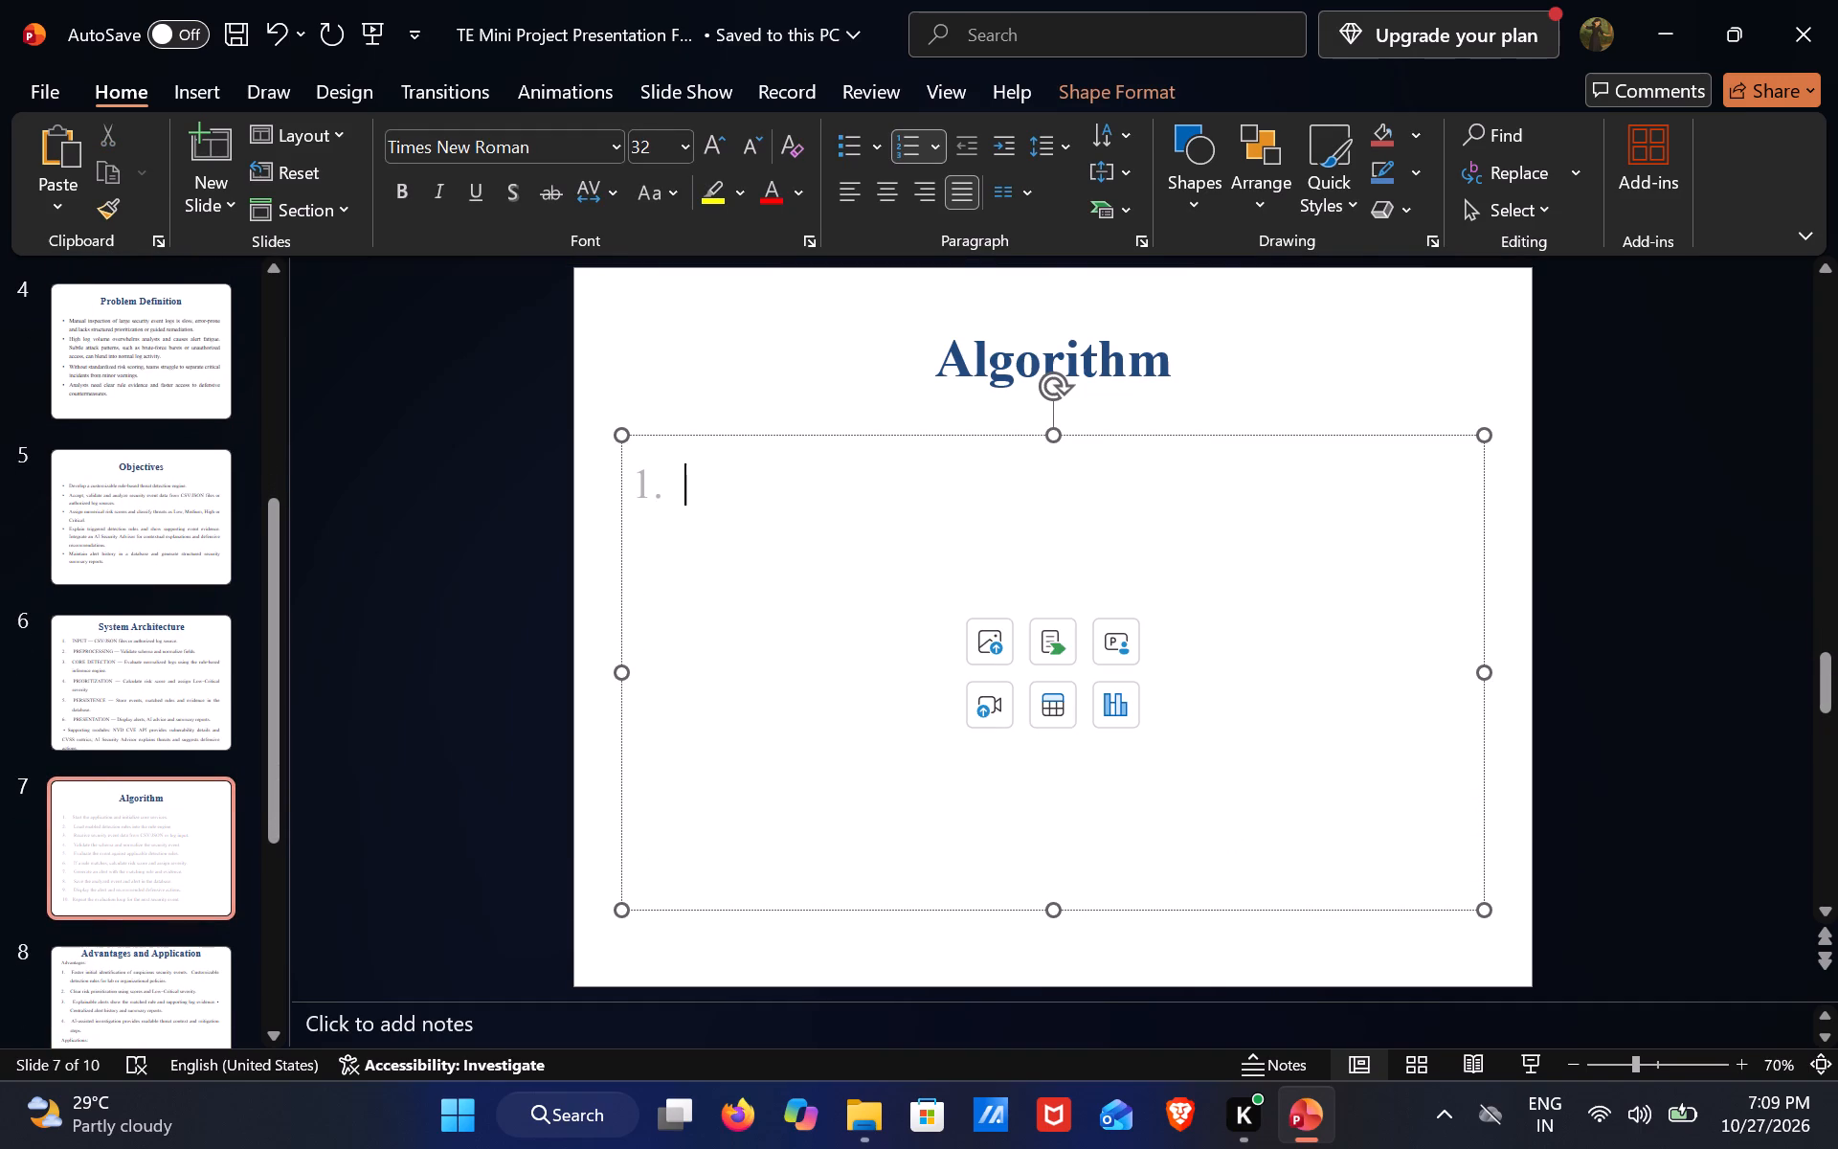
key("ctrl+v")
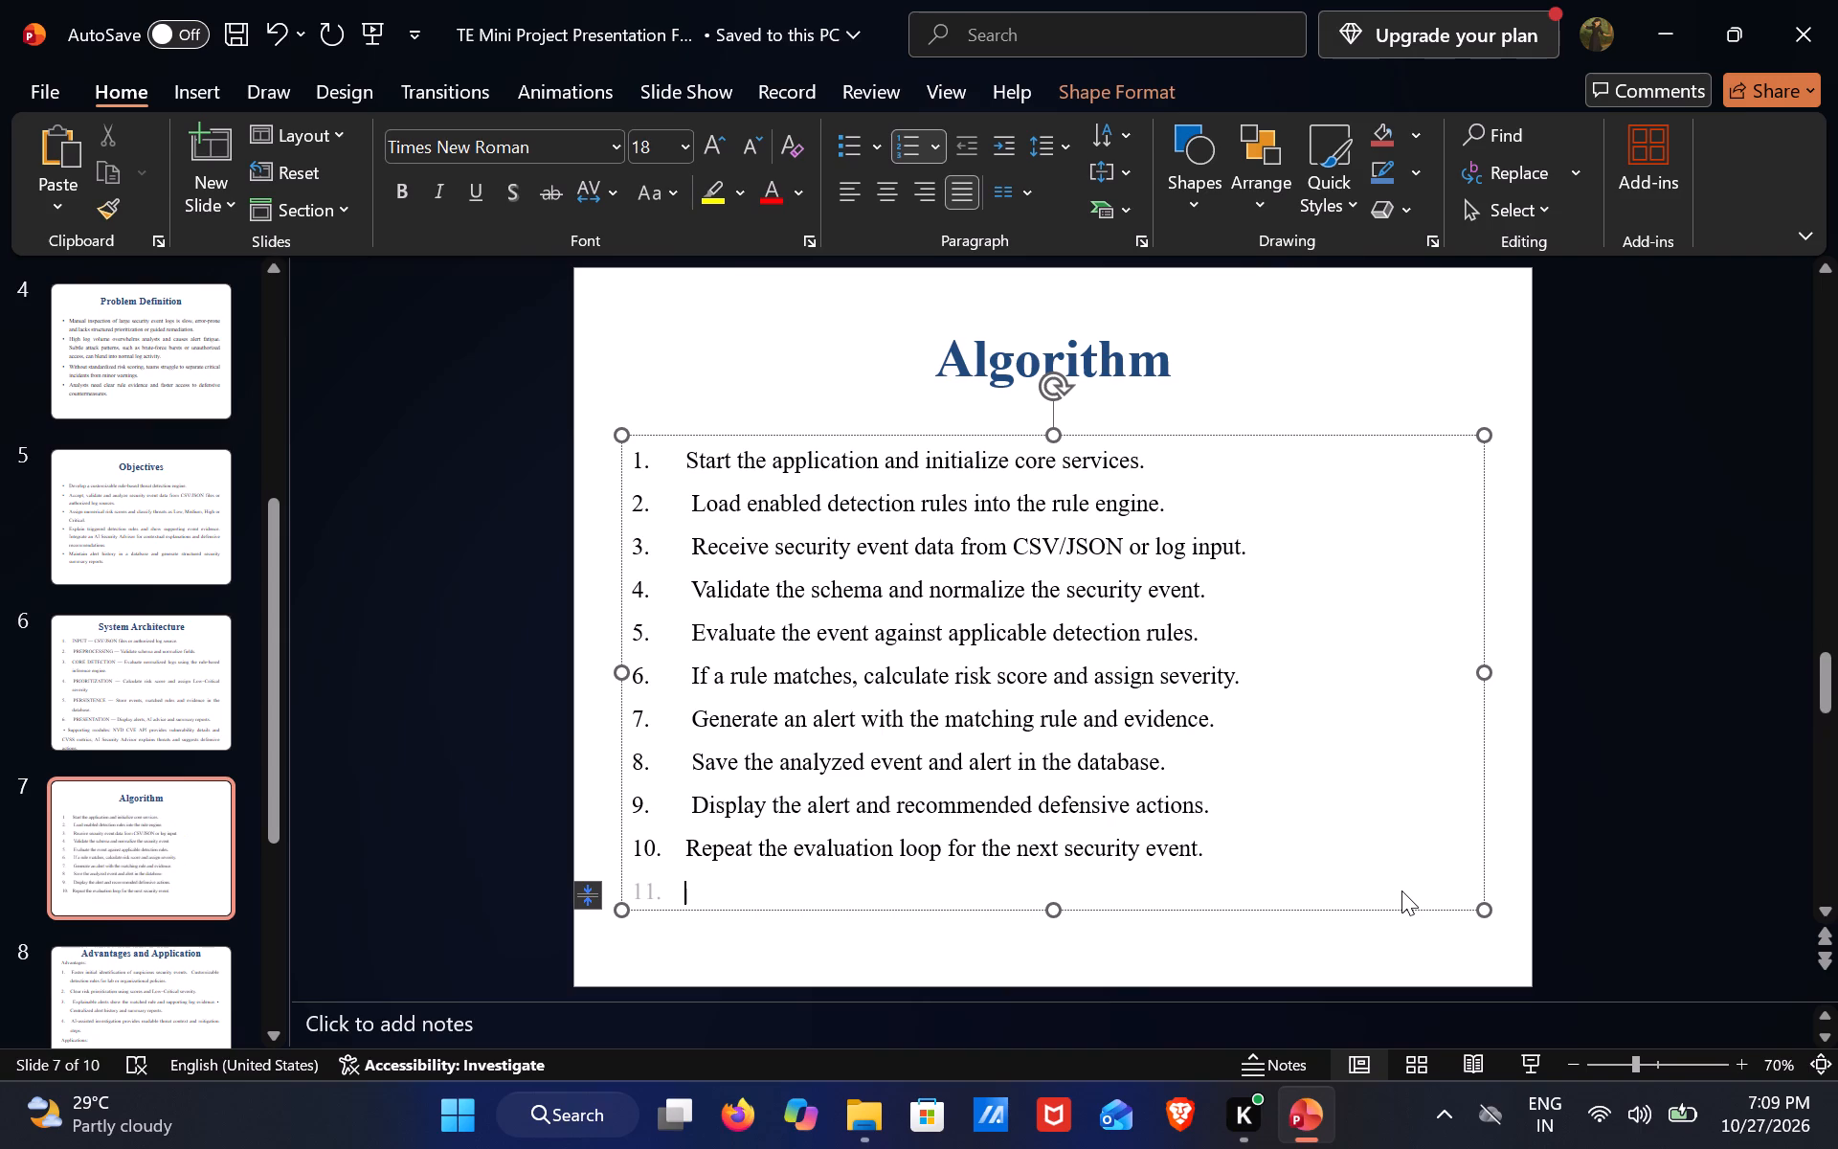
left_click(1401, 890)
key("BackSpace")
On the Advantages and Application slide, copy all body text from the Advantages heading through the last application, delete it, and paste it back.
scroll(179, 954, "down", 3)
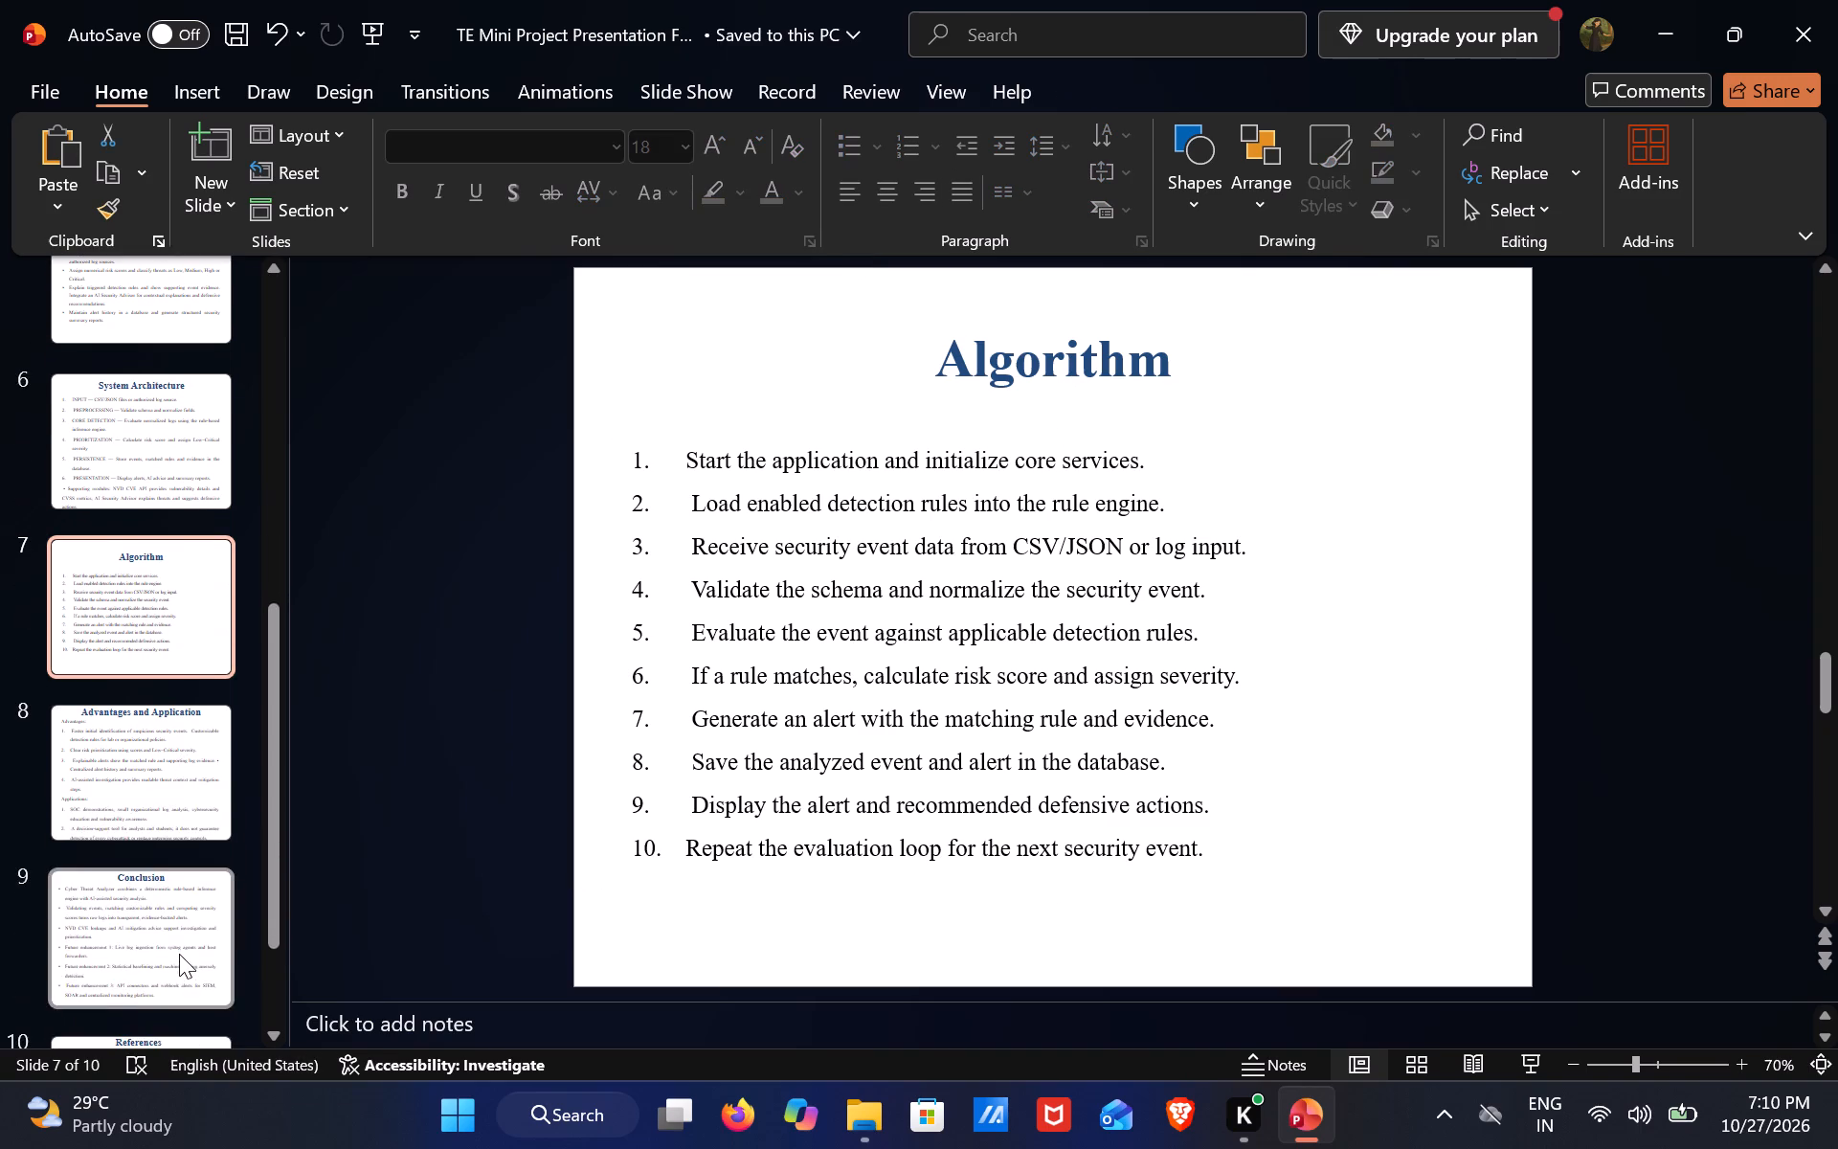
scroll(179, 954, "down", 1)
left_click(116, 565)
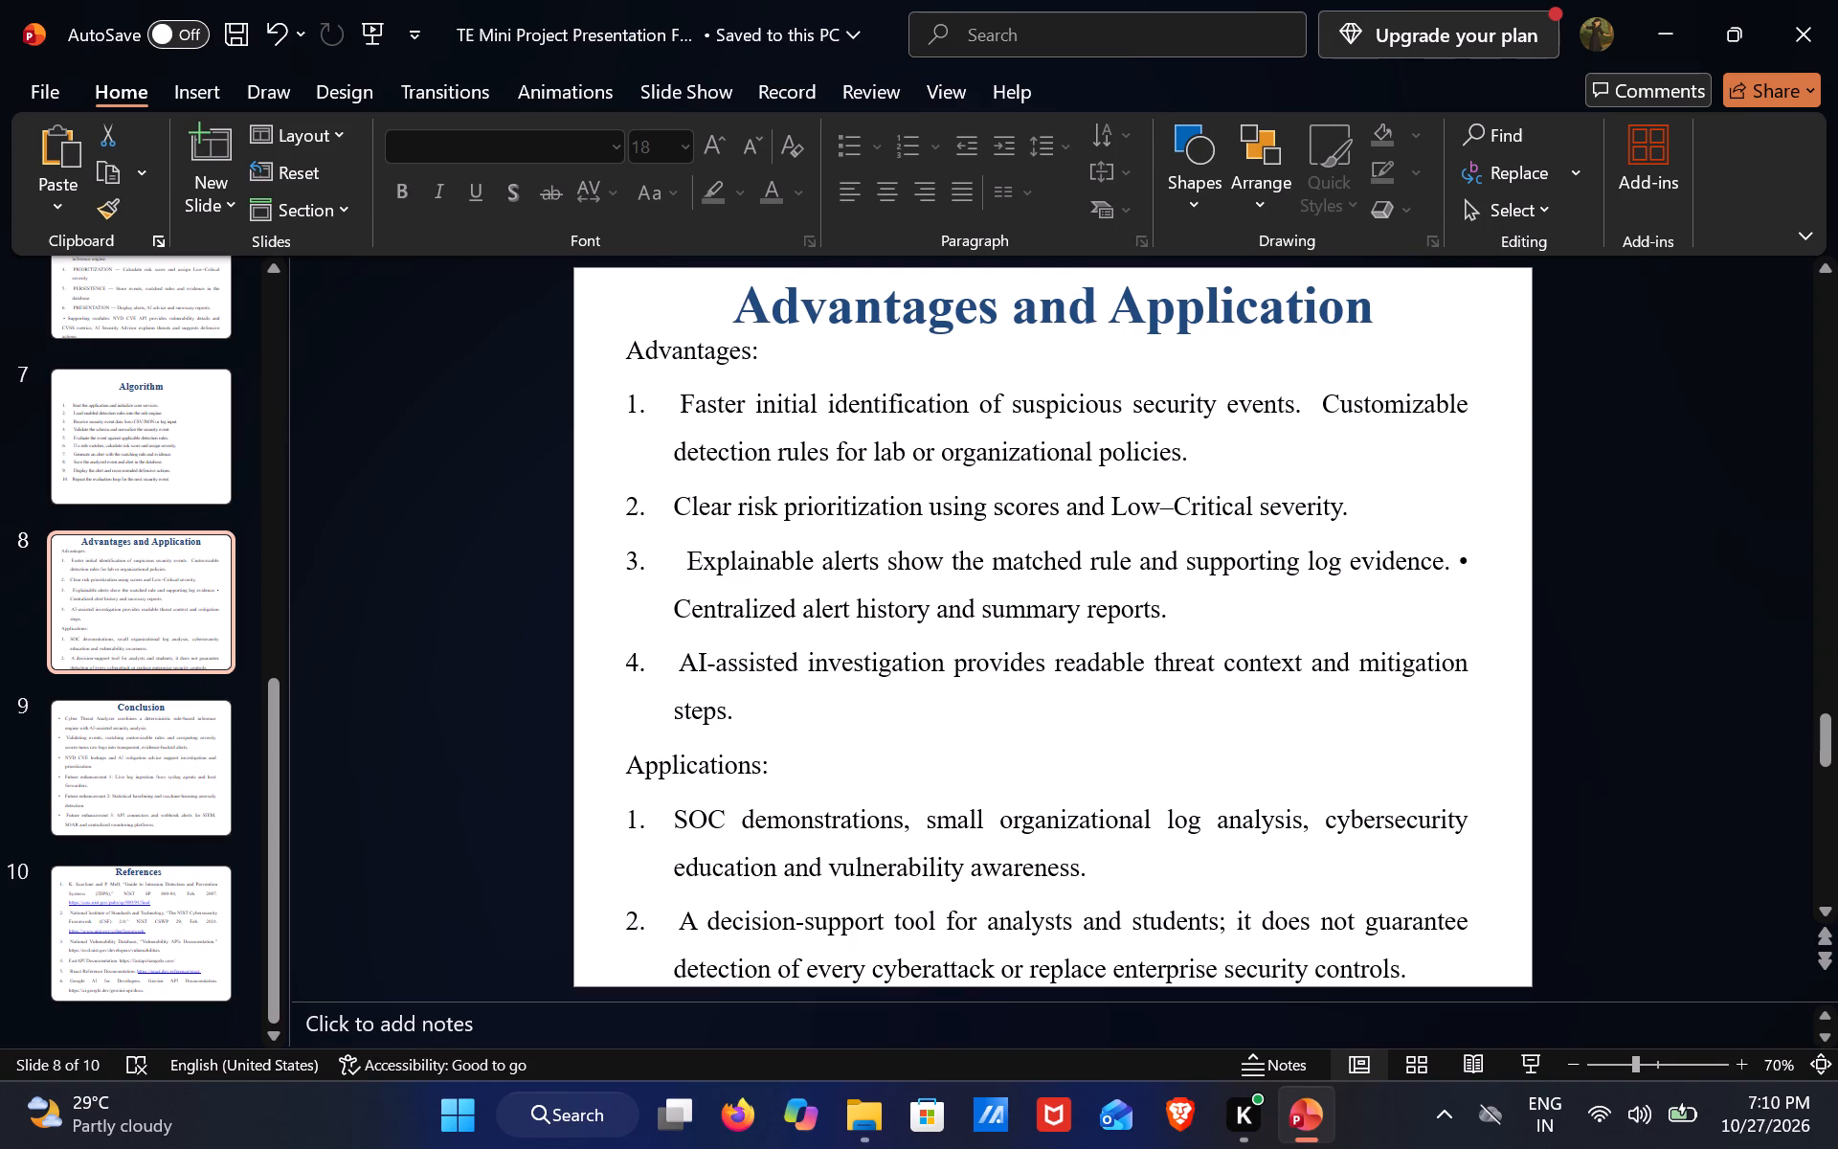
left_click_drag(681, 391, 1301, 913)
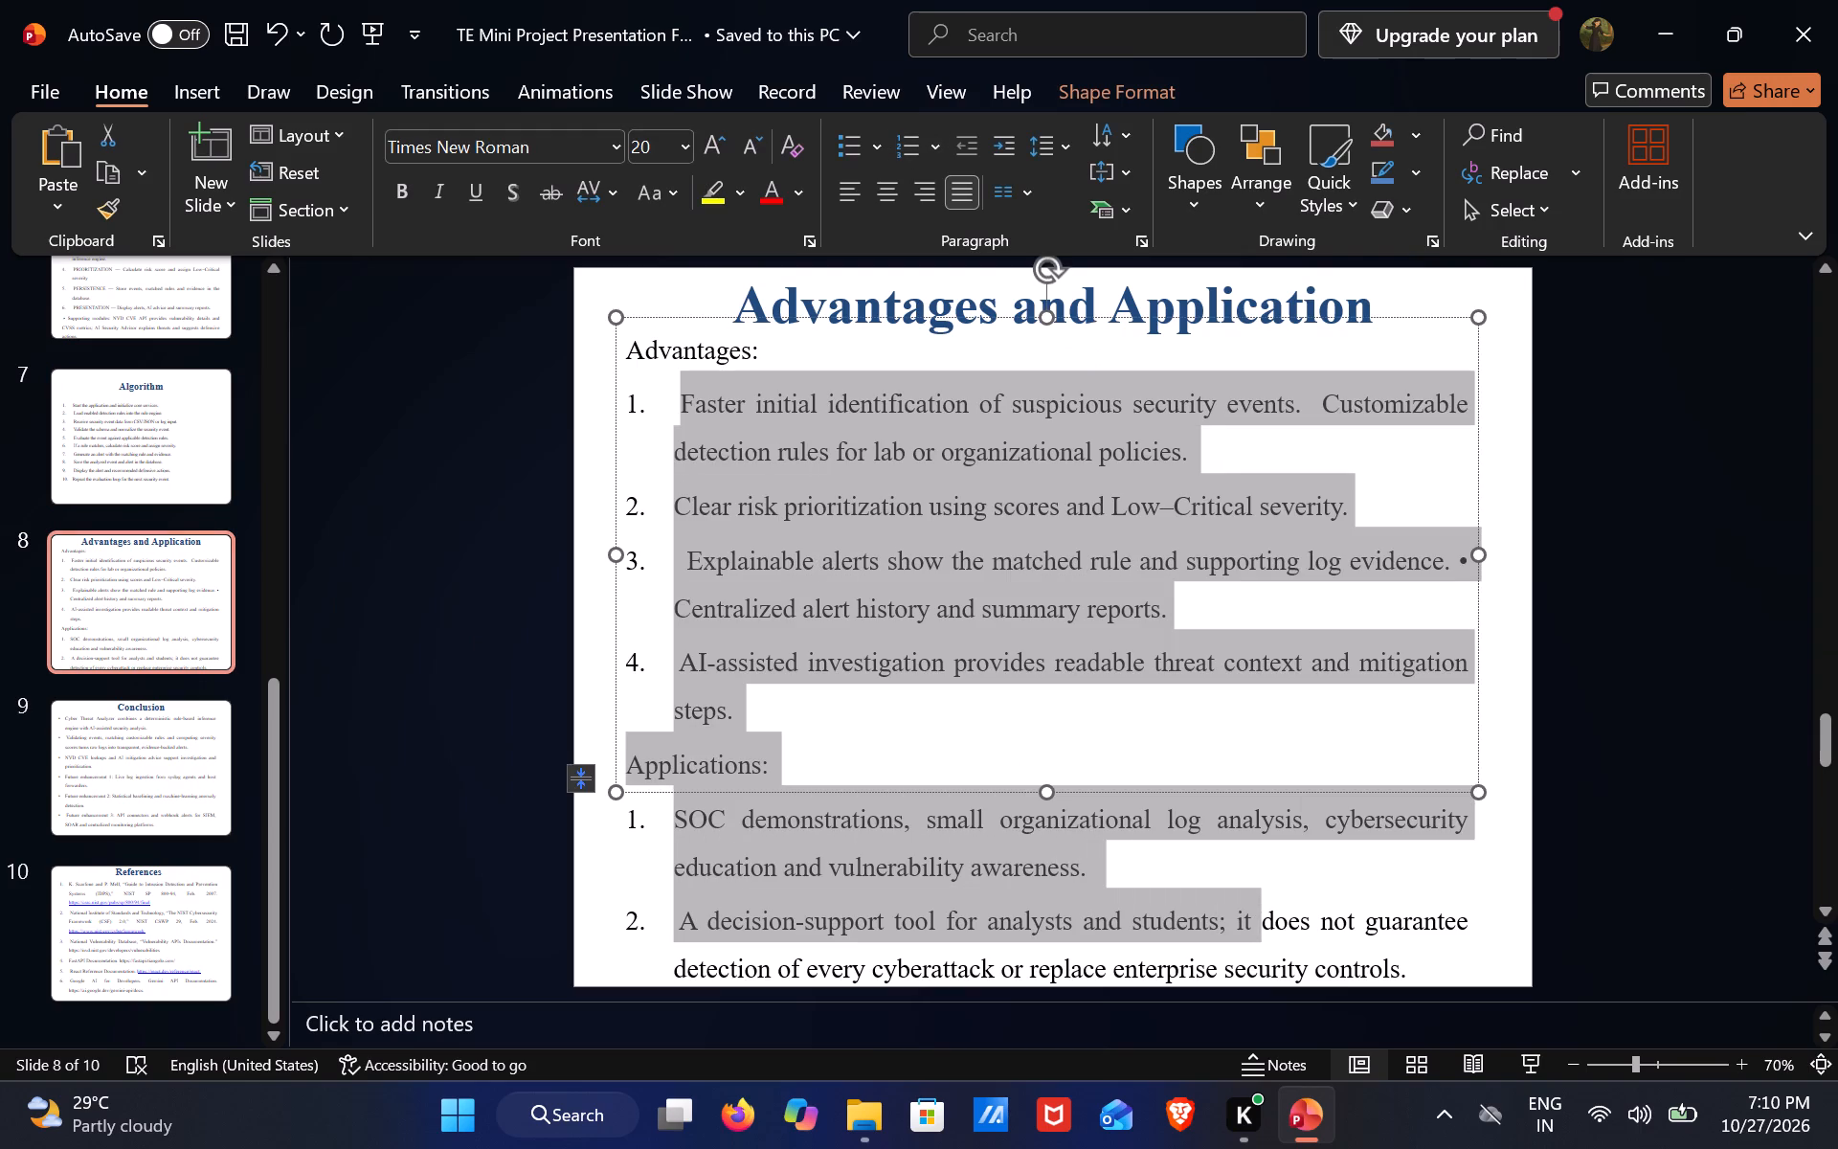
left_click_drag(1301, 913, 1302, 912)
left_click(1646, 671)
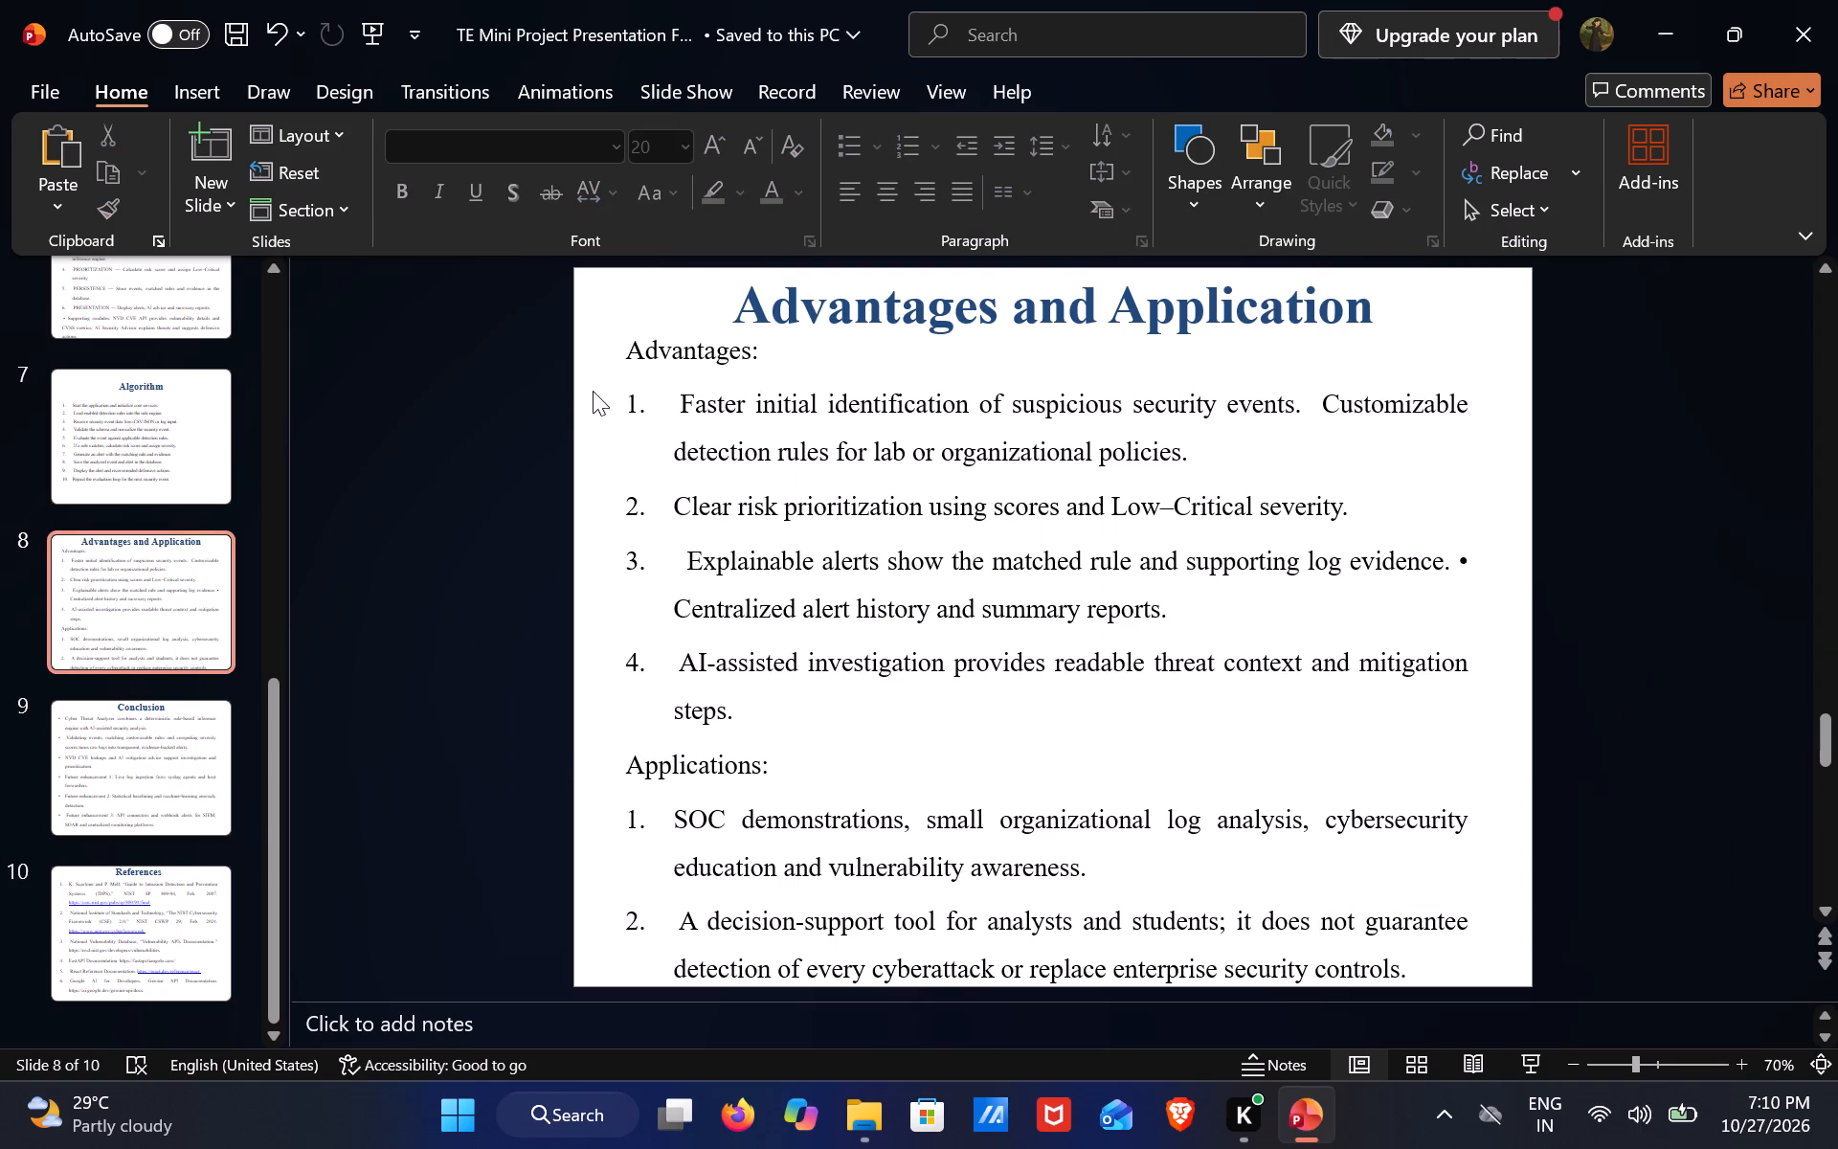
left_click_drag(626, 340, 868, 671)
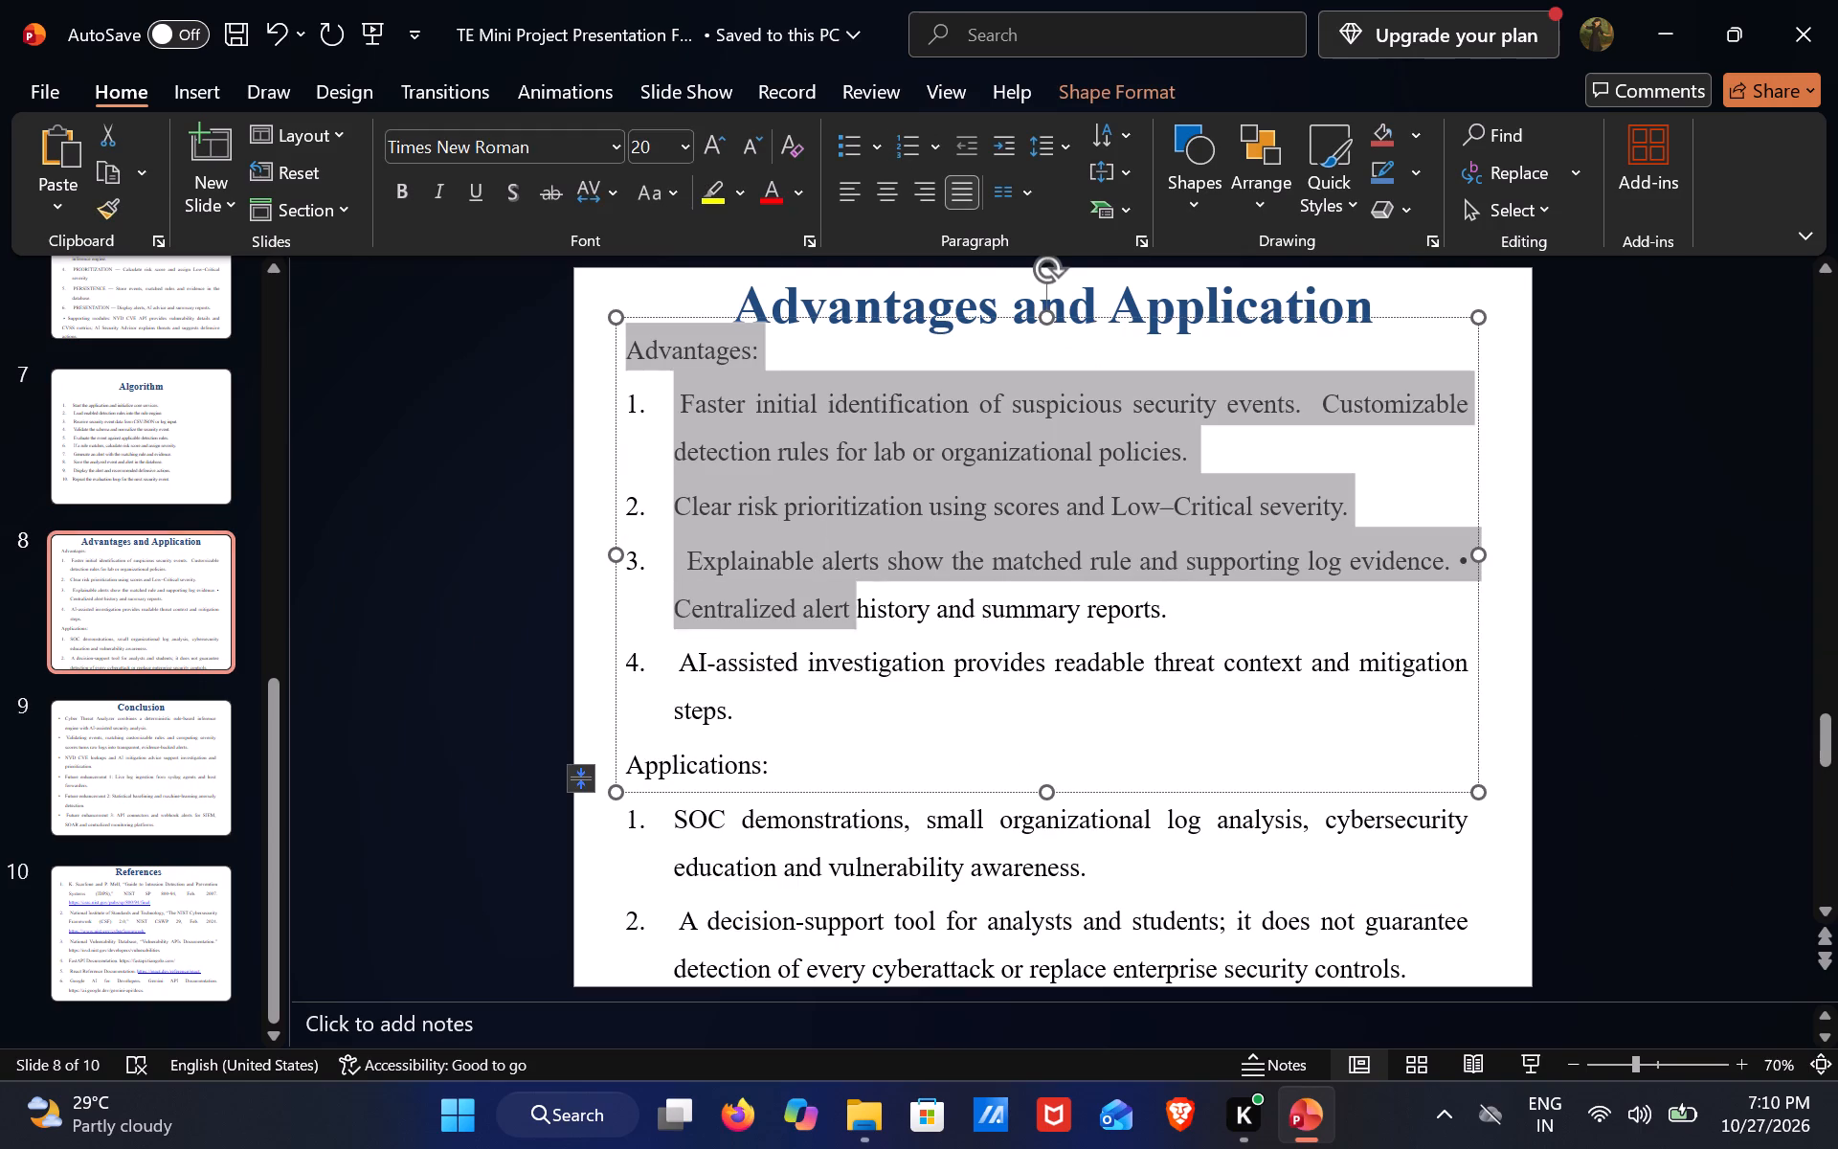
left_click_drag(868, 671, 1500, 999)
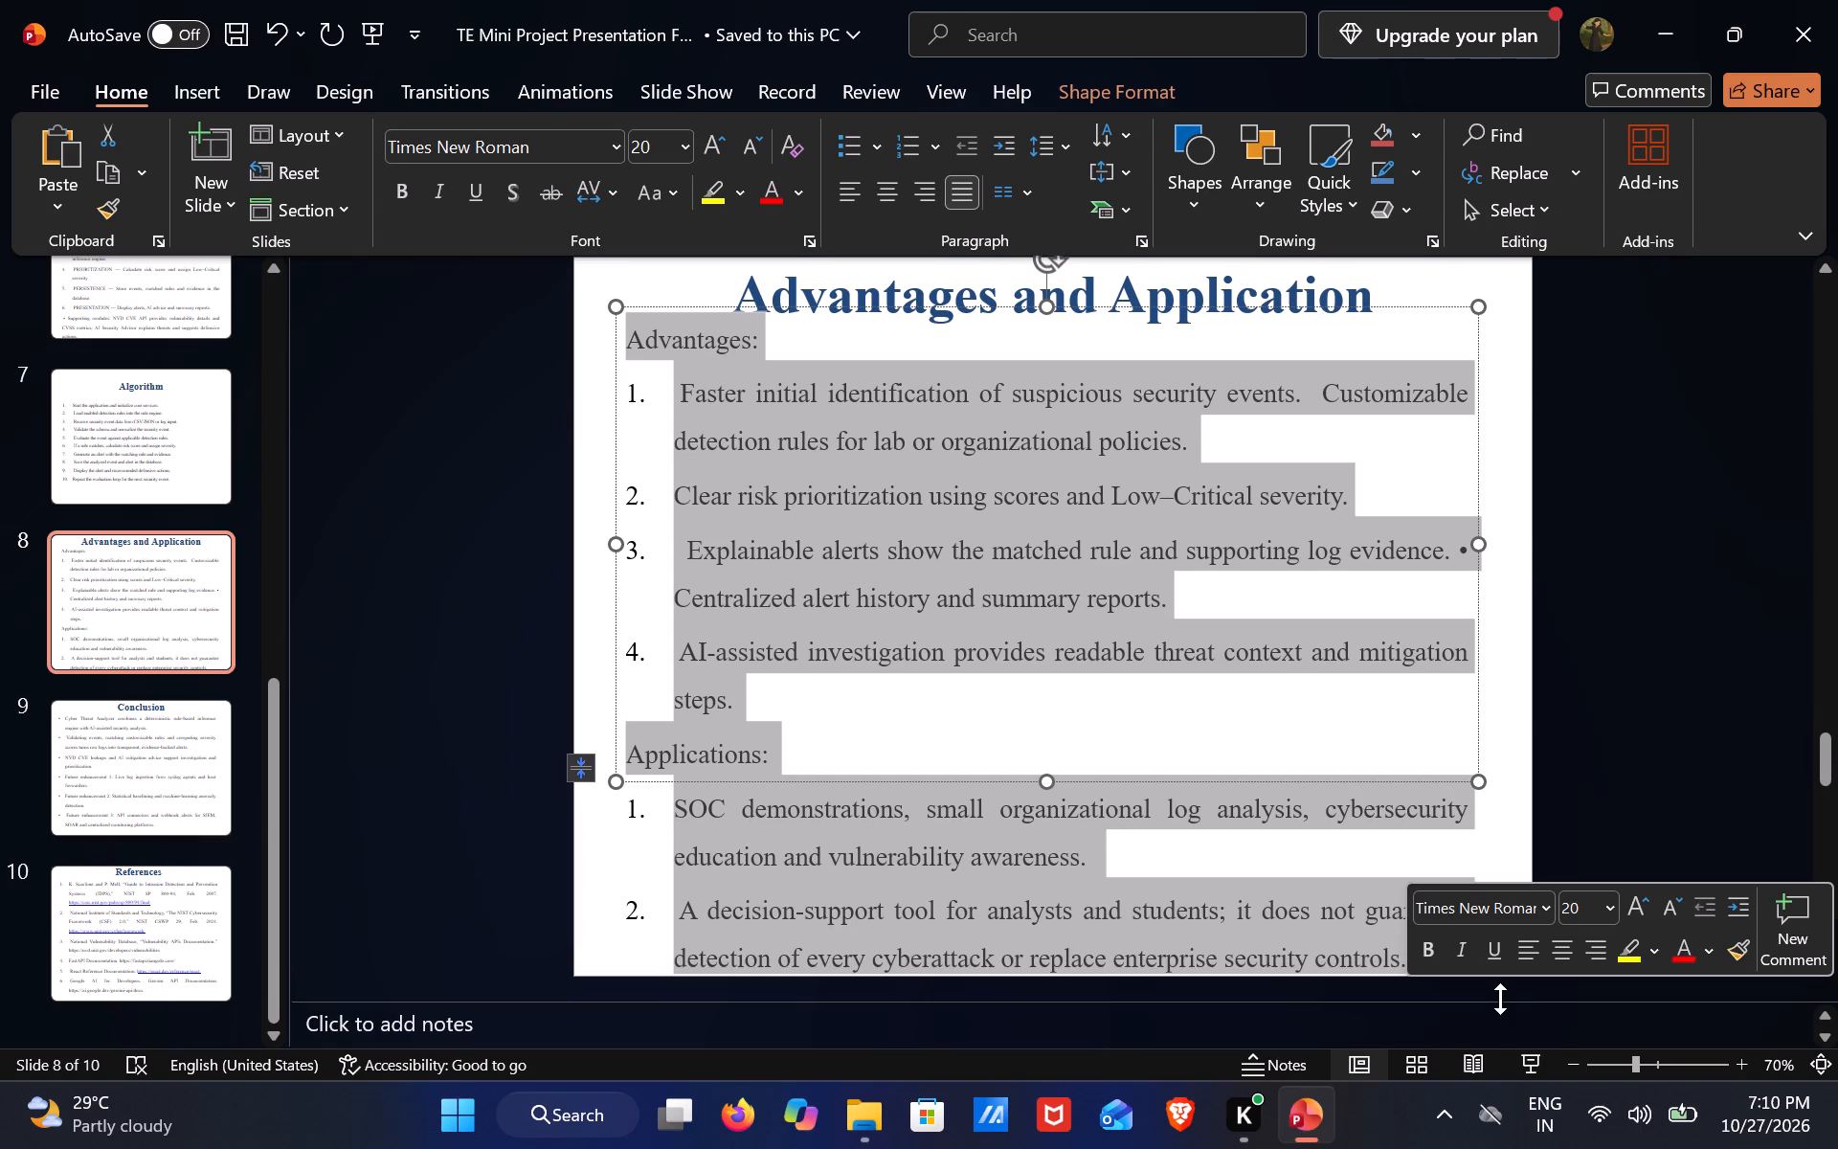
key("ctrl+c")
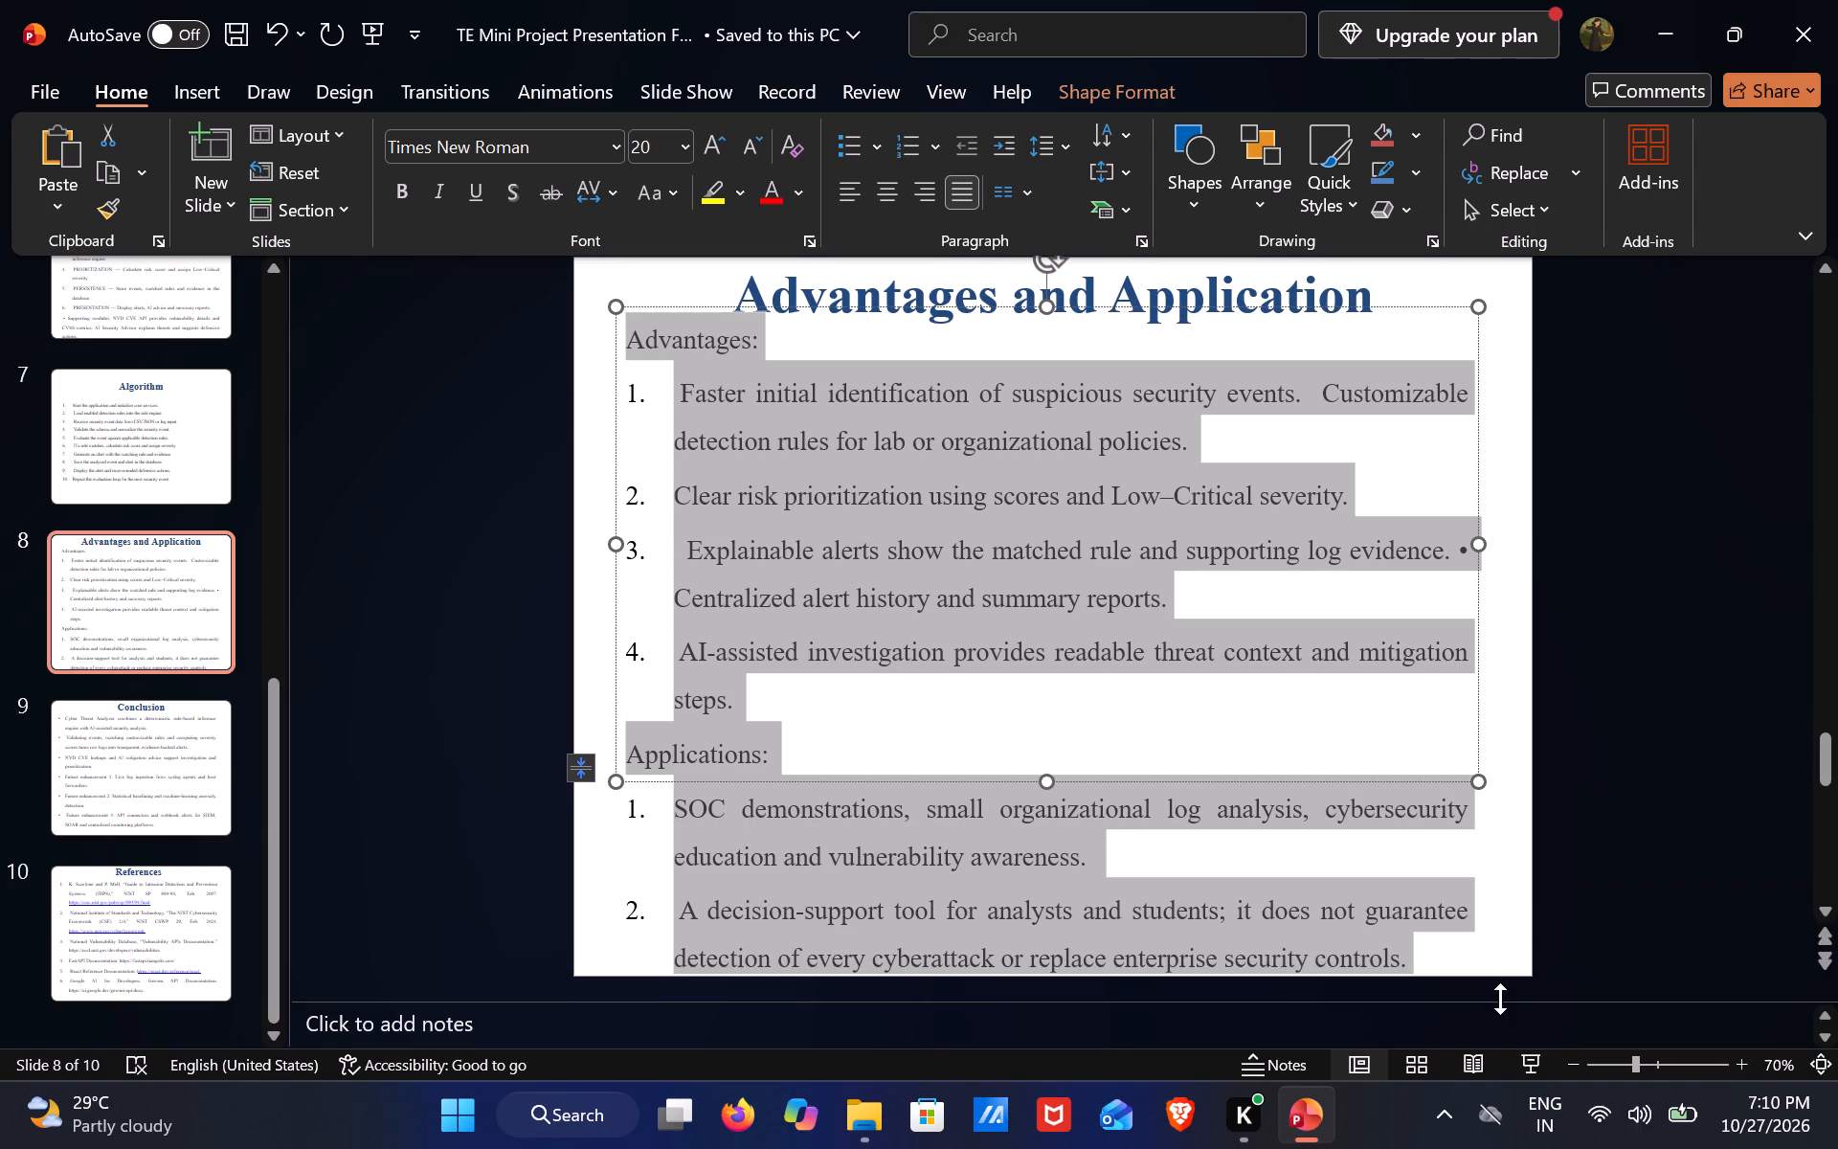
key("Delete")
key("ctrl+c")
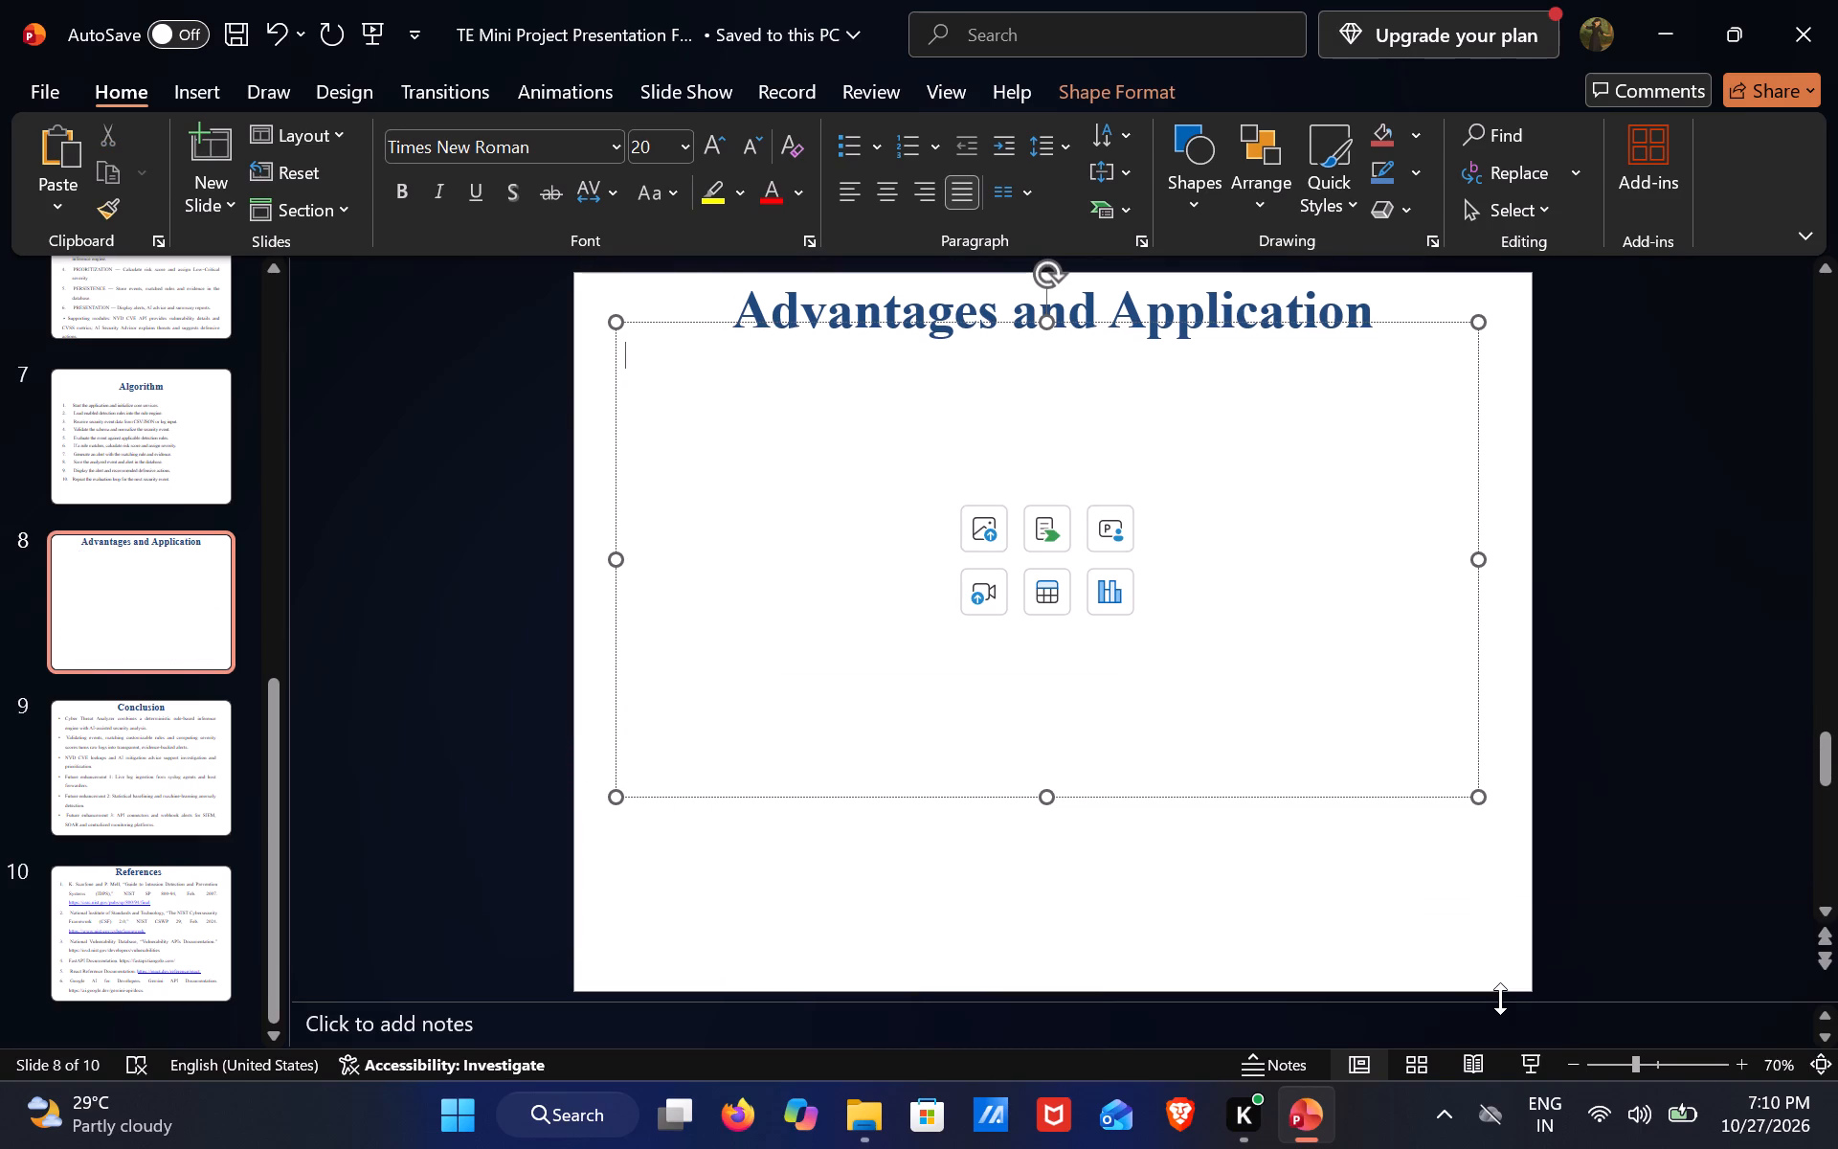
key("ctrl+v")
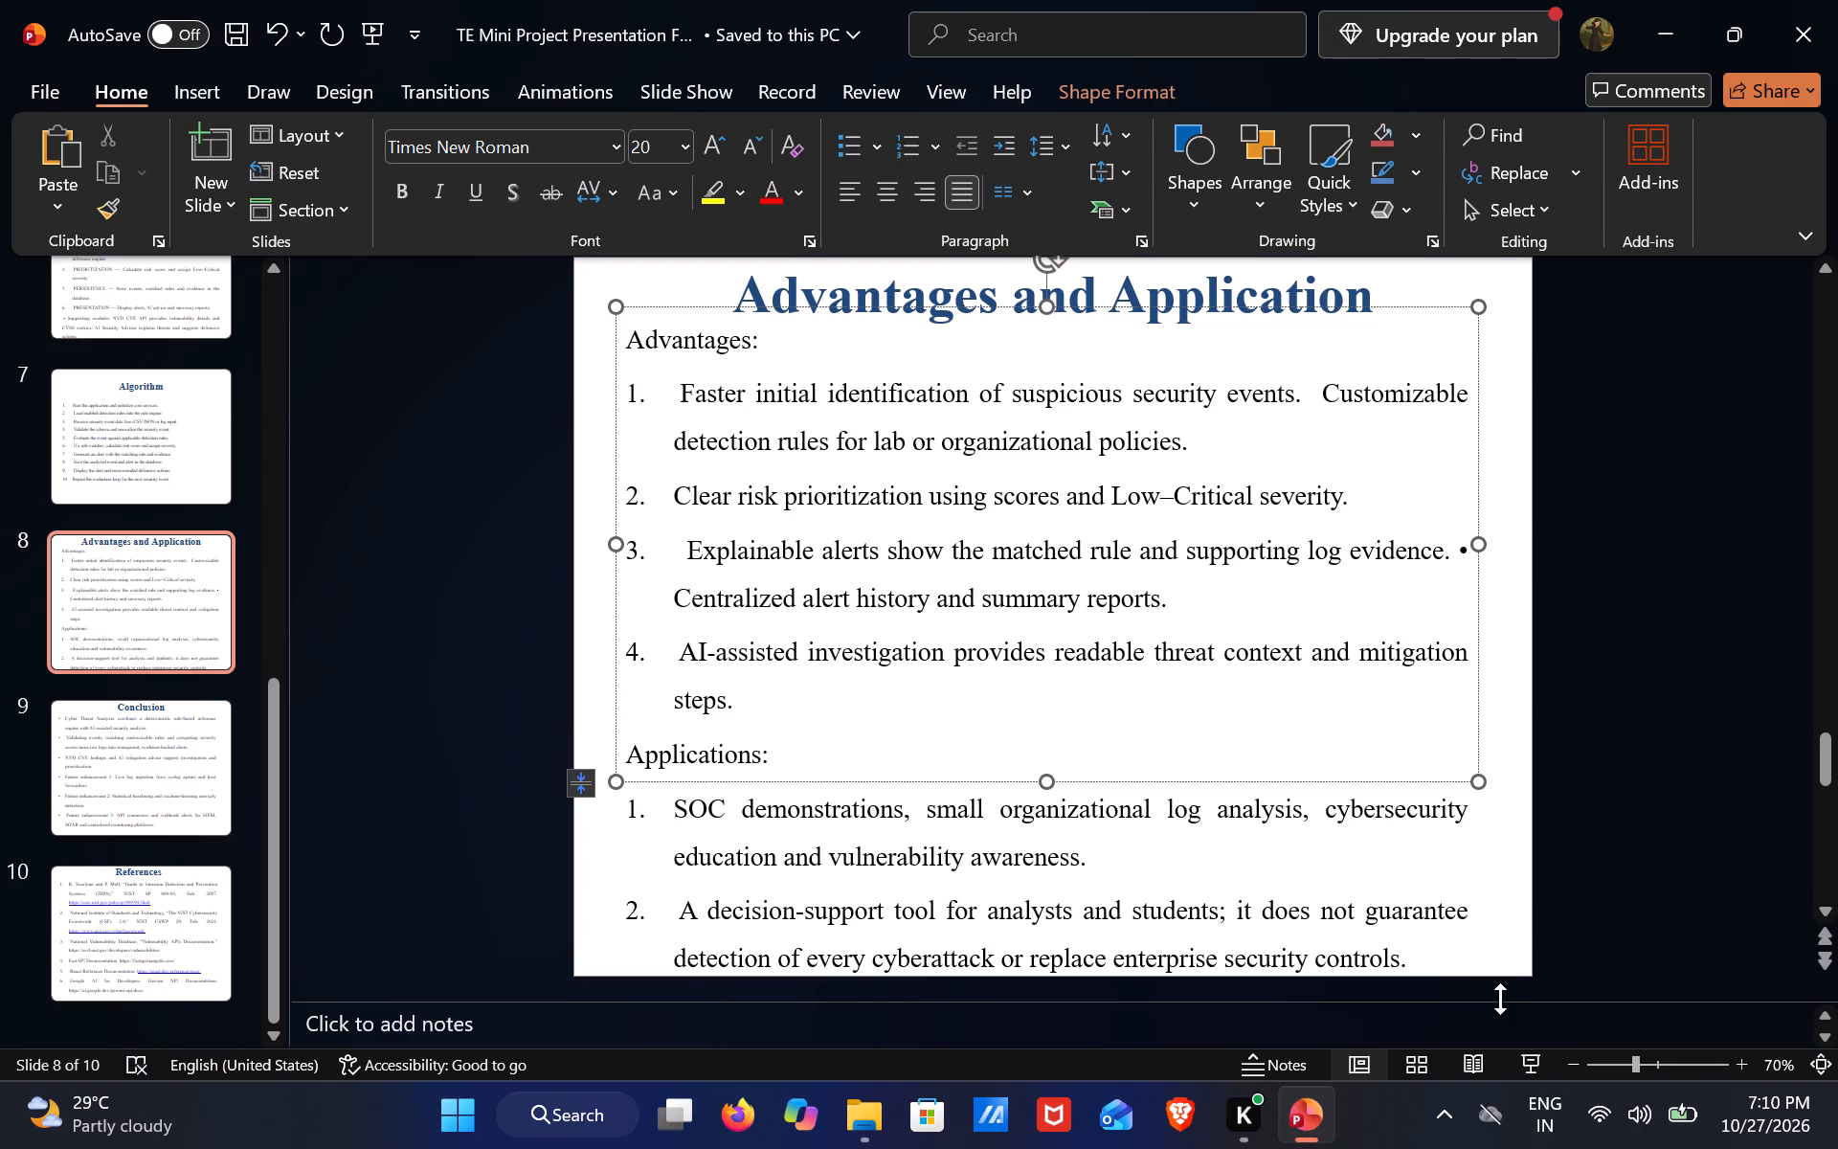
On the Conclusion slide, copy the six bulleted paragraphs, delete them, and paste them back.
left_click(147, 794)
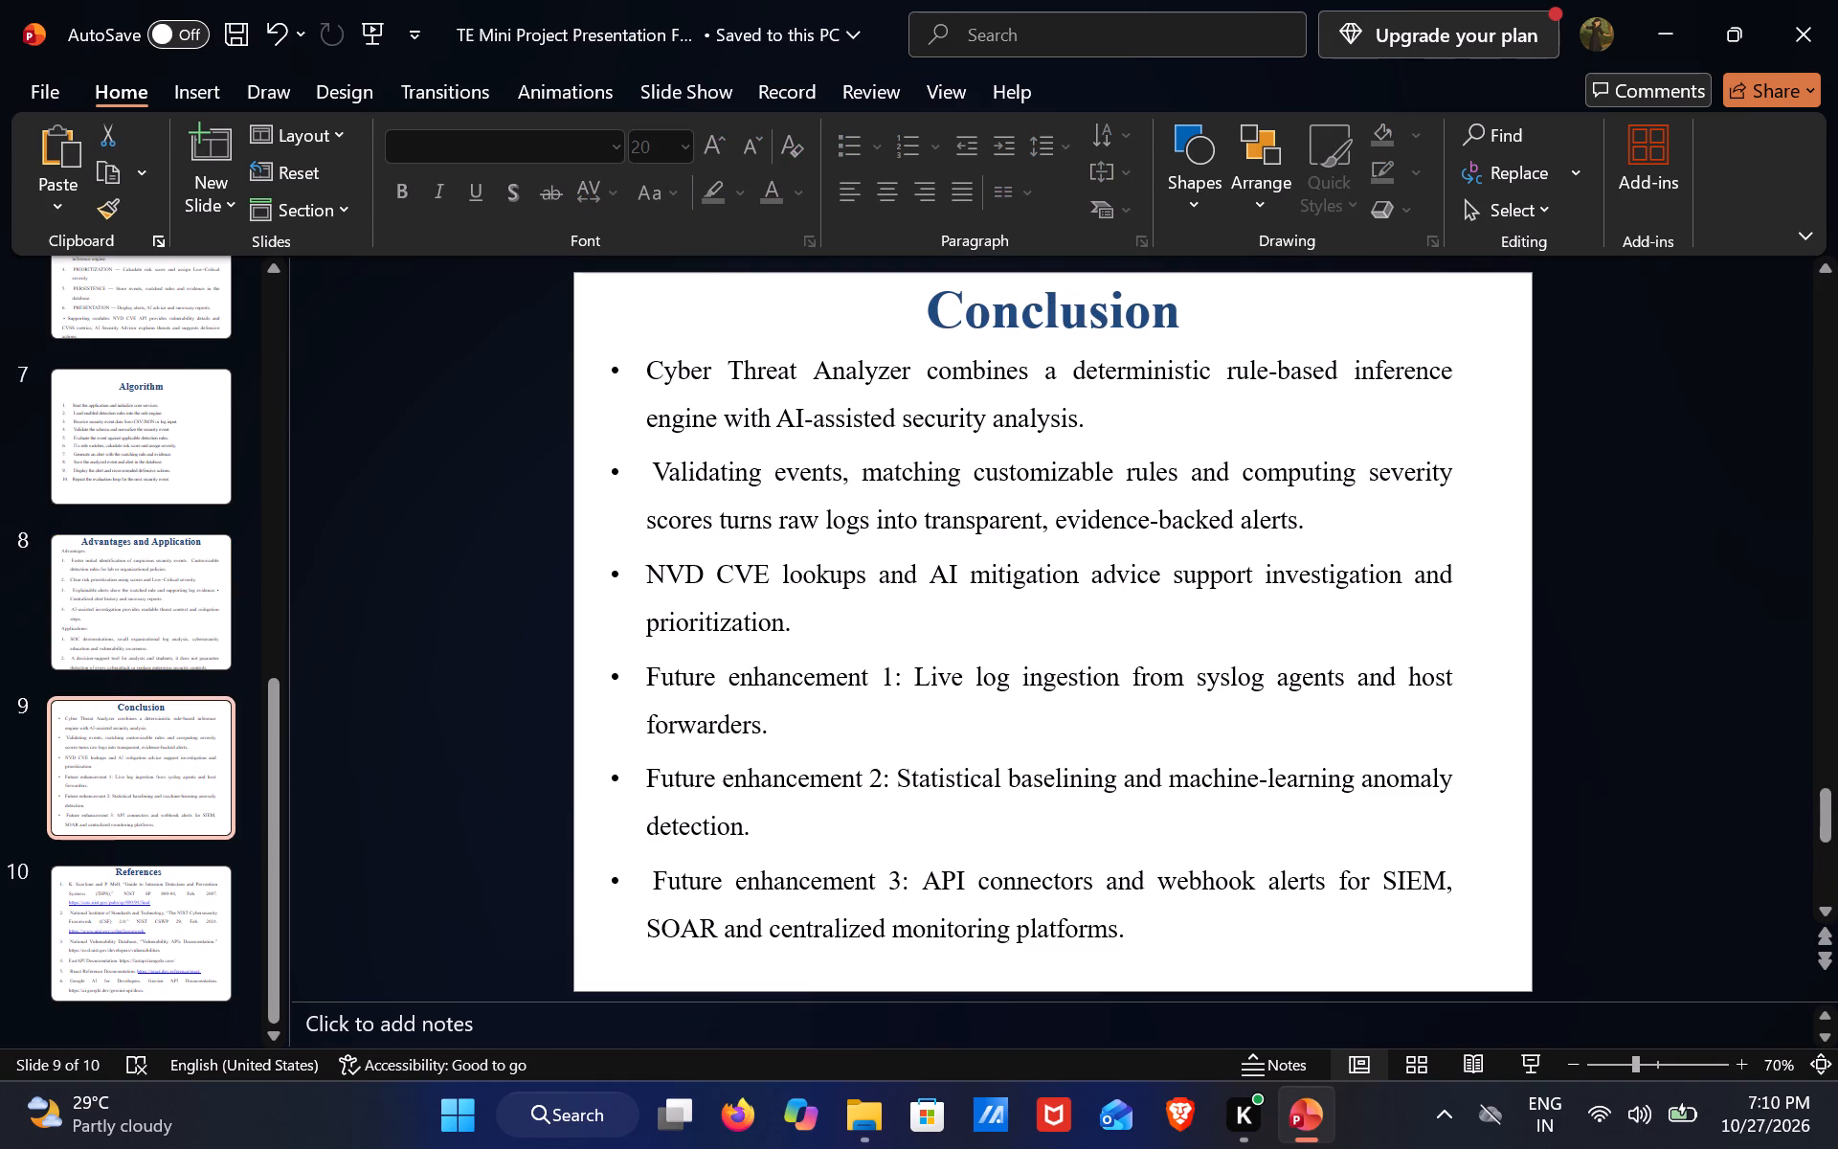
left_click_drag(638, 367, 1107, 955)
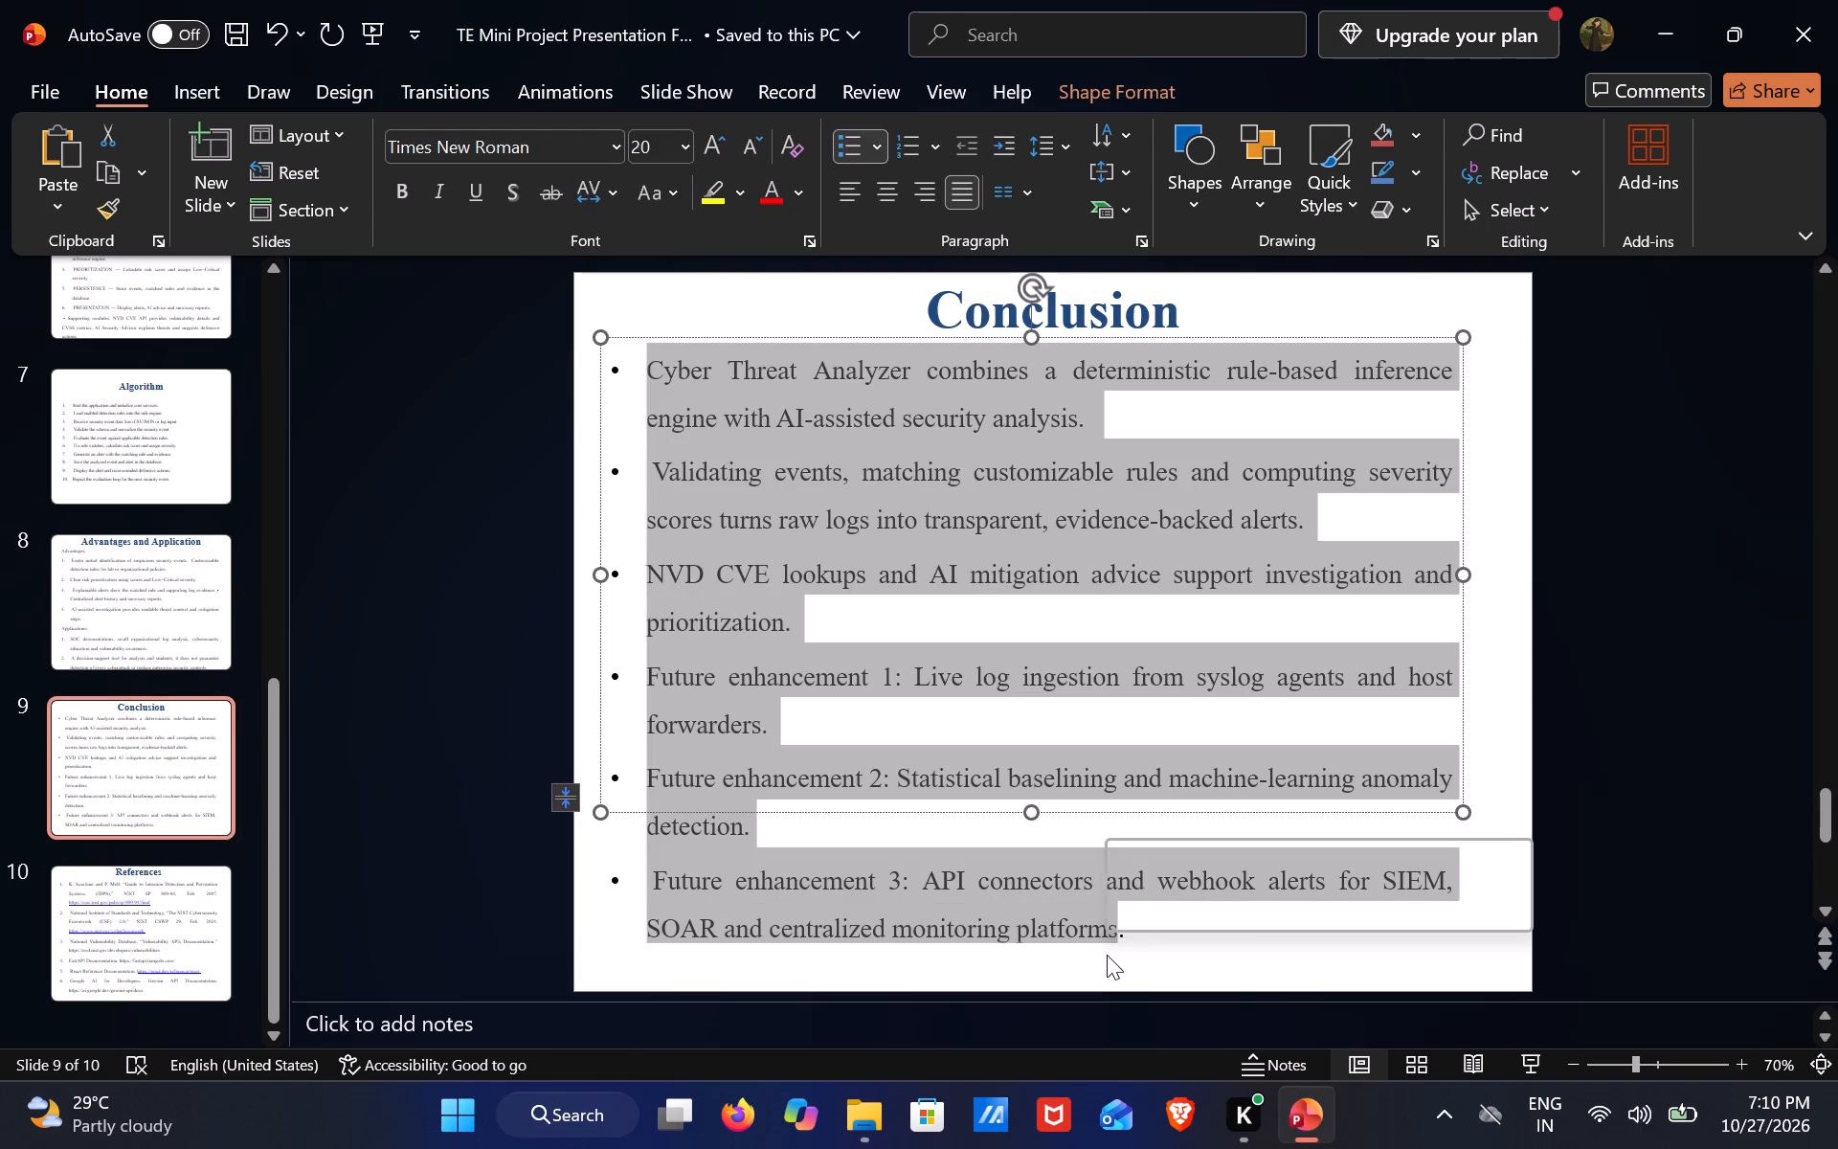
key("ctrl+c")
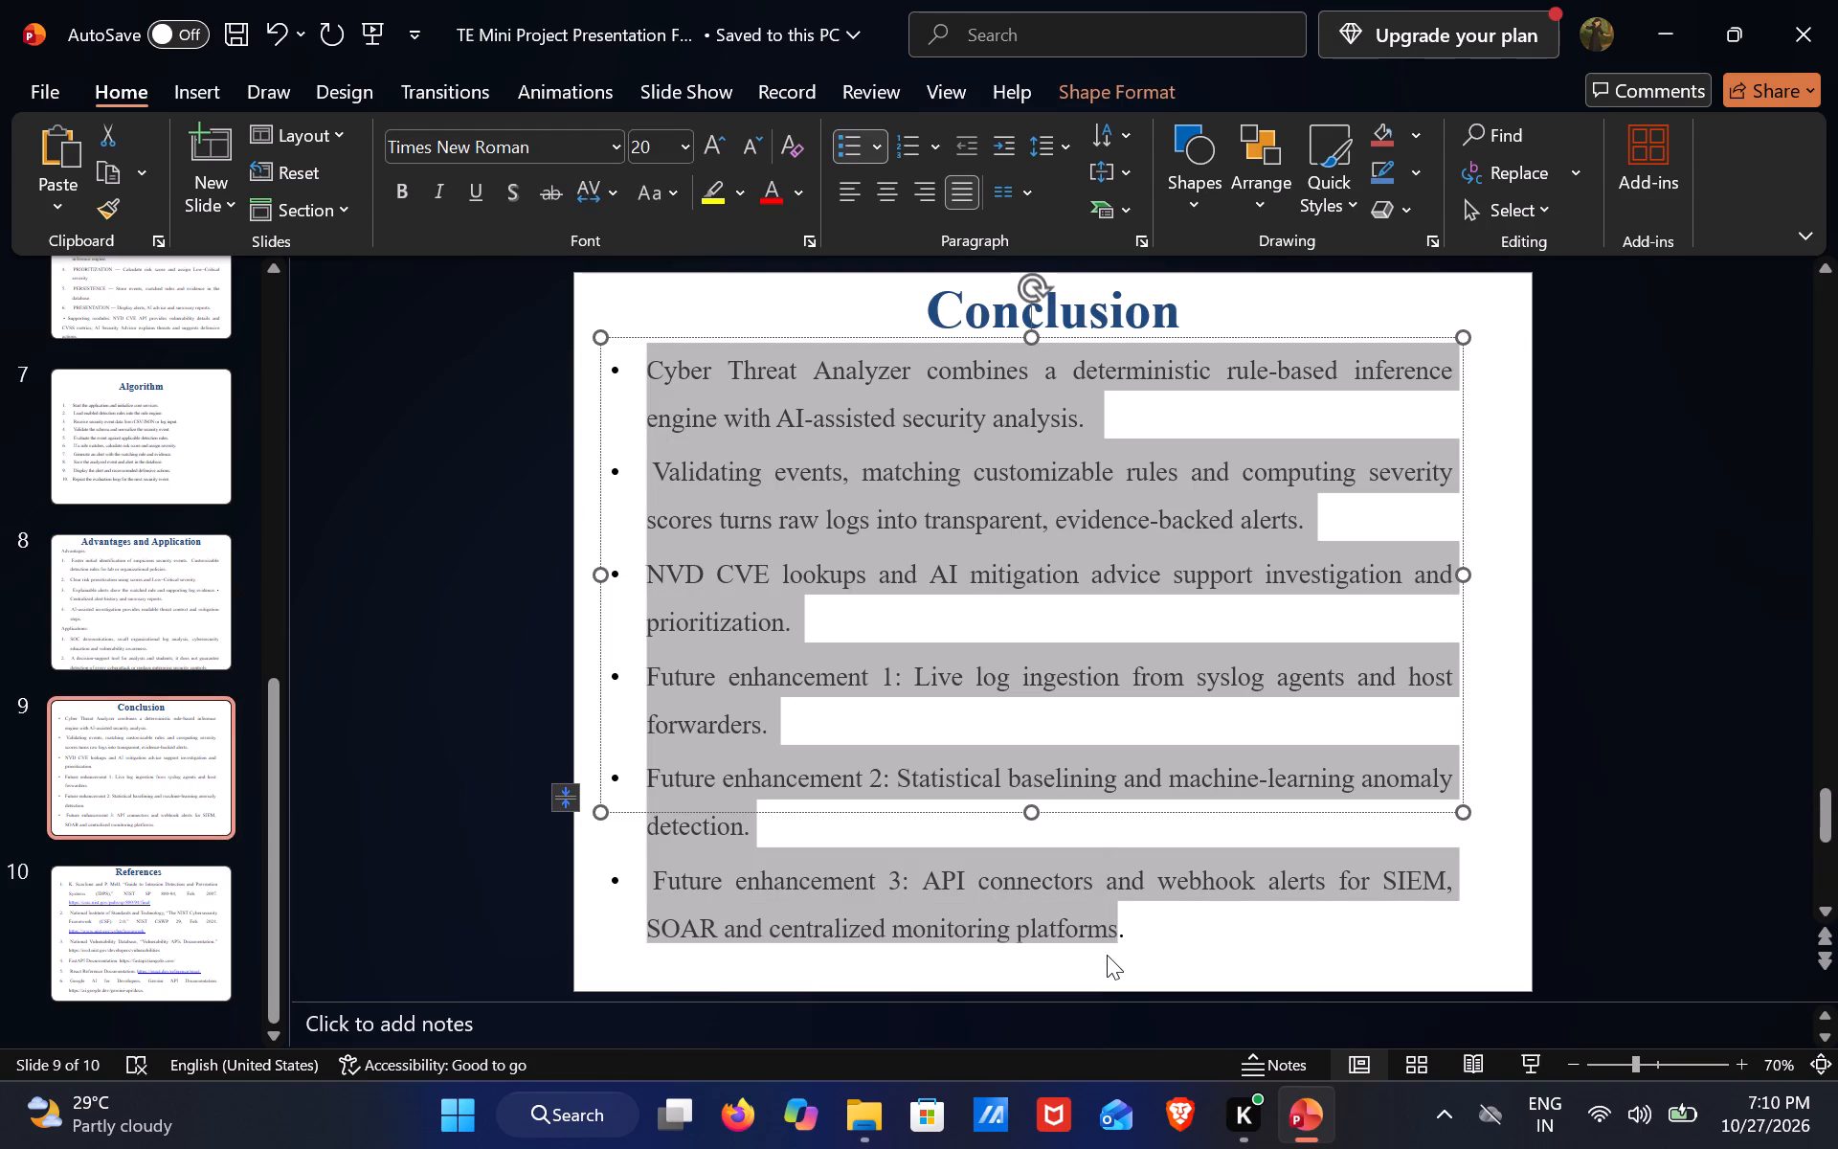
key("Delete")
key("ctrl+v")
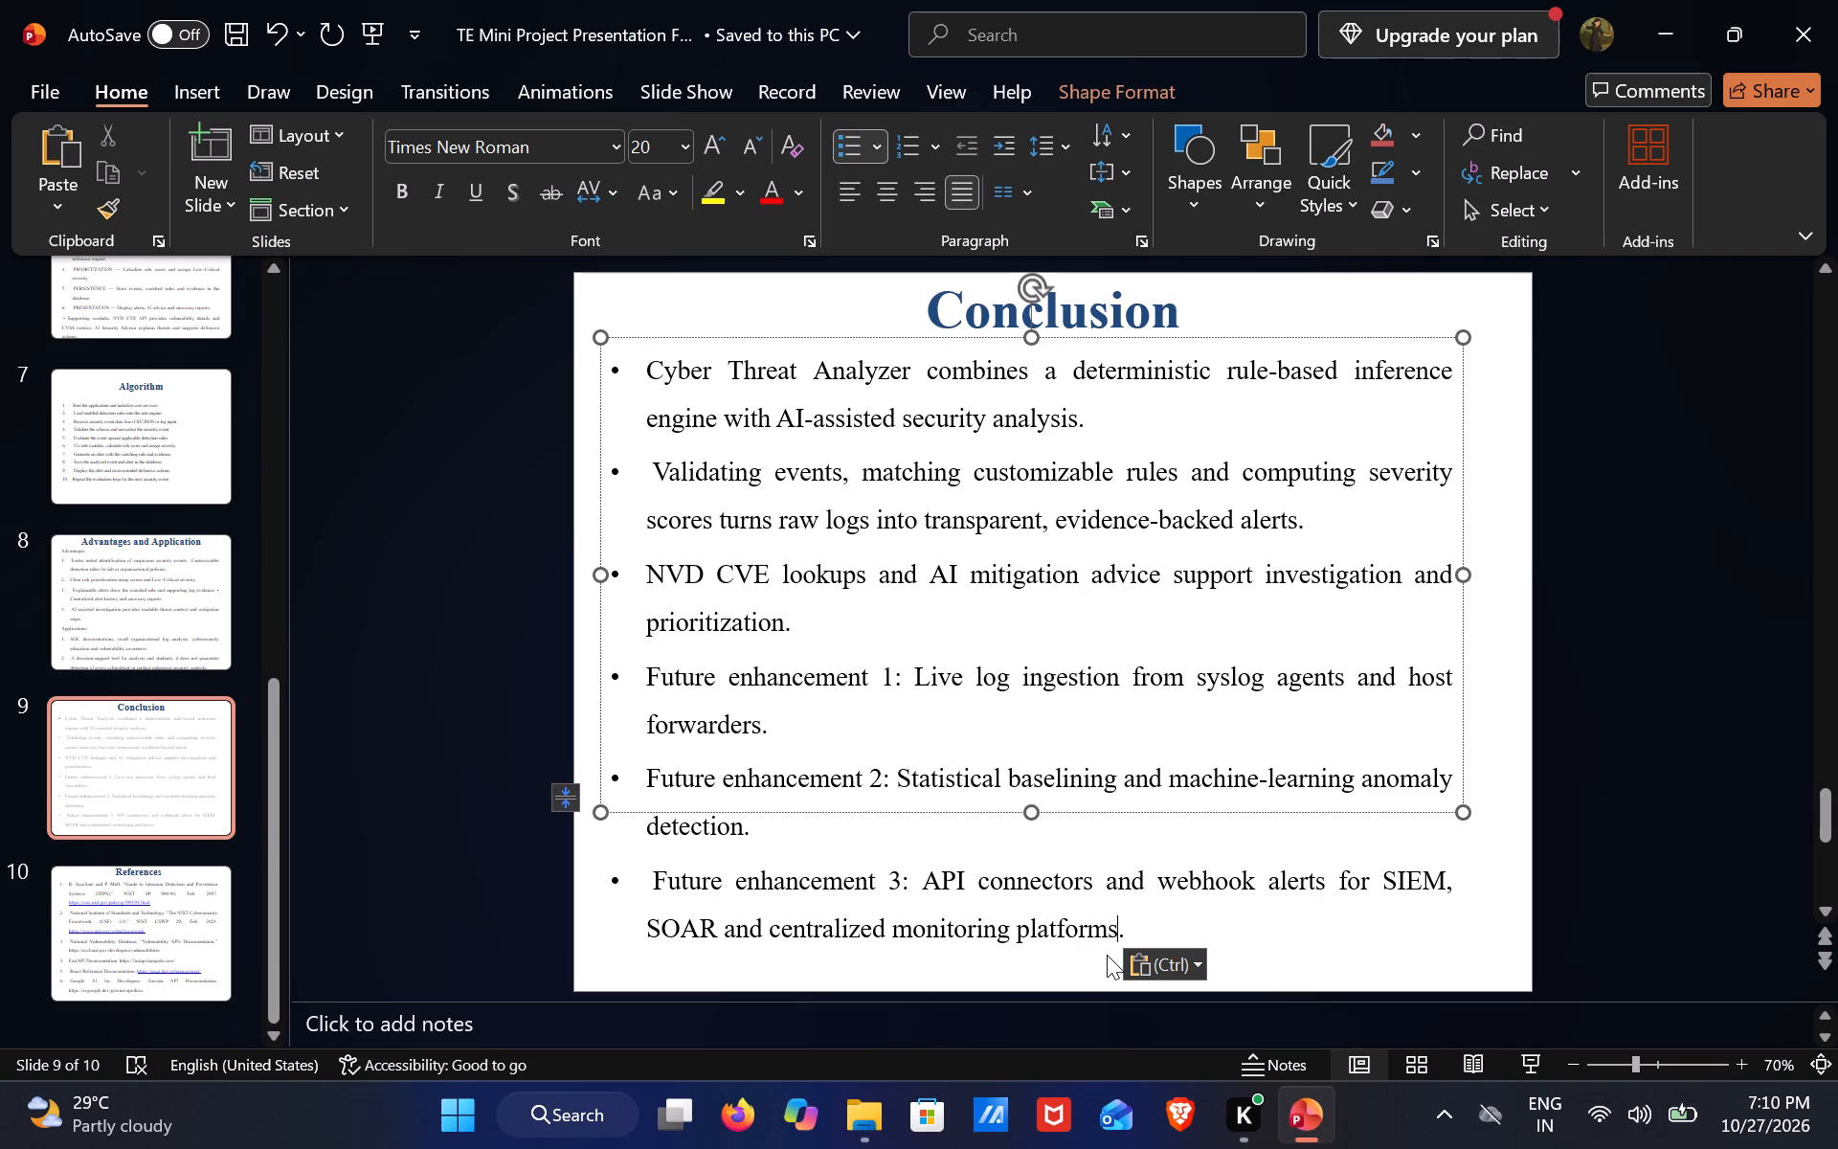
On the References slide, copy, delete and re-paste the six numbered references, and clear the number from the empty seventh item.
left_click(191, 935)
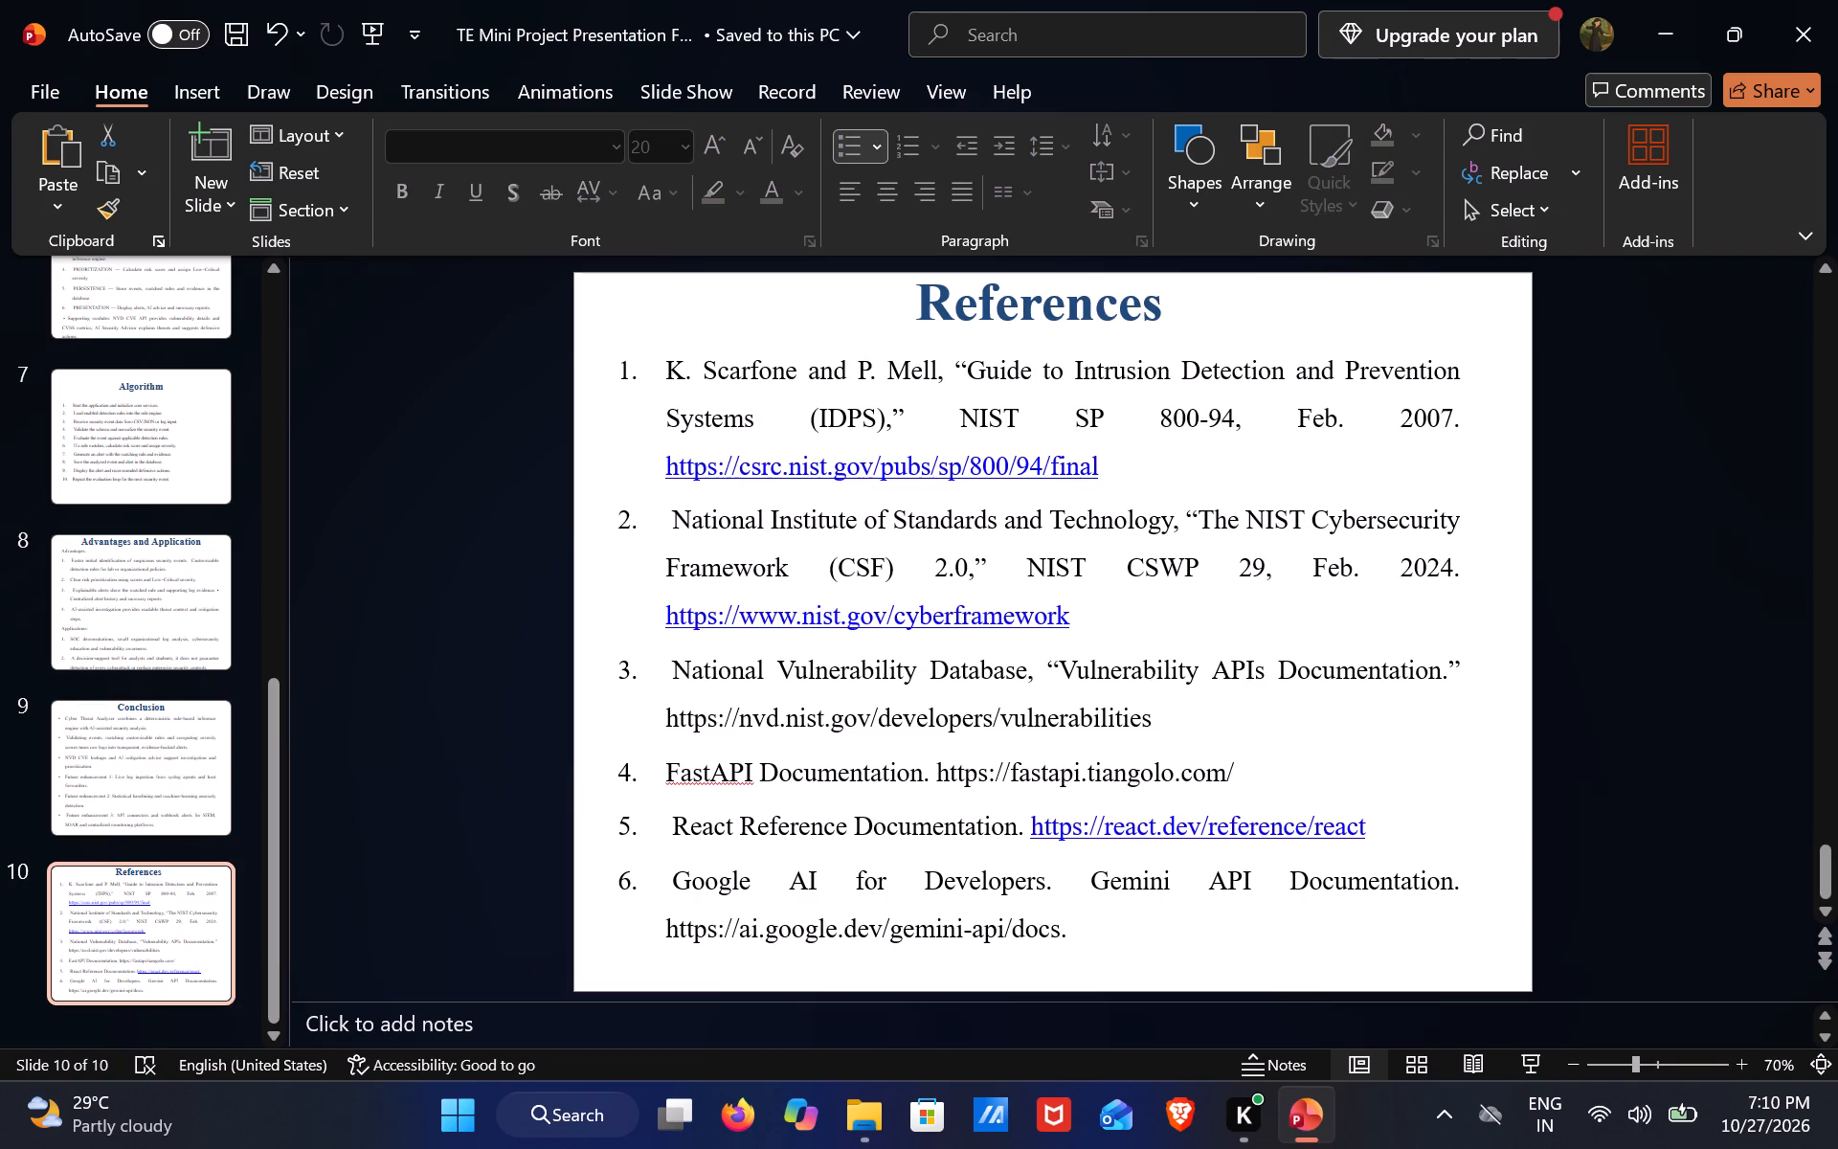
left_click_drag(659, 363, 1061, 927)
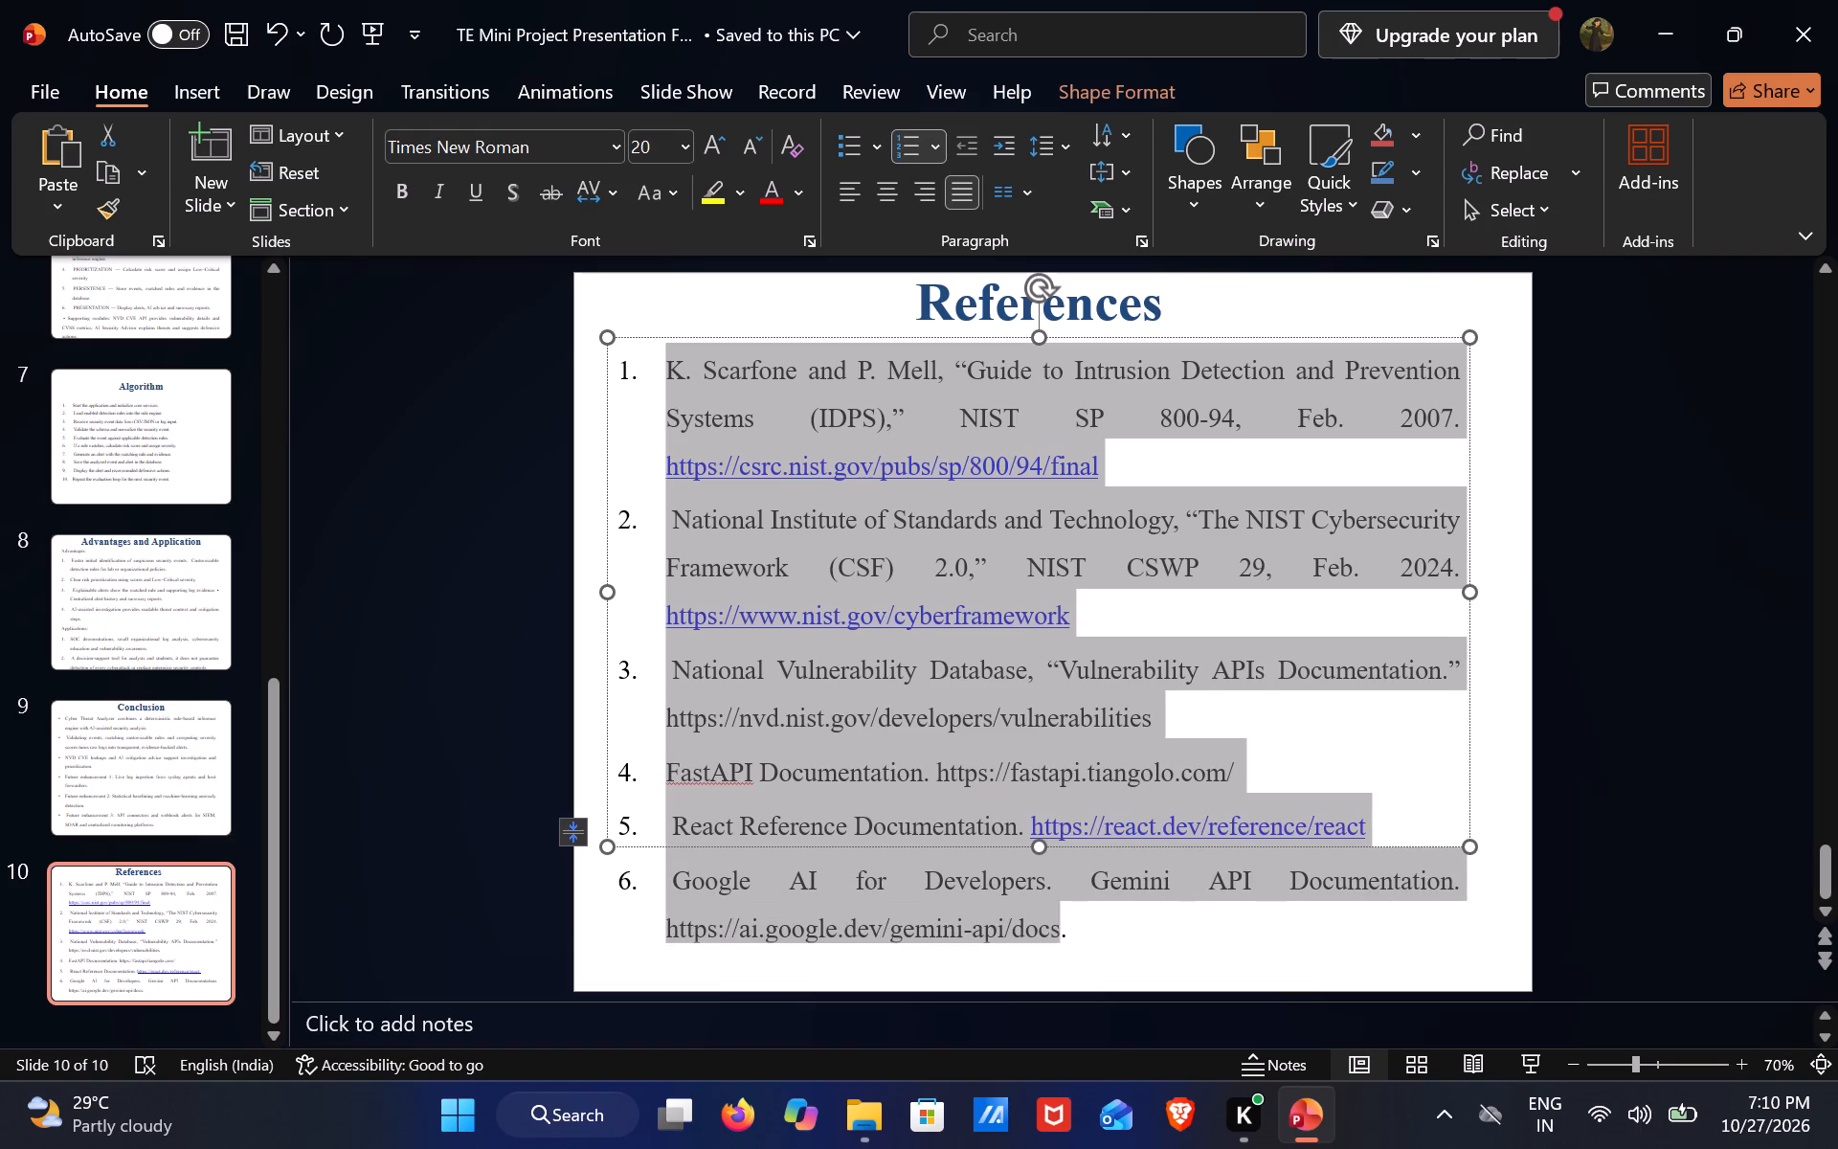
left_click_drag(1061, 927, 1065, 929)
key("ctrl+c")
key("Delete")
key("ctrl+v")
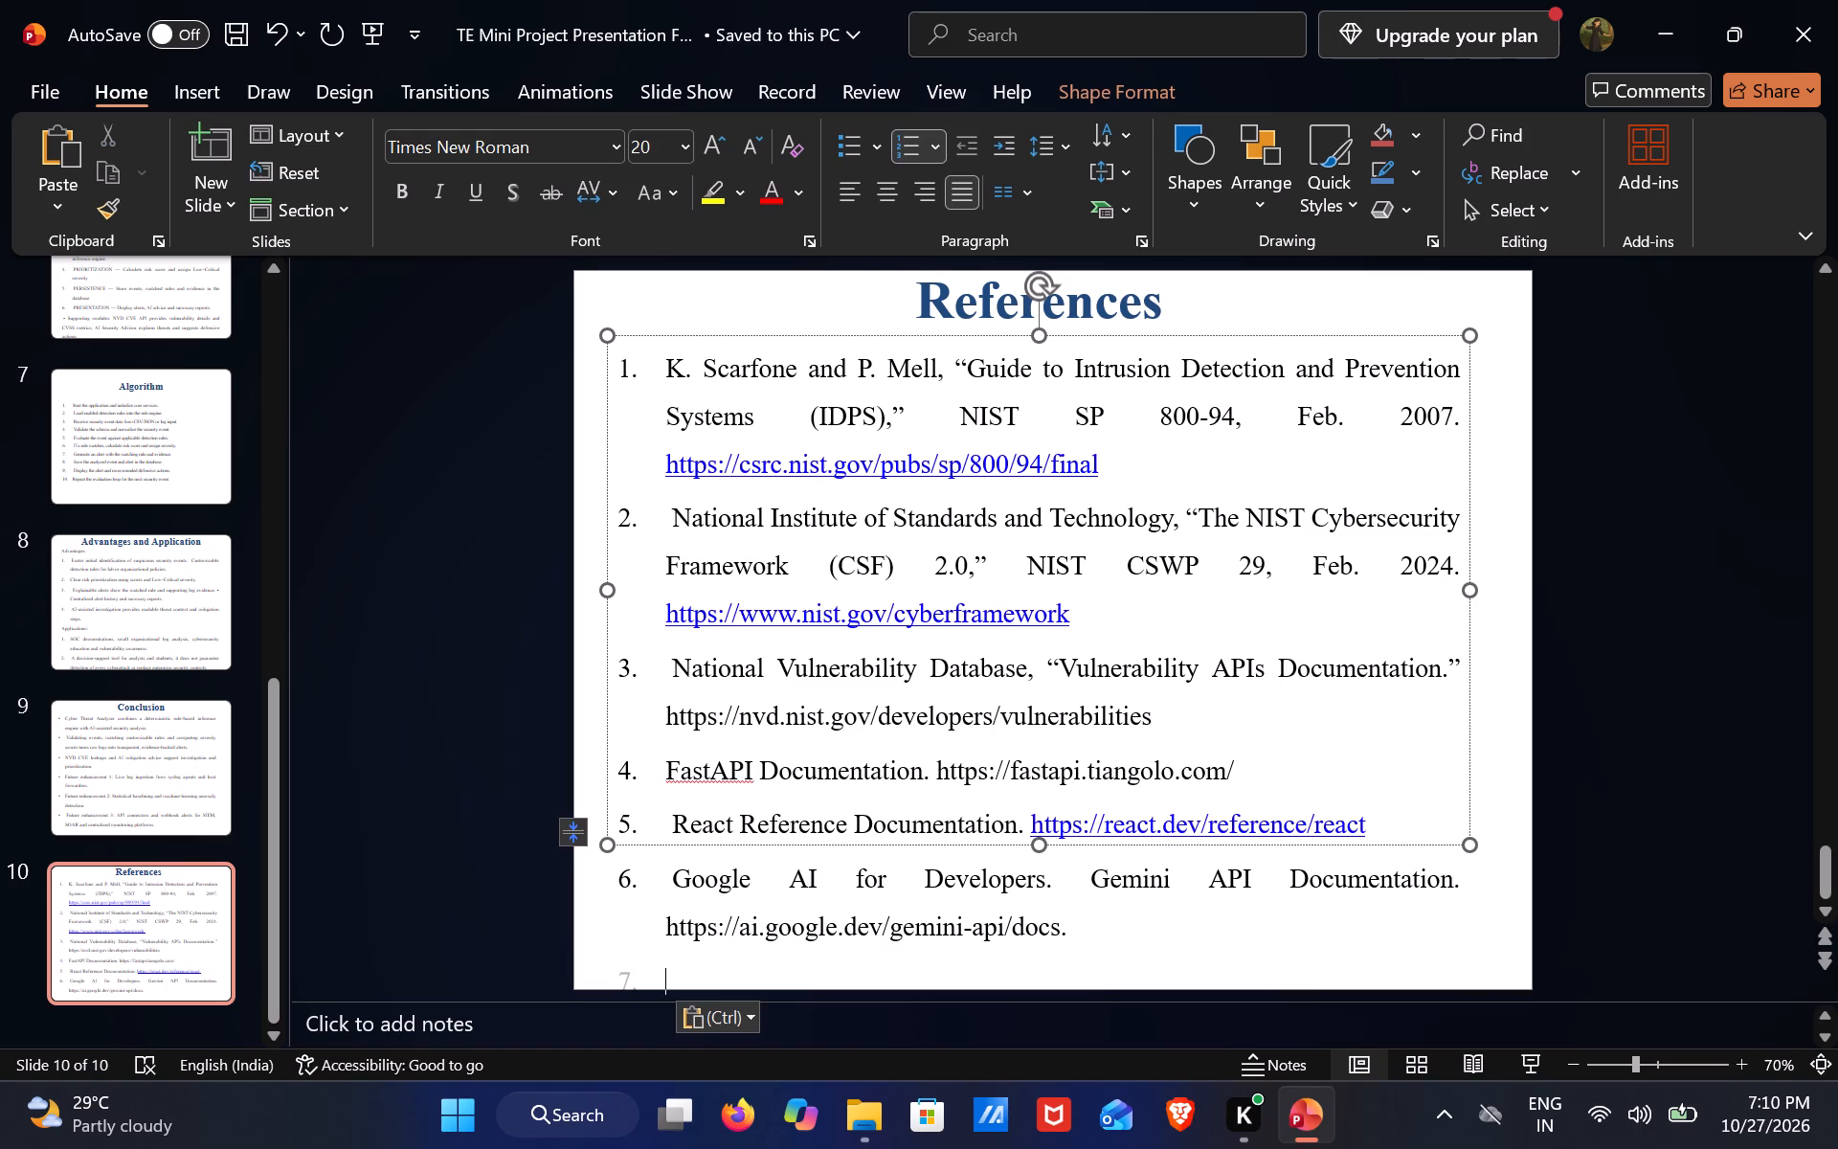
key("BackSpace")
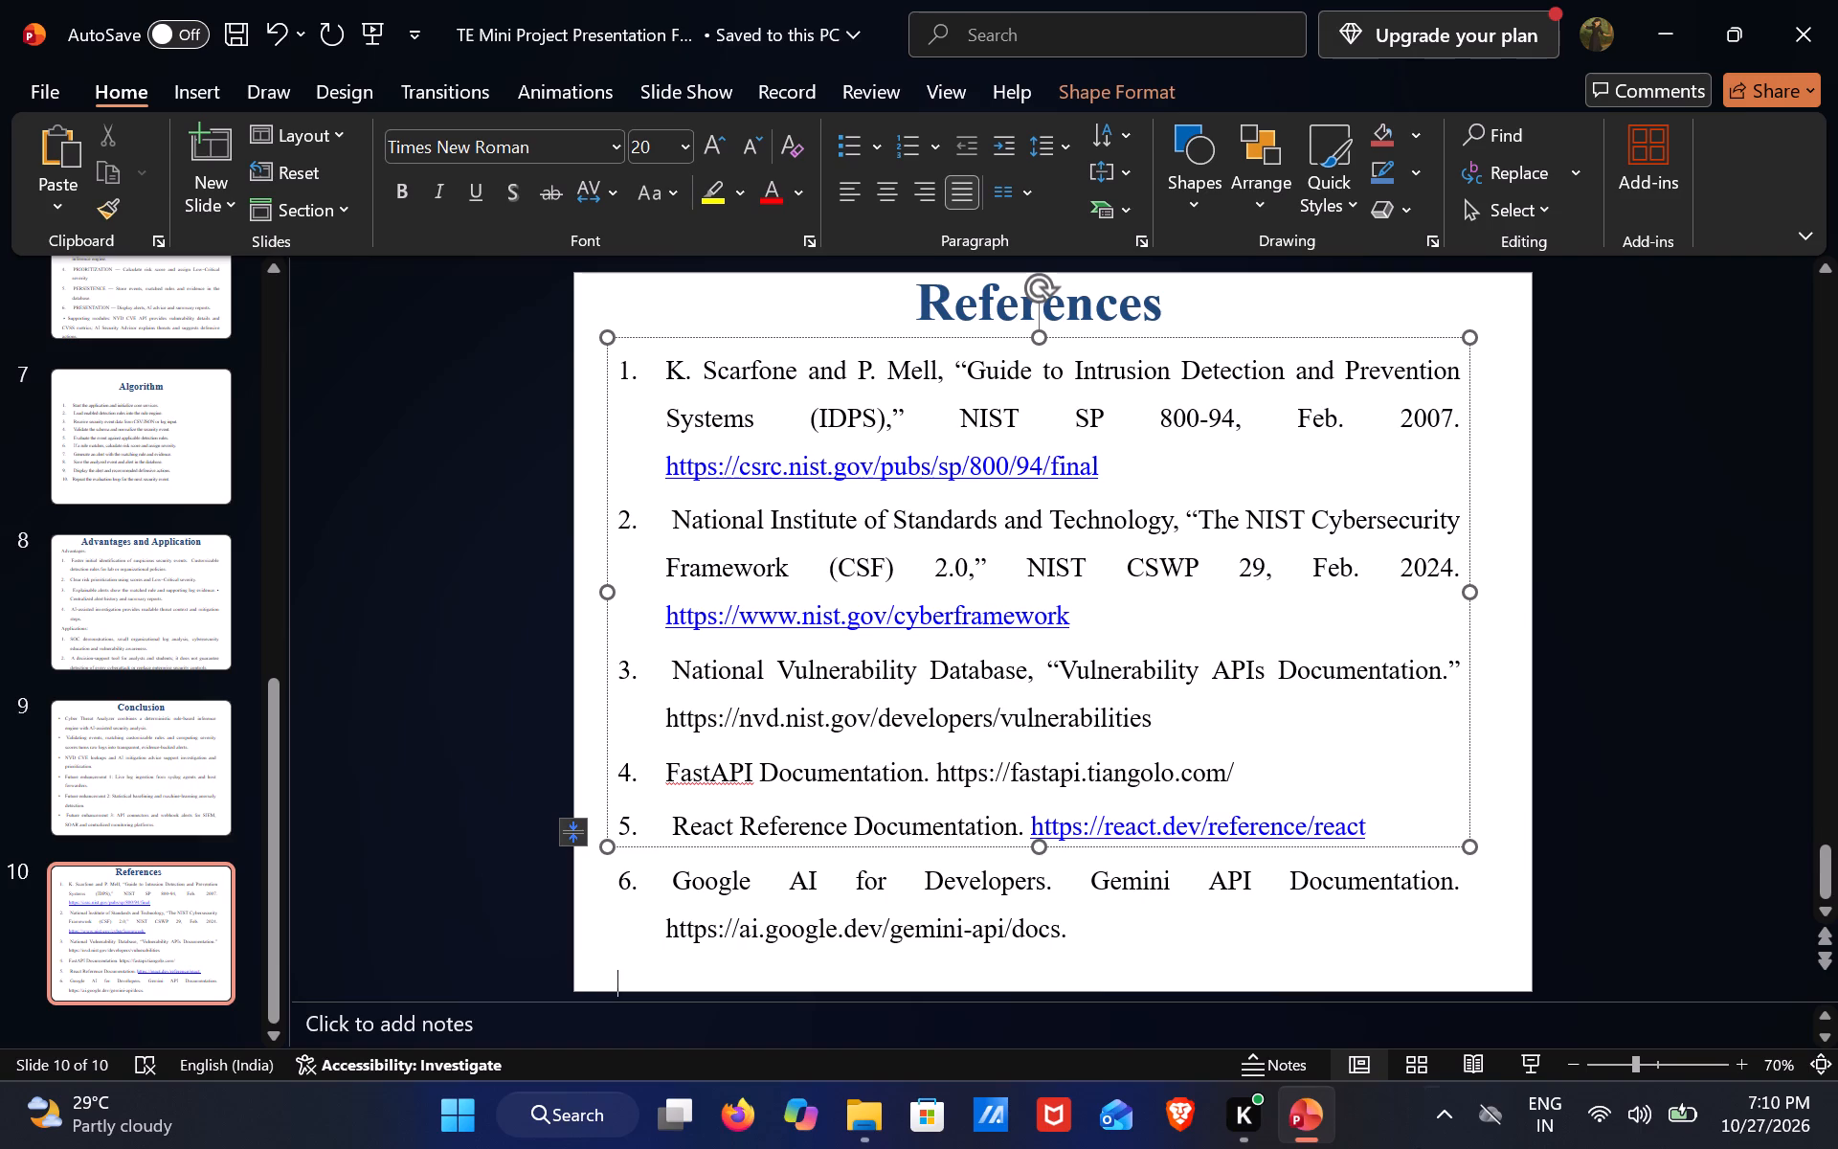